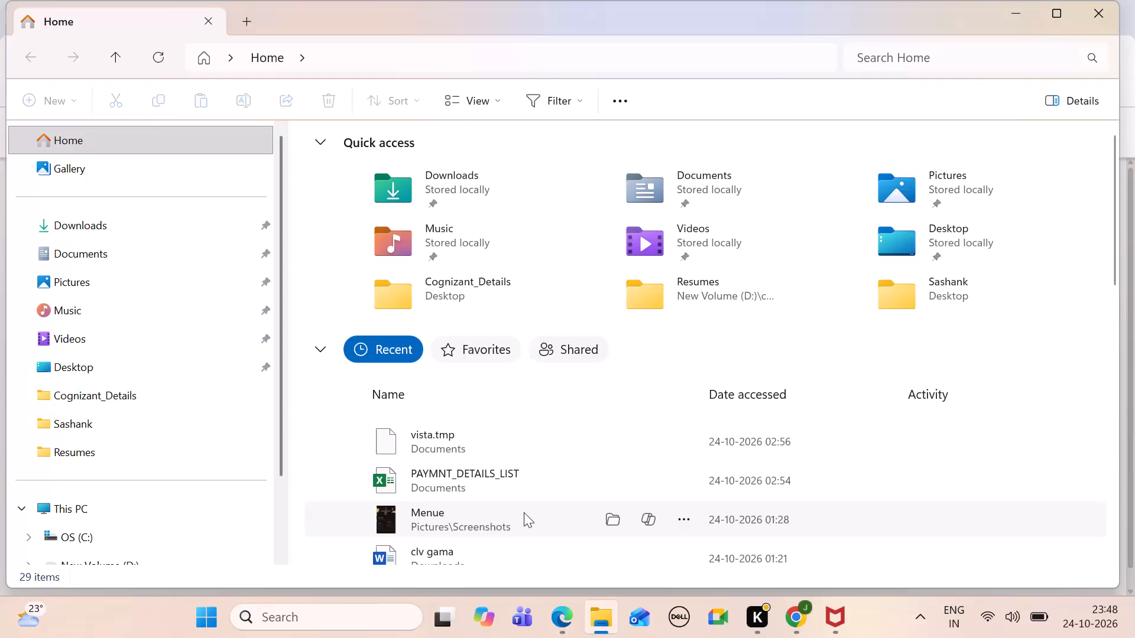
# Open the Word document "clv gama" from the recent files list.
pyautogui.hscroll(2, 524, 512)
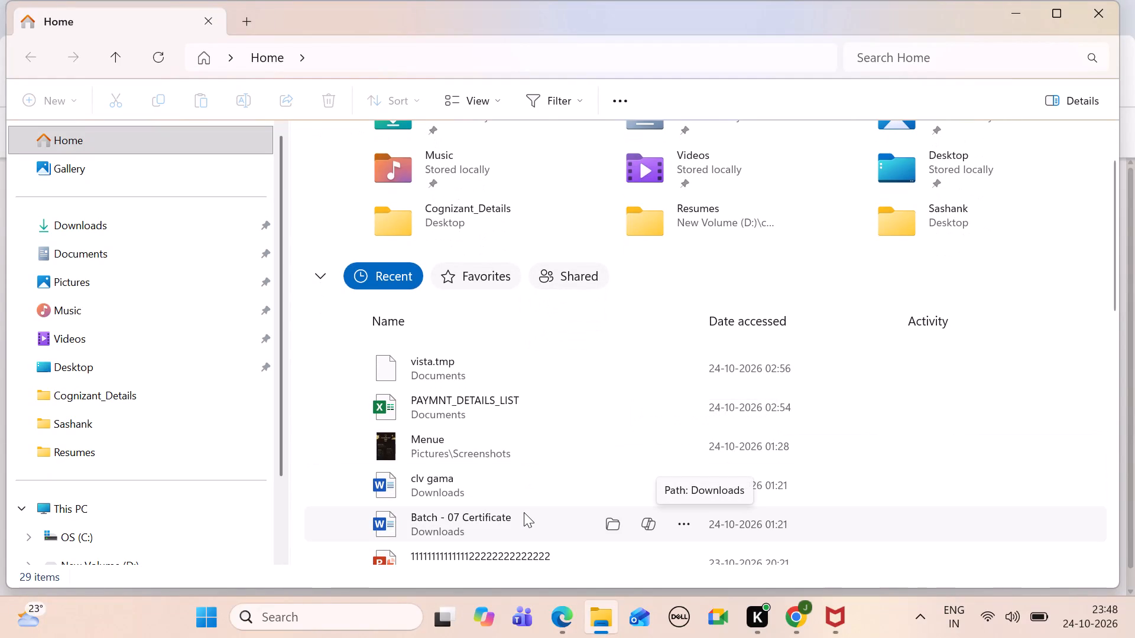
pyautogui.hscroll(1, 524, 512)
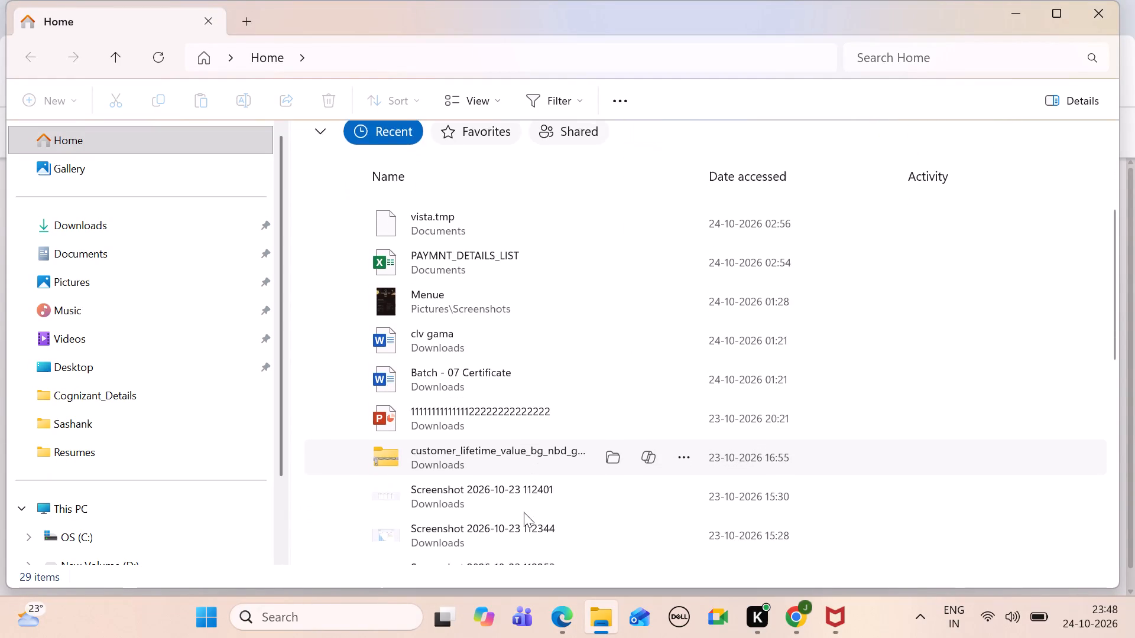
pyautogui.hscroll(1, 524, 512)
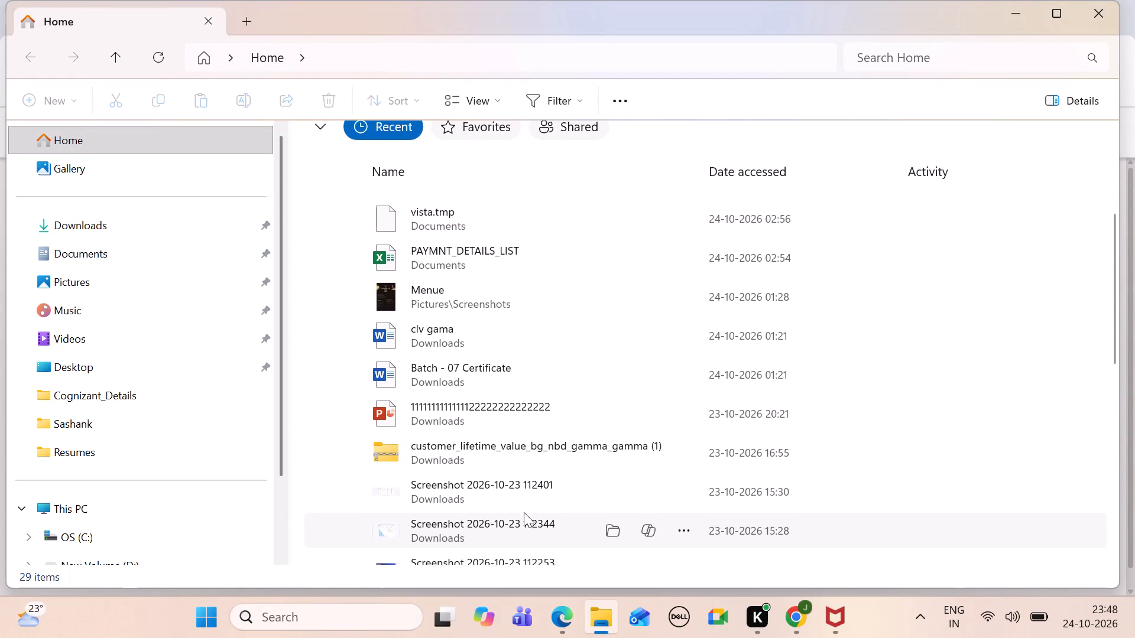
pyautogui.hscroll(1, 524, 512)
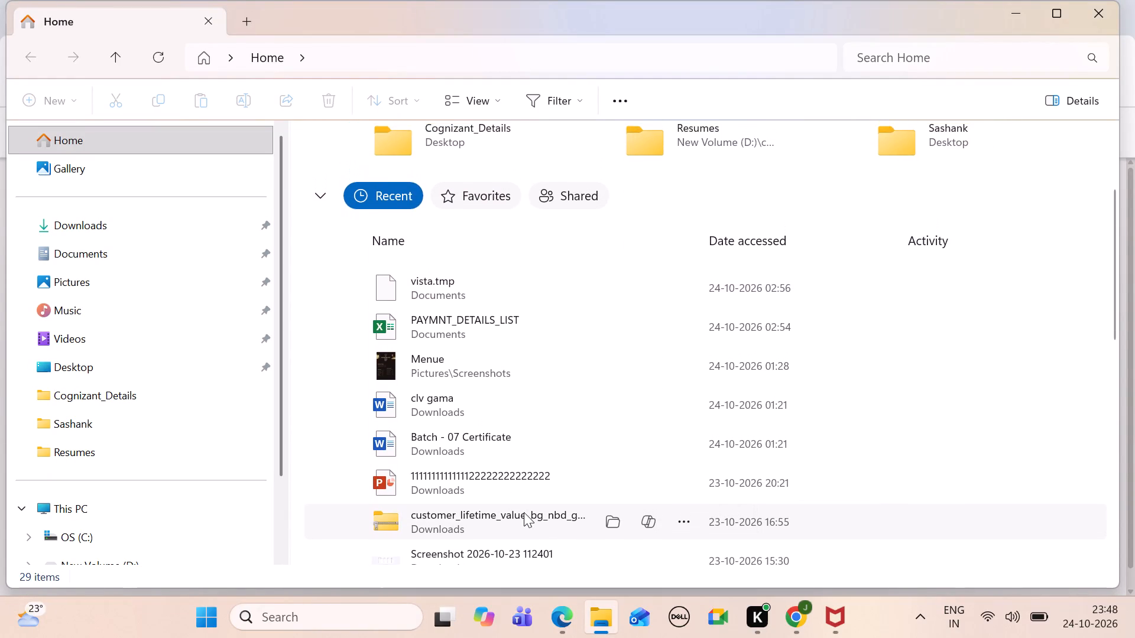
pyautogui.hscroll(1, 524, 512)
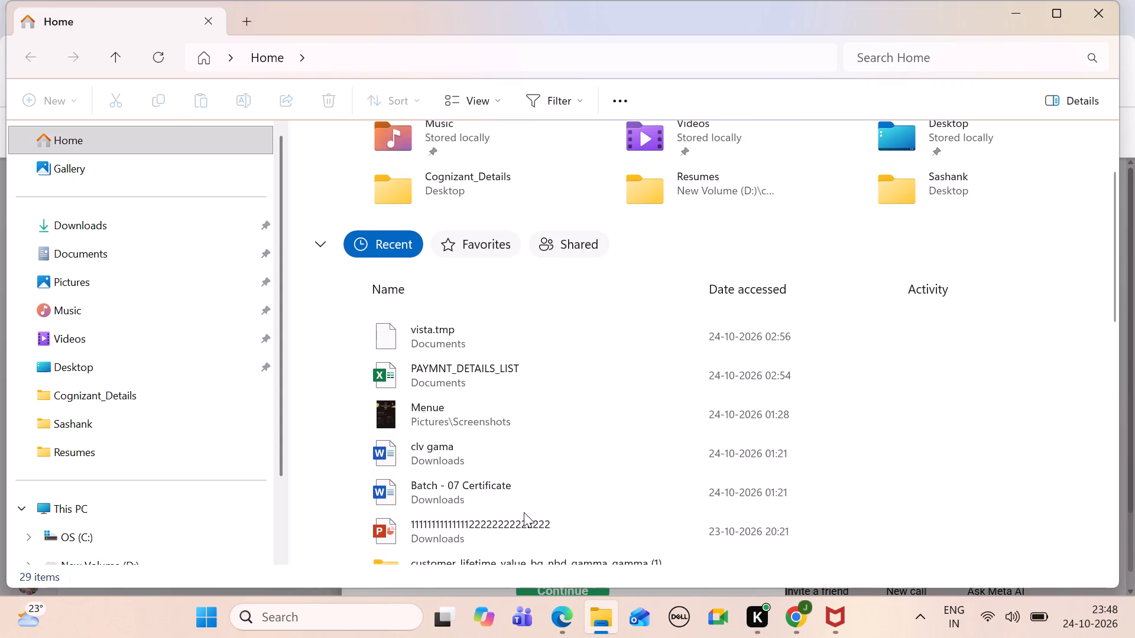
pyautogui.hscroll(3, 524, 512)
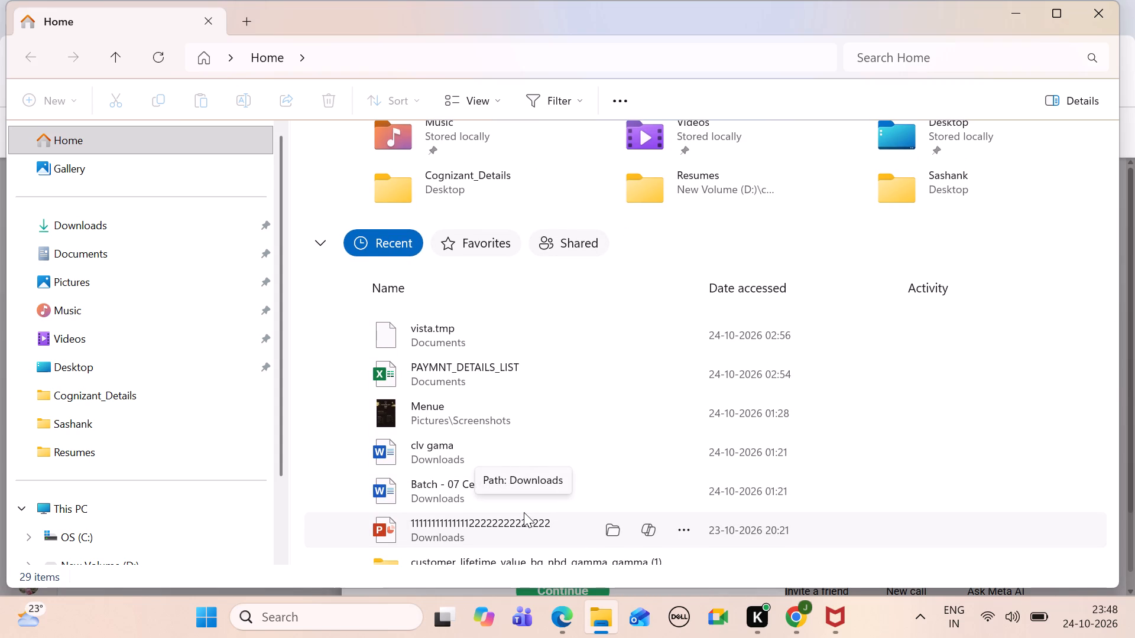
pyautogui.scroll(-1, 524, 512)
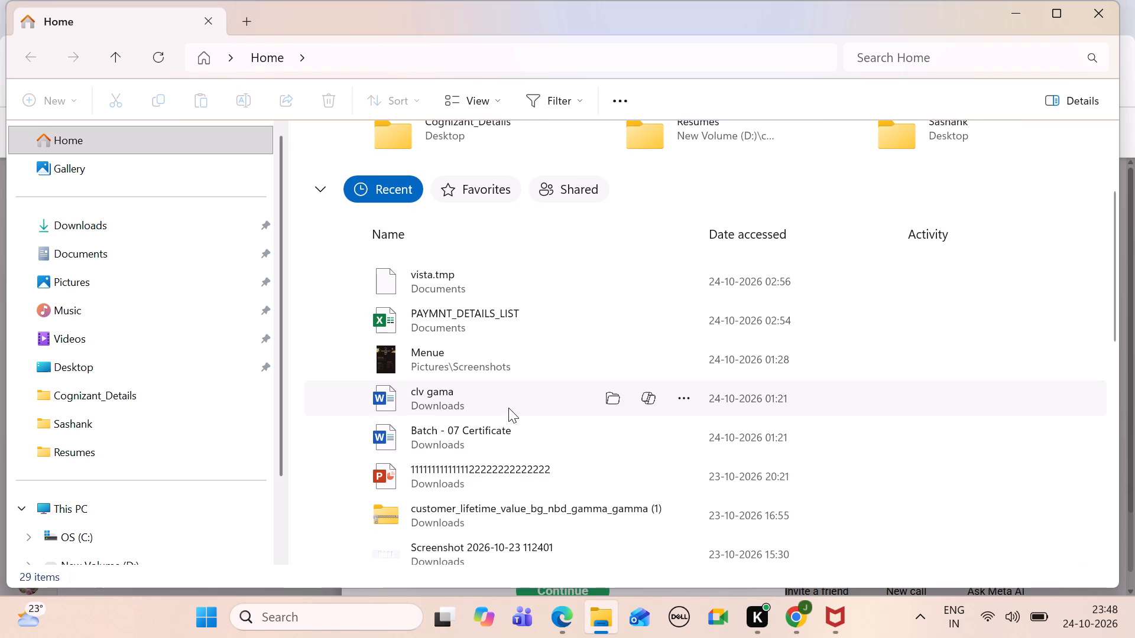
pyautogui.doubleClick(508, 408)
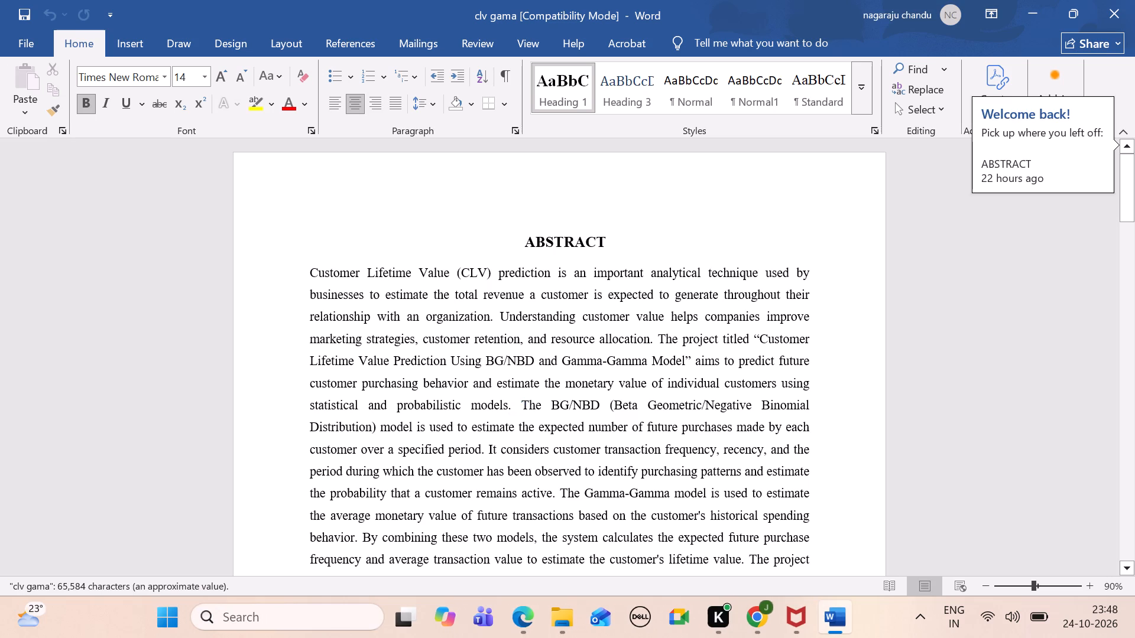
# Look through the clv gama report from the abstract through its chapters and return to the beginning.
pyautogui.scroll(-2, 647, 409)
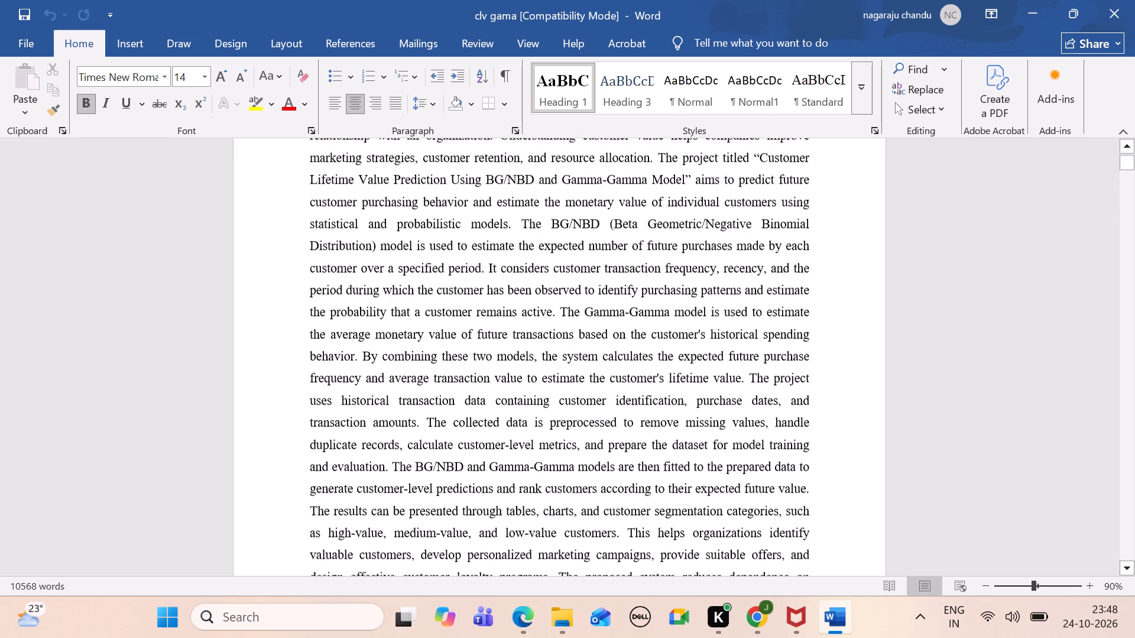
pyautogui.scroll(-5, 647, 409)
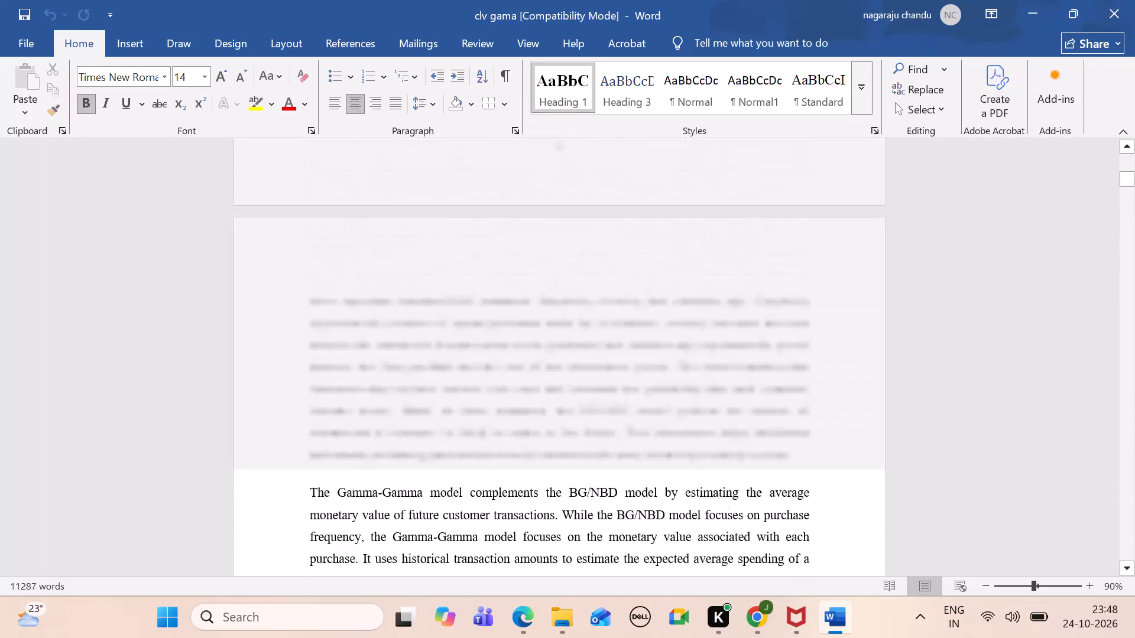
pyautogui.scroll(-12, 647, 409)
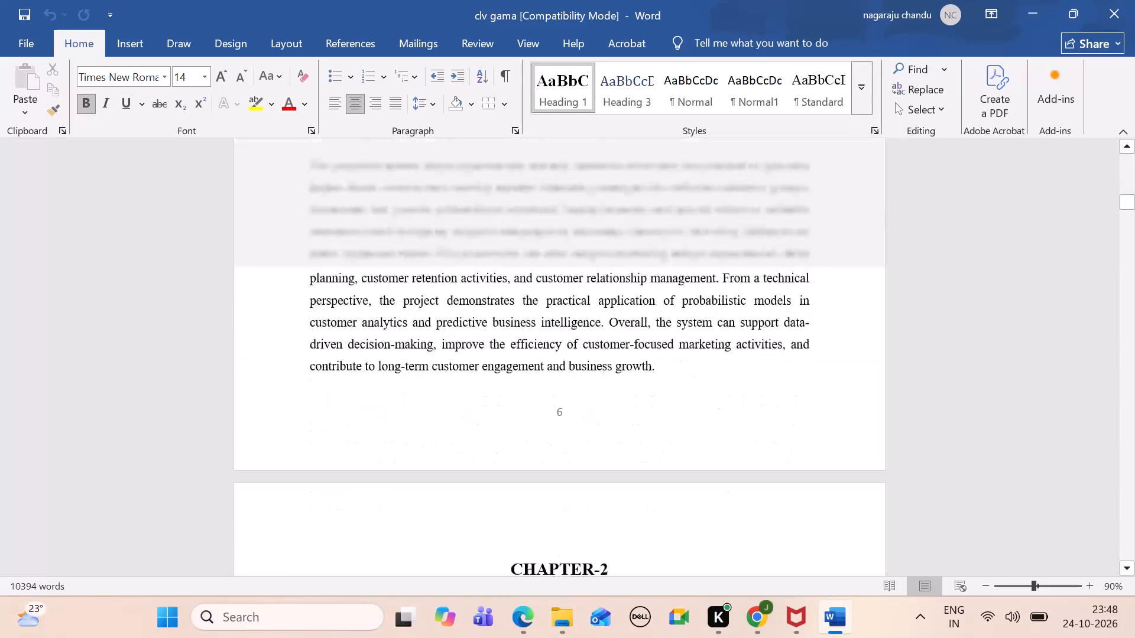
pyautogui.scroll(-5, 647, 409)
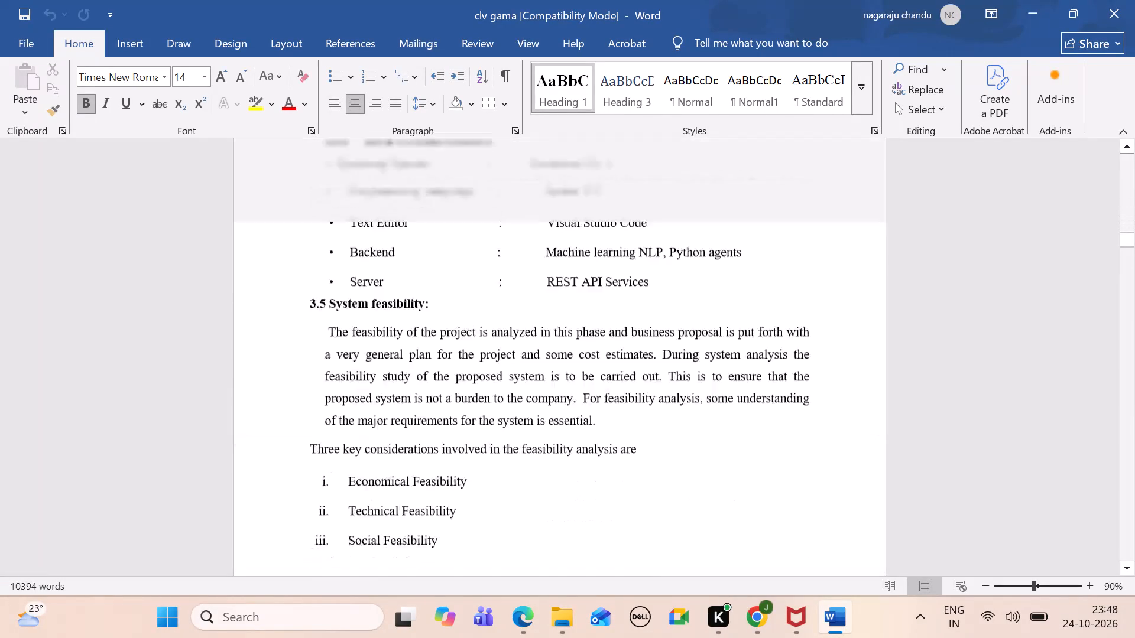
pyautogui.scroll(-1, 647, 409)
pyautogui.scroll(3, 647, 409)
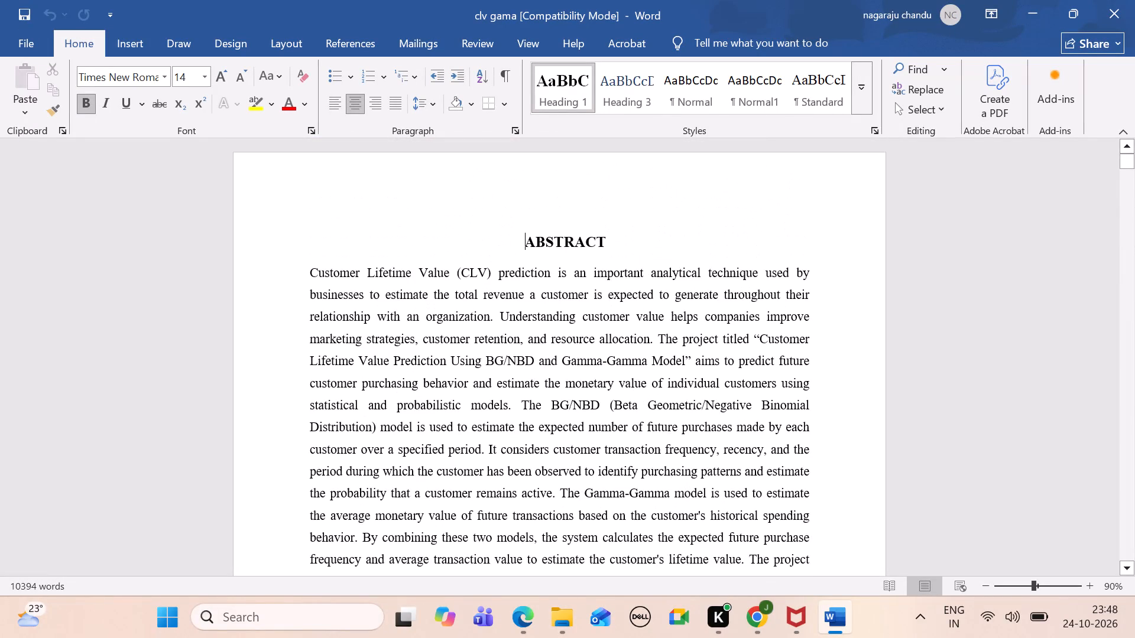
pyautogui.scroll(-11, 647, 409)
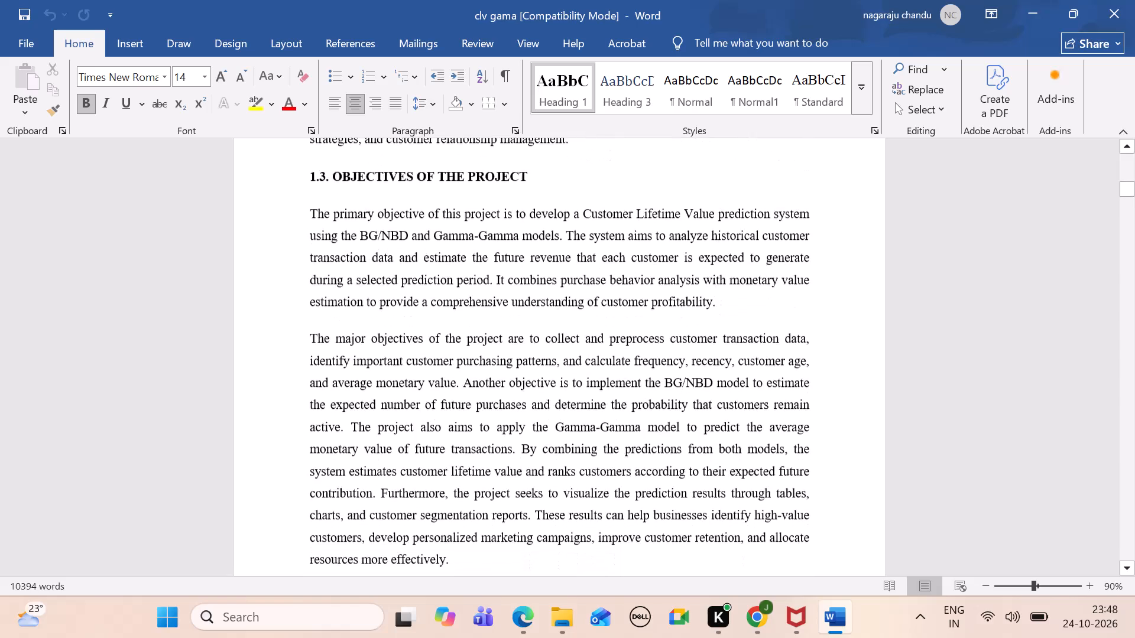
pyautogui.scroll(-4, 647, 409)
pyautogui.scroll(8, 647, 409)
pyautogui.scroll(17, 647, 409)
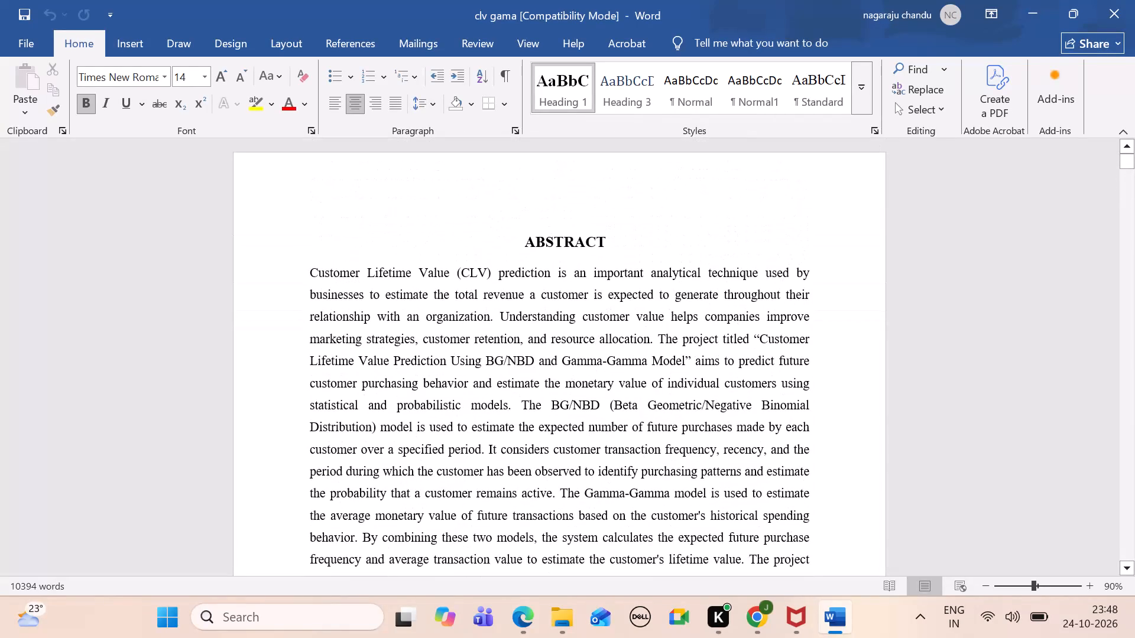
# Open the recent document "clv certificate pages" from the OneDrive Desktop folder.
pyautogui.click(42, 40)
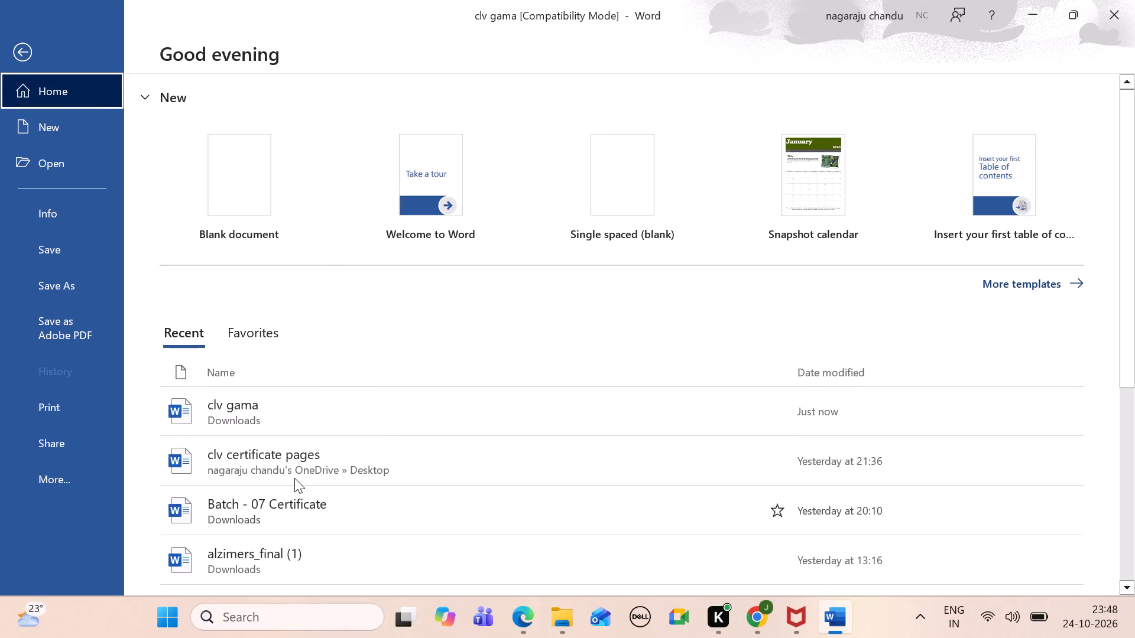
pyautogui.doubleClick(294, 476)
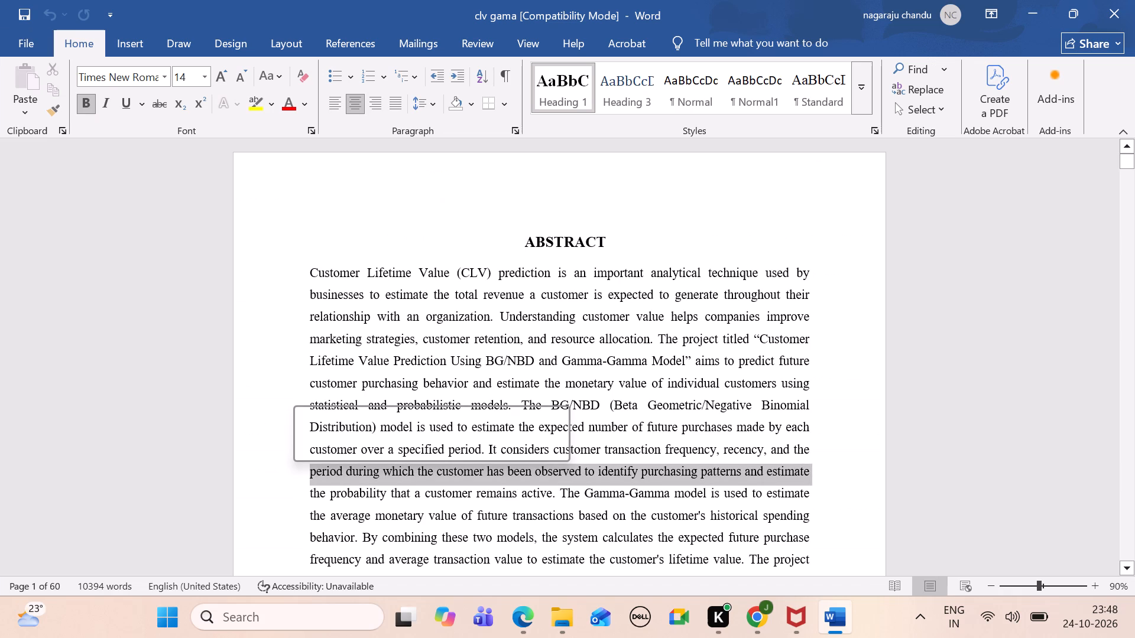
pyautogui.click(962, 389)
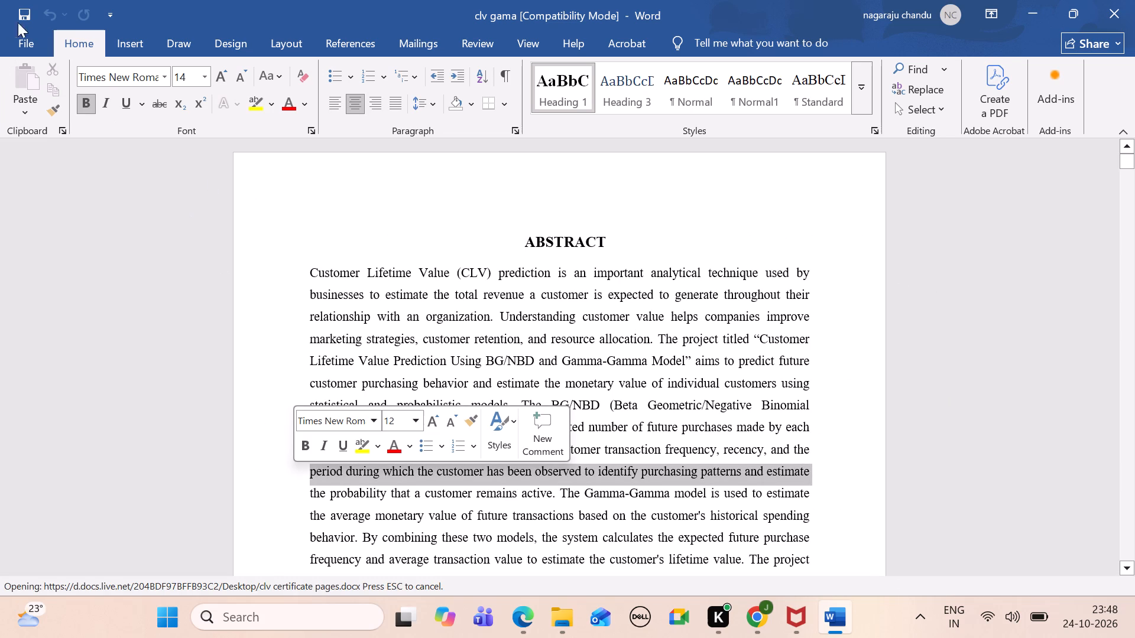
pyautogui.click(27, 44)
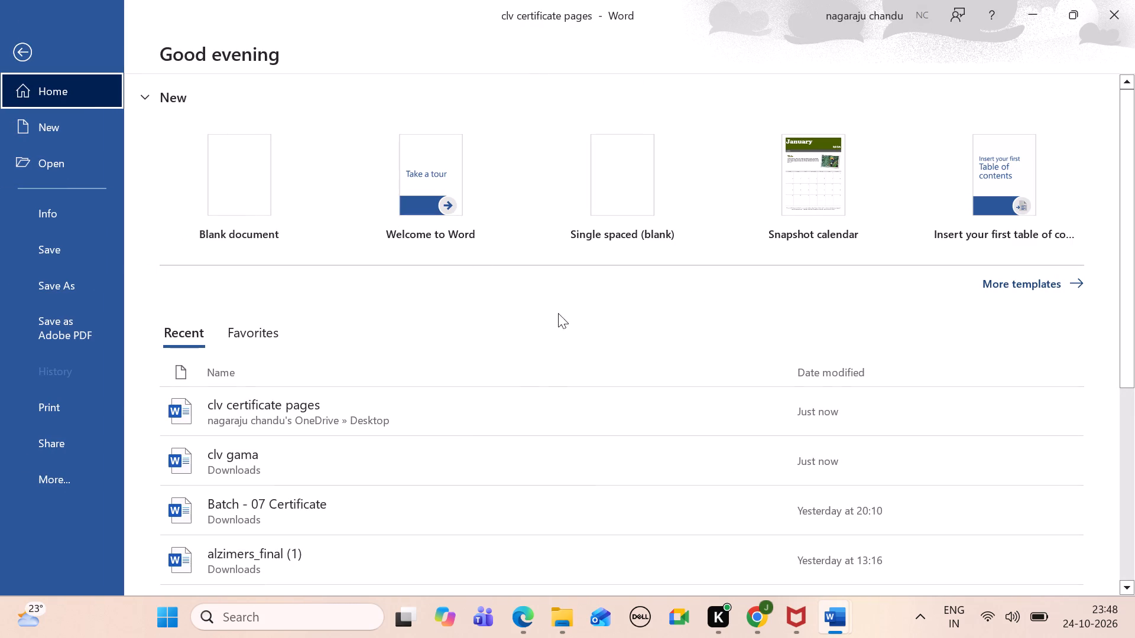
pyautogui.click(433, 418)
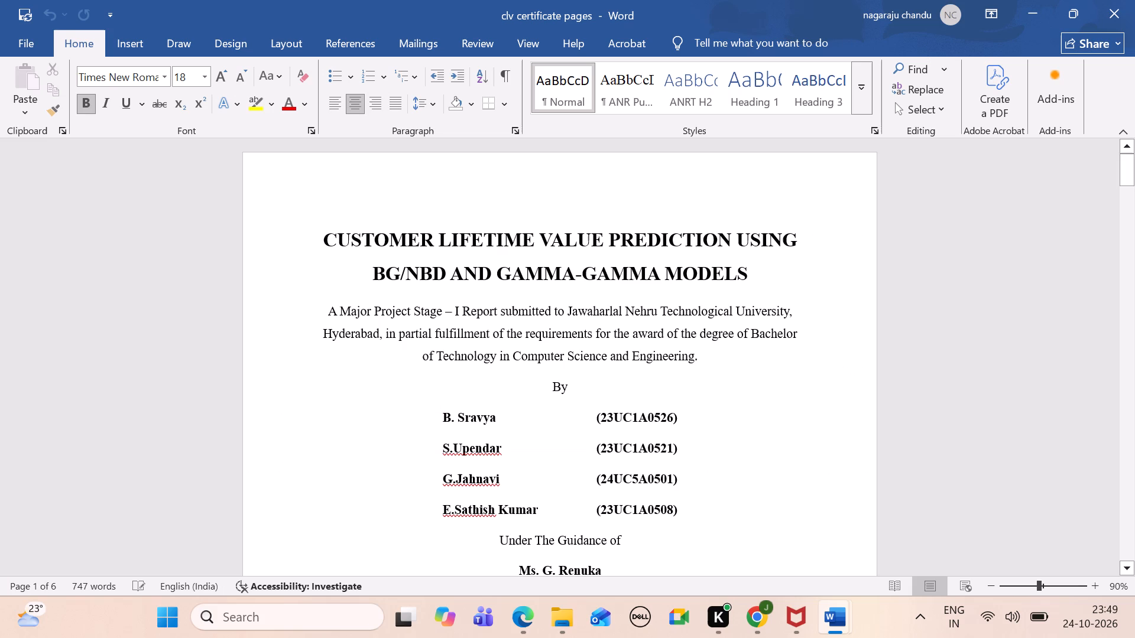
# Review the certificate pages, including the acknowledgement and abstract, through to the Table of Contents page.
pyautogui.scroll(-8, 748, 427)
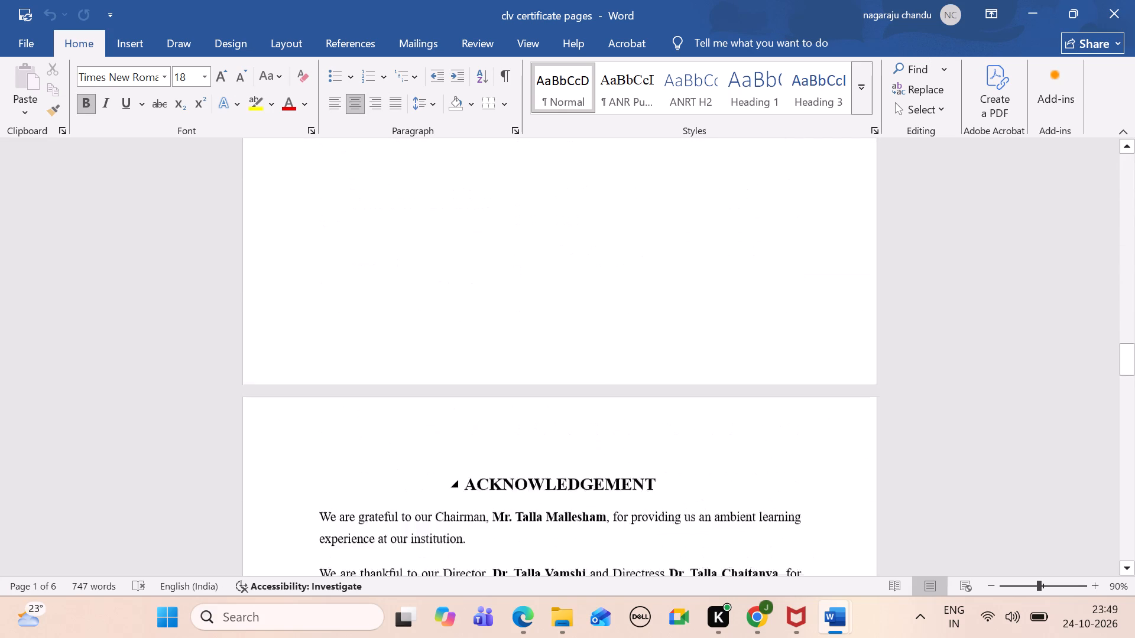
pyautogui.scroll(-8, 748, 427)
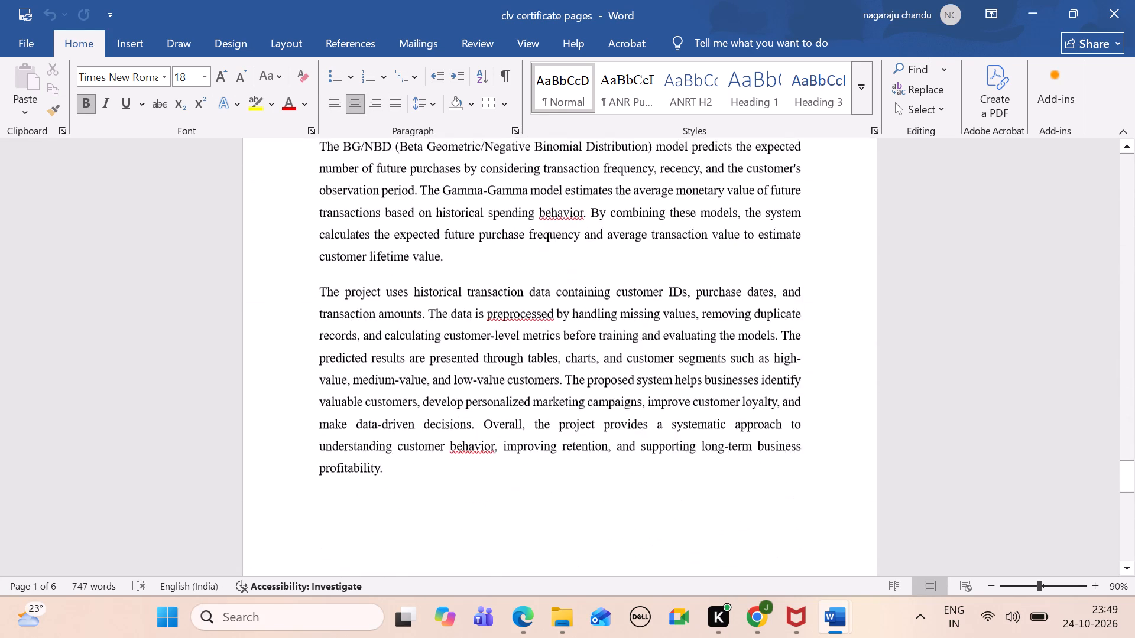
pyautogui.scroll(-3, 748, 427)
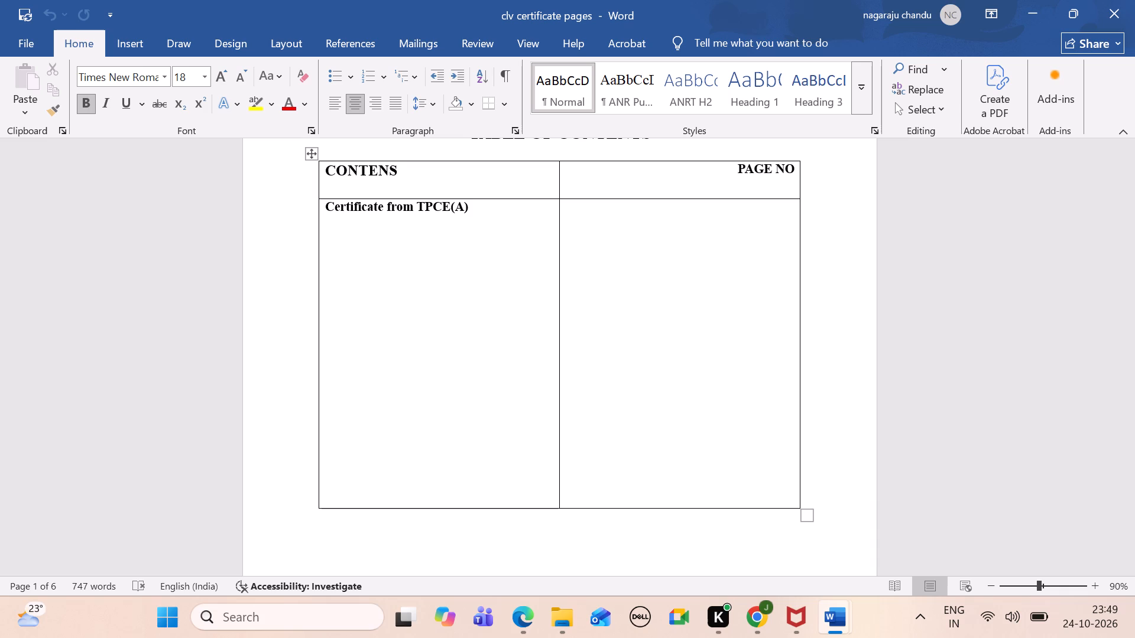
pyautogui.scroll(9, 748, 427)
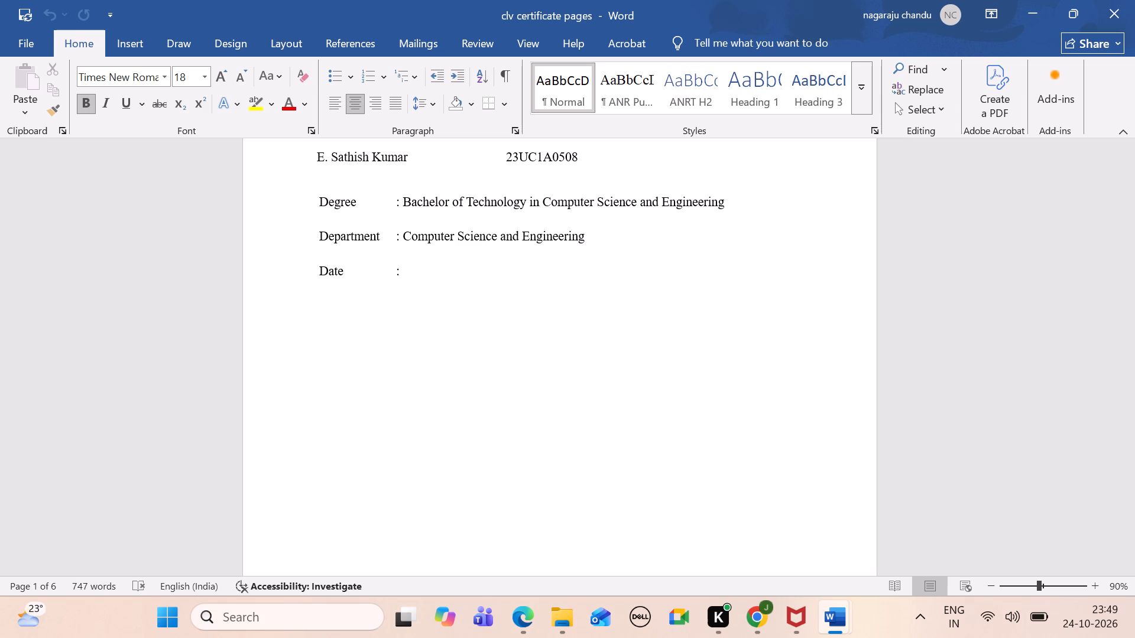
pyautogui.scroll(-10, 748, 427)
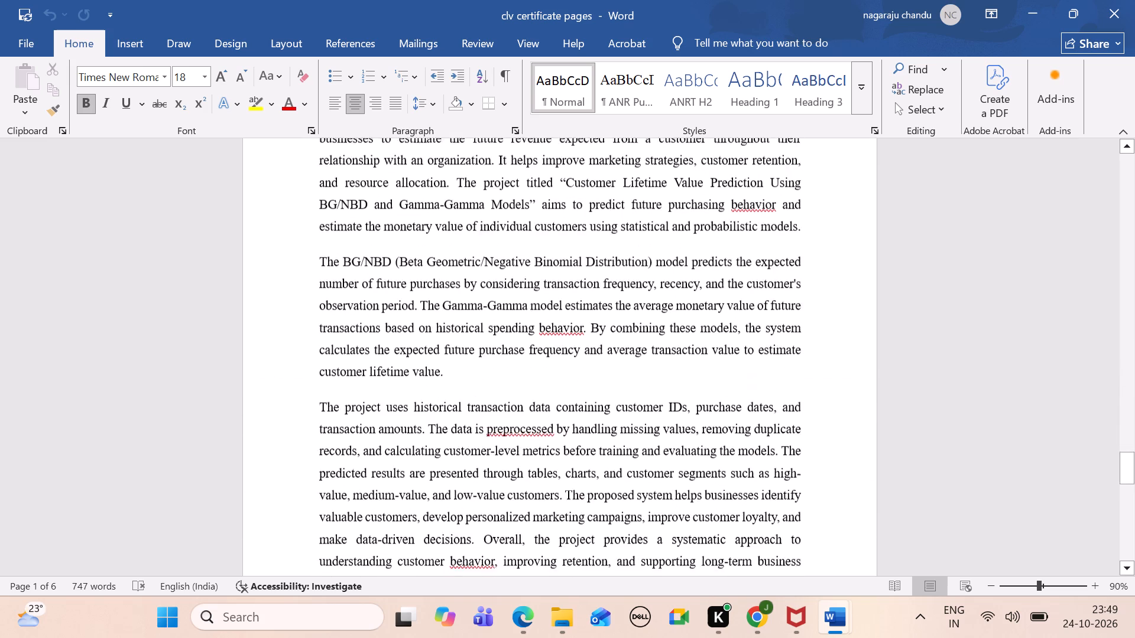
pyautogui.scroll(-4, 748, 427)
pyautogui.scroll(4, 748, 427)
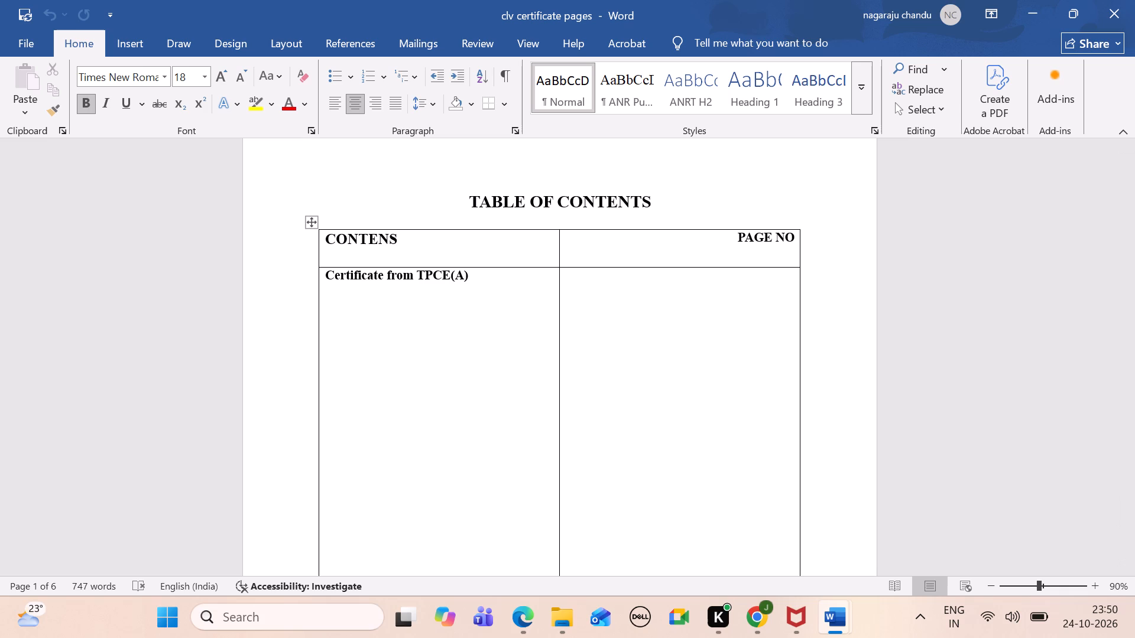
# Start a new line below "Certificate from TPCE(A)" in the first column of the Table of Contents table.
pyautogui.click(473, 281)
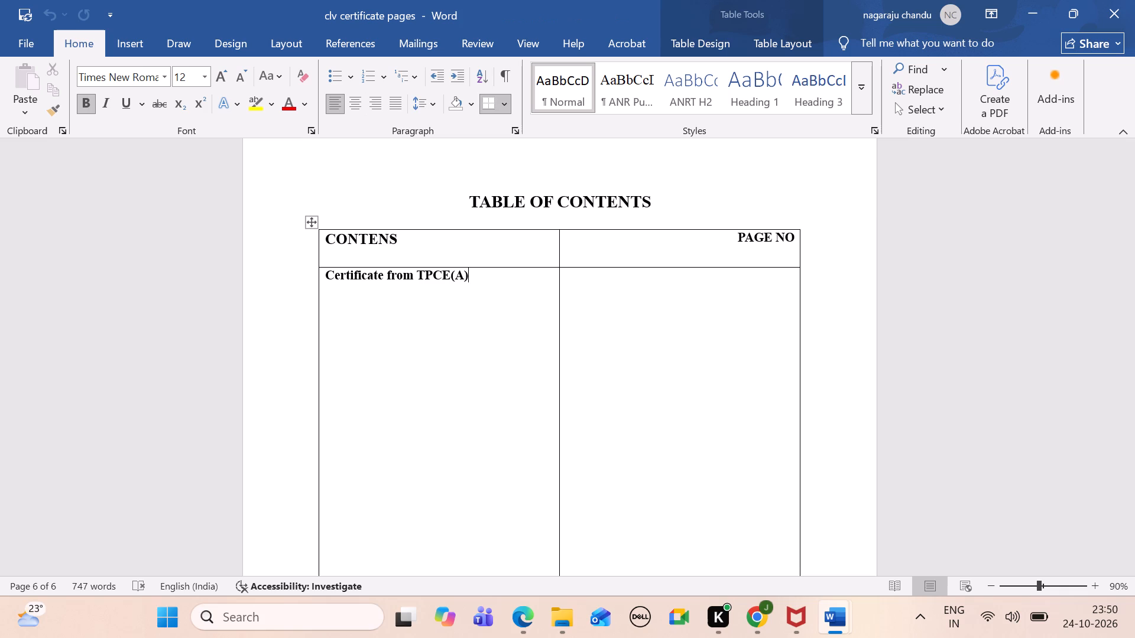
pyautogui.press('Return')
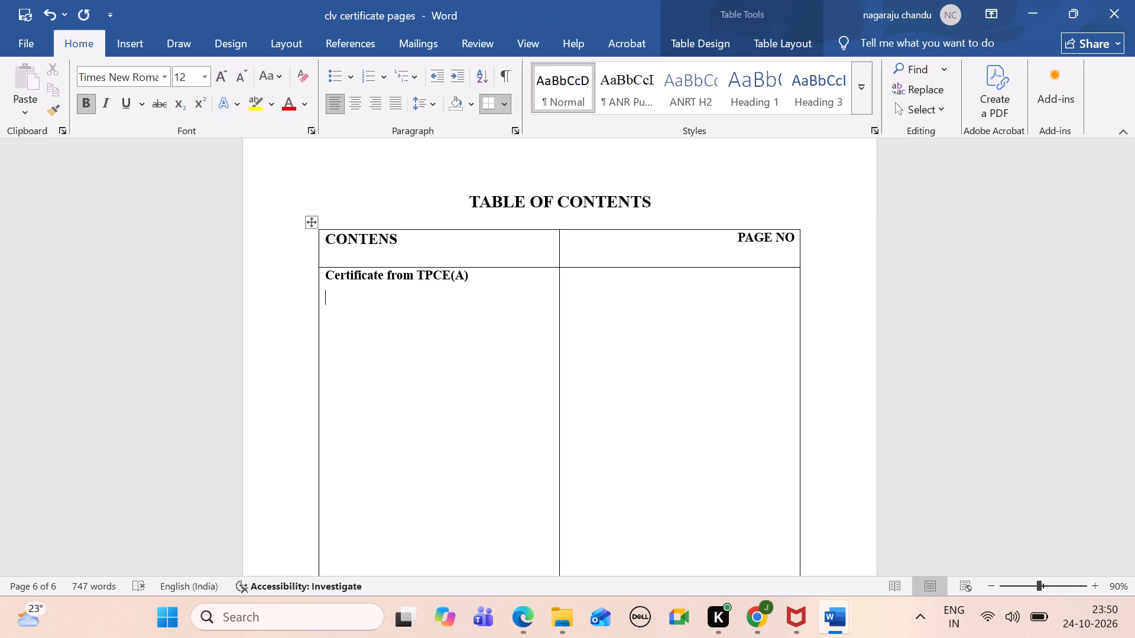
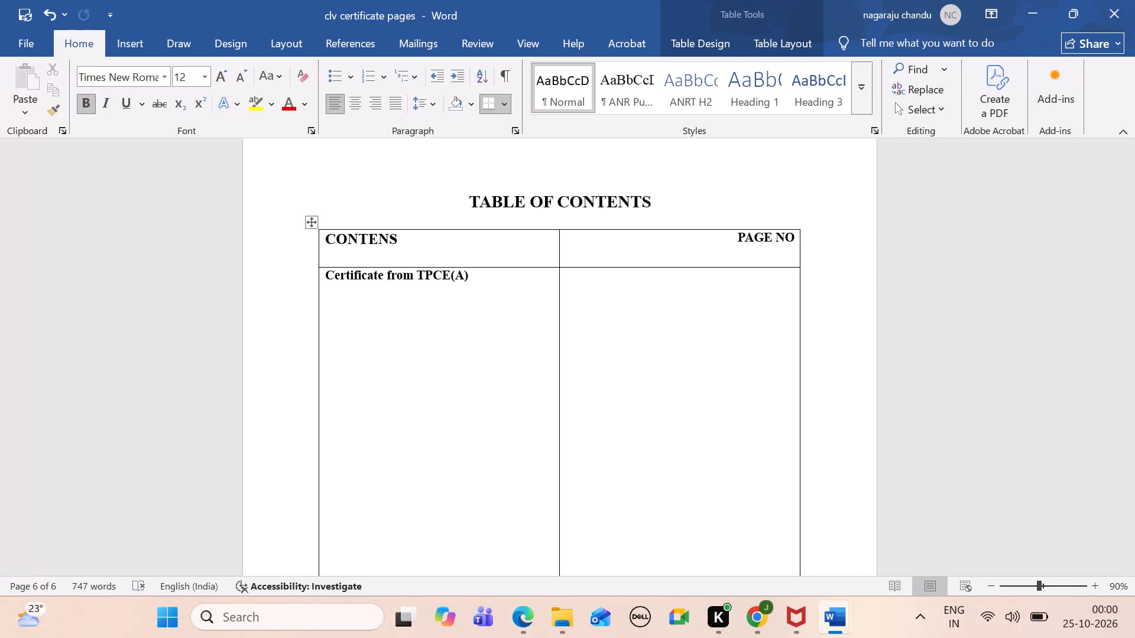
# Enter "Certificate from Industry" as the second entry in the contents column, followed by a new line.
pyautogui.write('Cer')
pyautogui.write('tifiv')
pyautogui.press('BackSpace')
pyautogui.write('cate')
pyautogui.press('space')
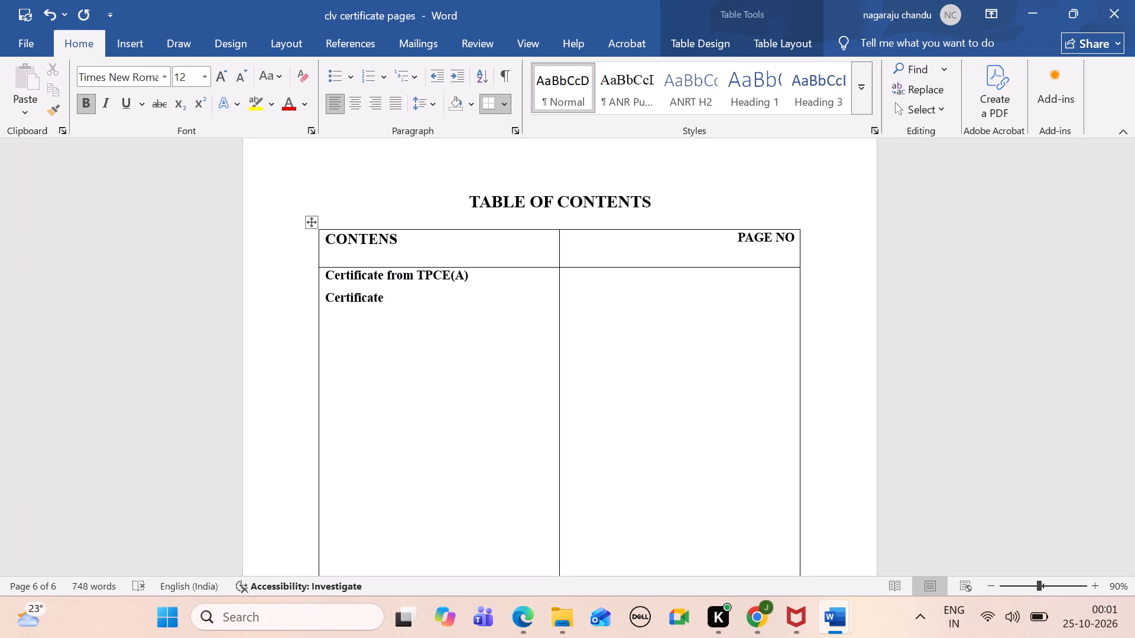
pyautogui.write('fro')
pyautogui.press('m')
pyautogui.press('space')
pyautogui.write('Indu')
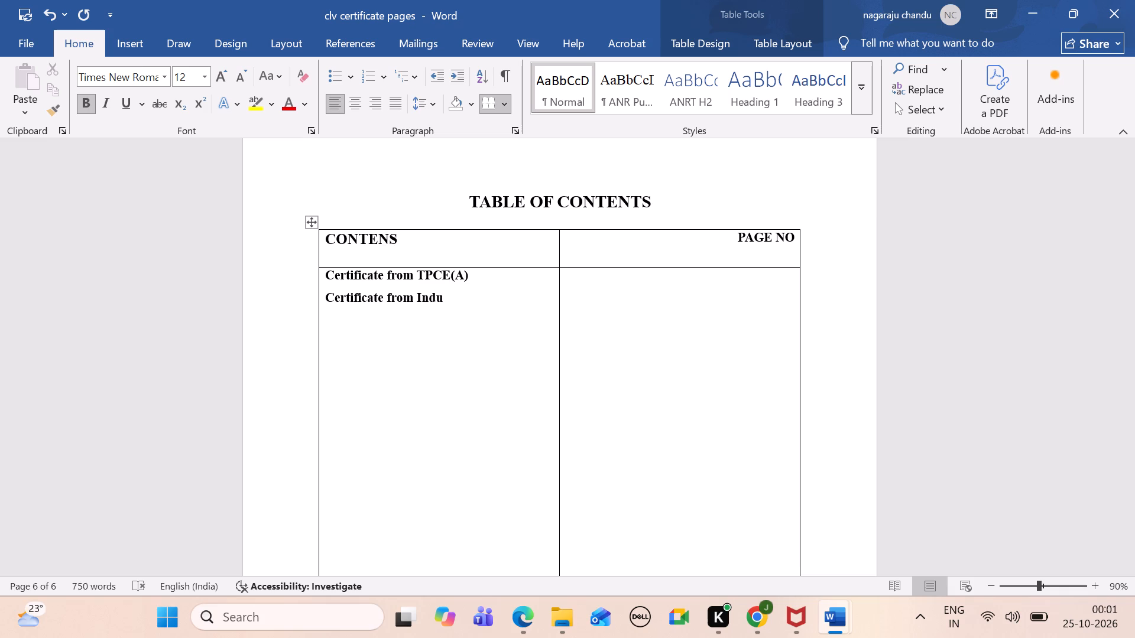
pyautogui.write('stry')
pyautogui.press('Return')
# Add the entry "Declaration" below "Certificate from Industry" in the contents column, followed by a new line.
pyautogui.write('de')
pyautogui.press('BackSpace')
pyautogui.press('BackSpace')
pyautogui.write('De')
pyautogui.press('c')
pyautogui.write('laration')
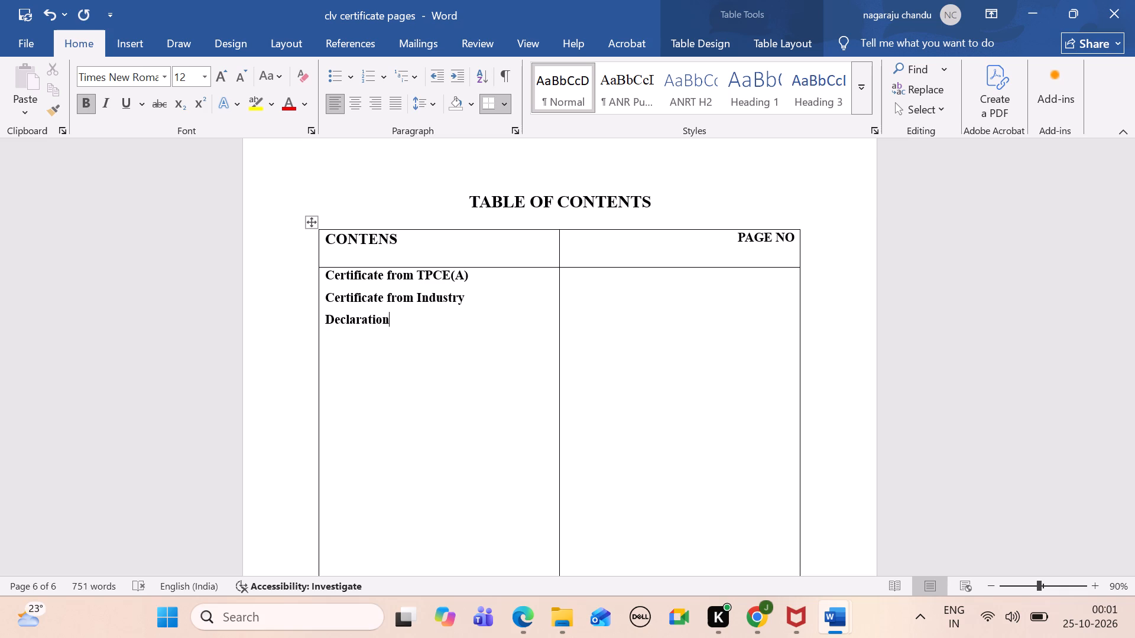
pyautogui.press('Return')
# Add the entry "Acknowledgement" below "Declaration" in the contents column, followed by a new line.
pyautogui.write('Acknowl')
pyautogui.write('ed')
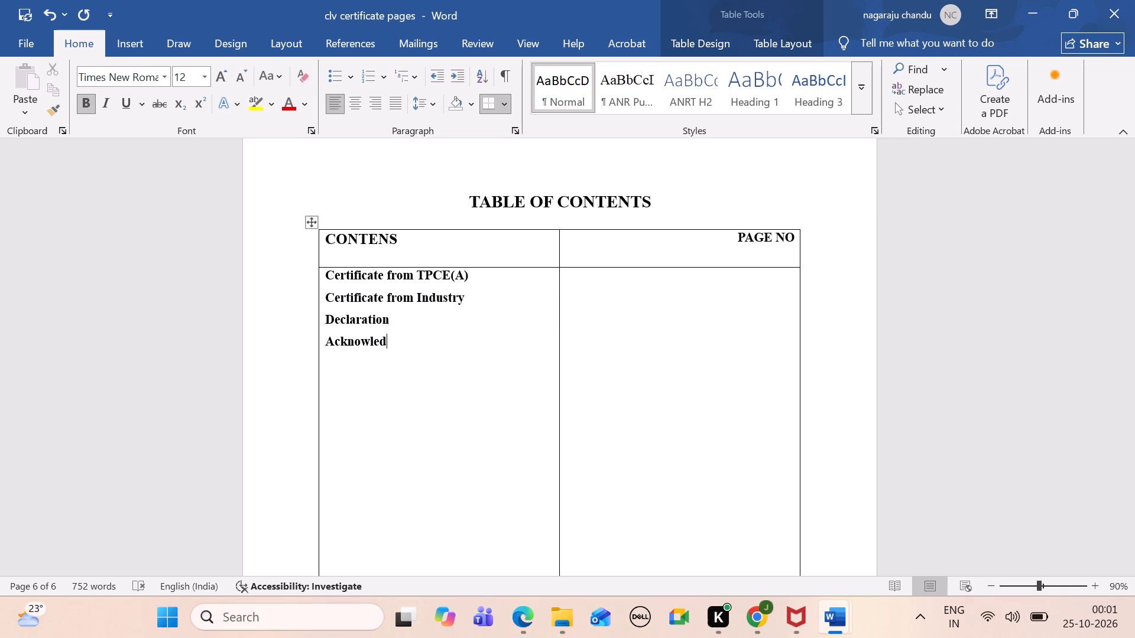
pyautogui.write('gement')
pyautogui.press('Return')
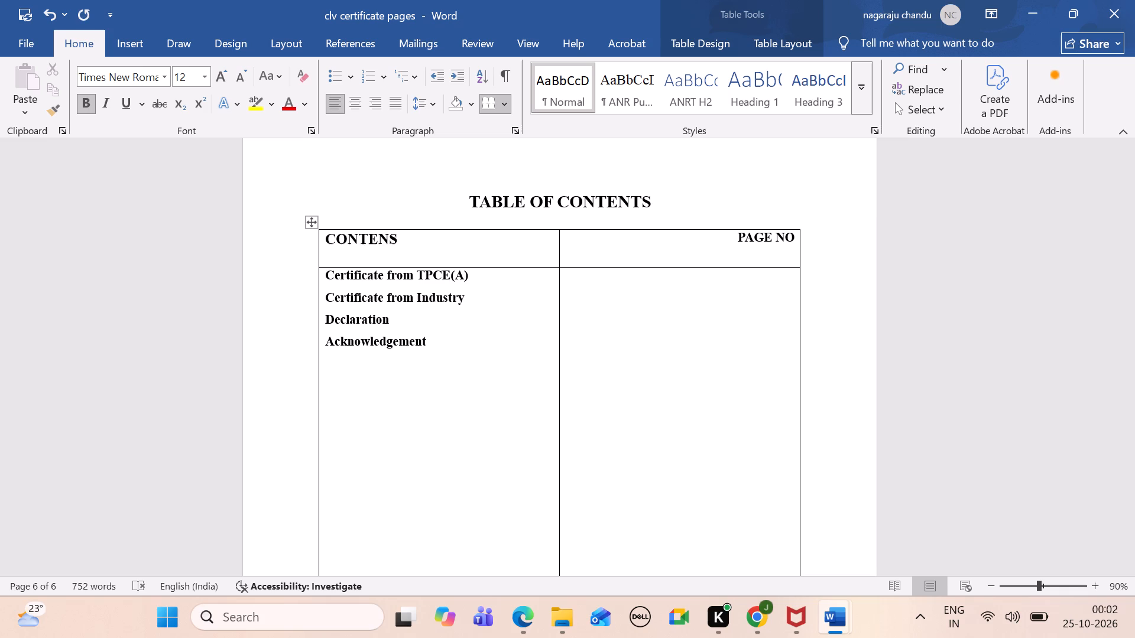
# Add the entry "Abstract" below "Acknowledgement" in the contents column, with its spelling corrected and a new line after it.
pyautogui.hotkey('shift', 'a')
pyautogui.write('bstarct')
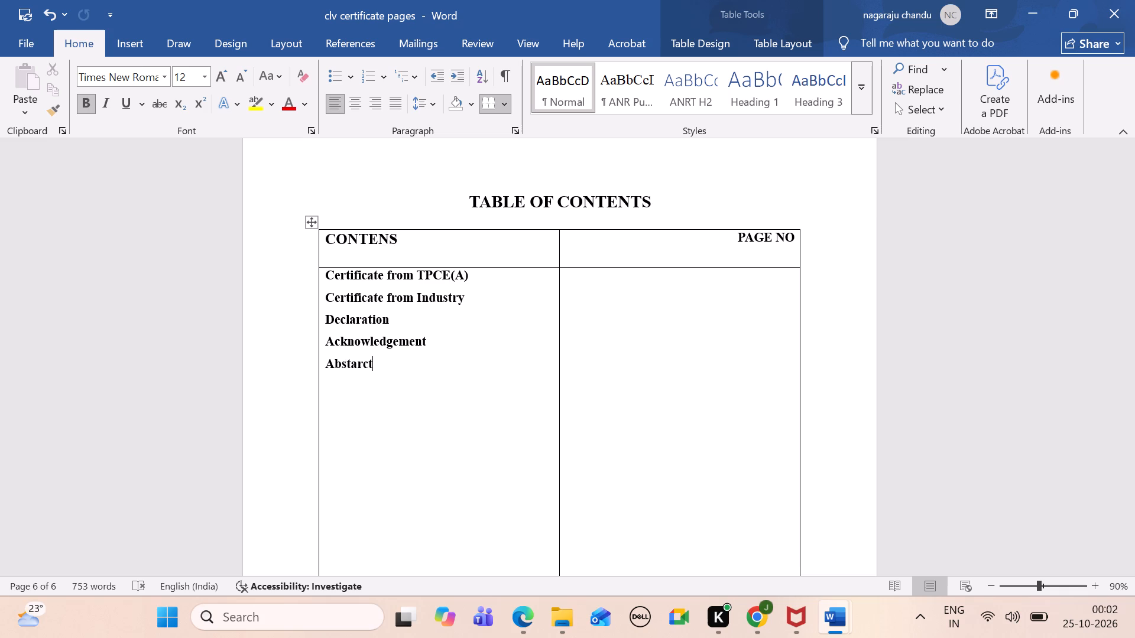
pyautogui.press('Return')
pyautogui.click(362, 365)
pyautogui.press('BackSpace')
pyautogui.press('BackSpace')
pyautogui.write('ra')
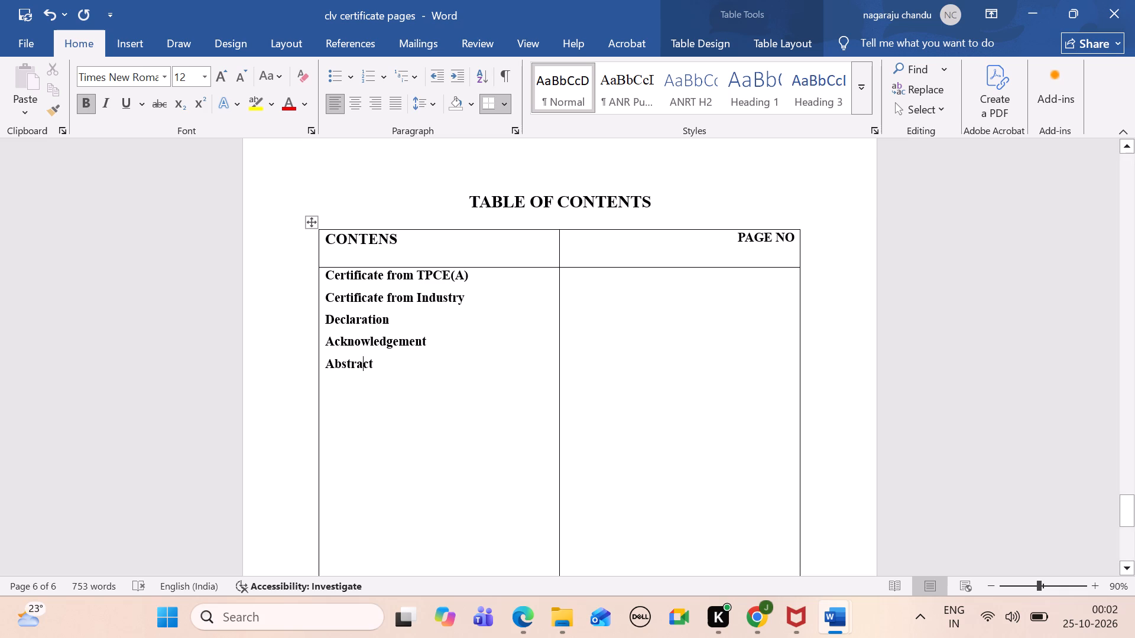
pyautogui.click(404, 364)
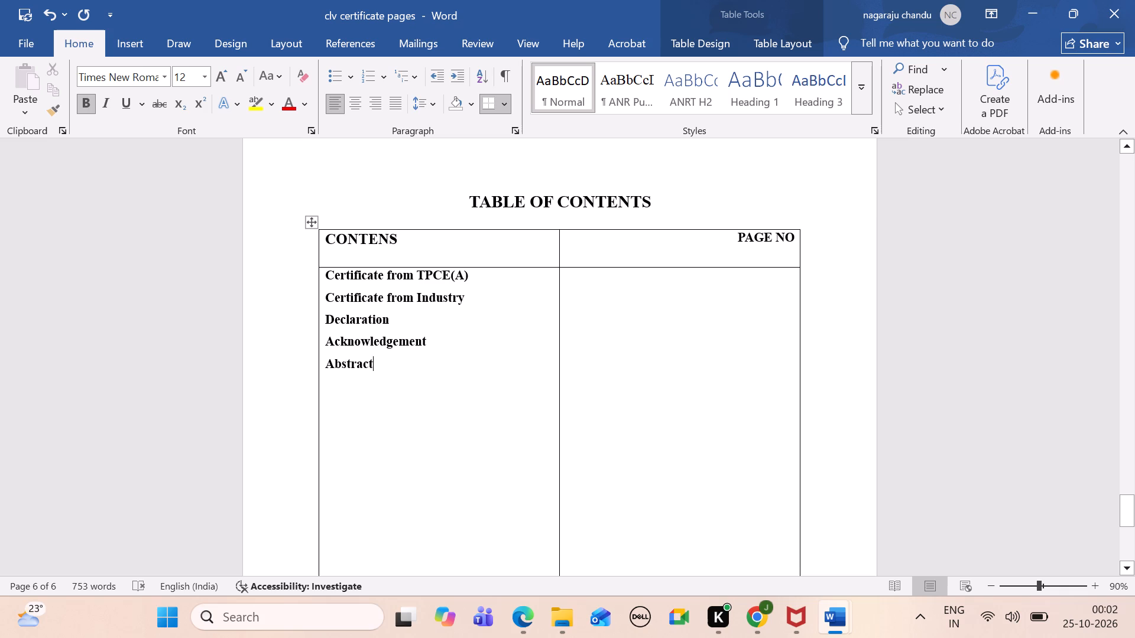
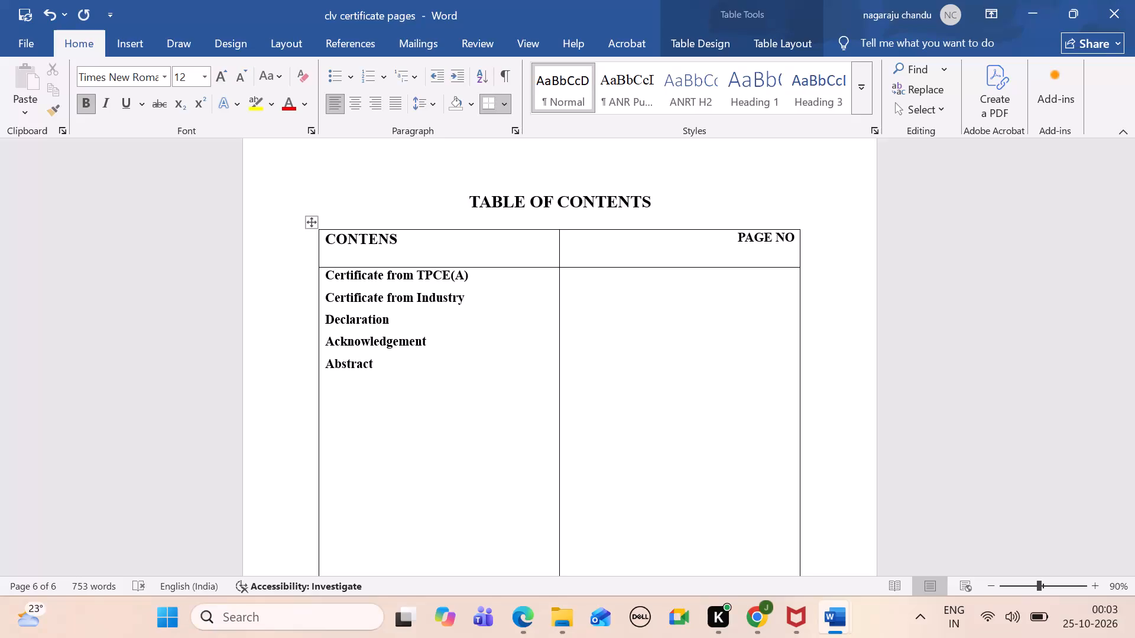
# Add the entry "Table of Contents" below "Abstract" in the contents column, followed by a new line.
pyautogui.hotkey('shift', 't')
pyautogui.write('ables')
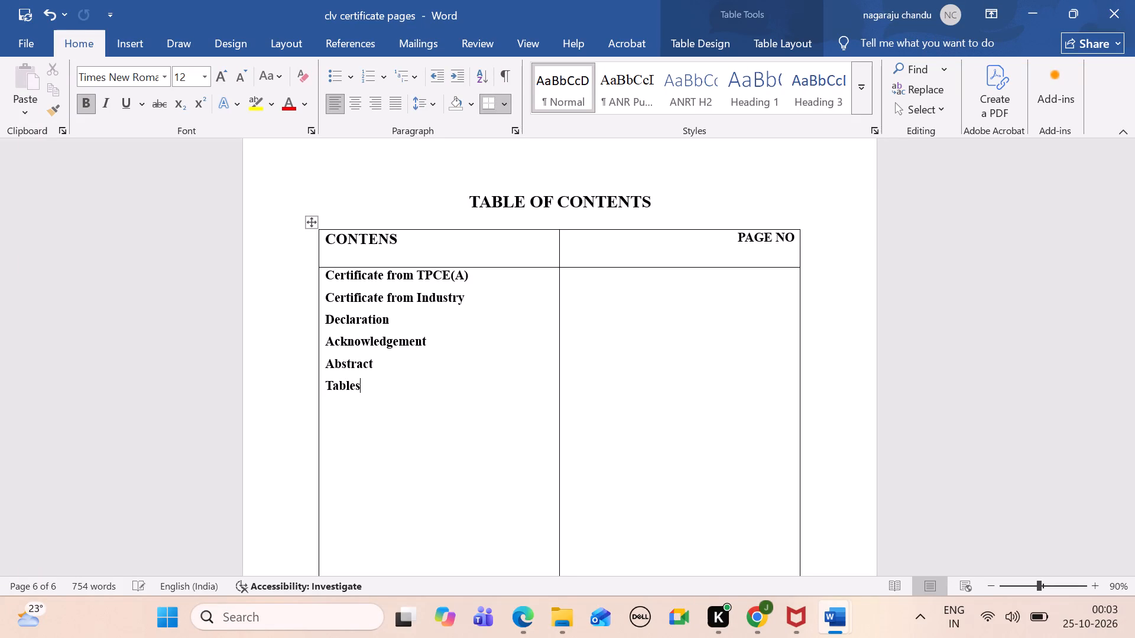
pyautogui.press('BackSpace')
pyautogui.press('space')
pyautogui.write('o')
pyautogui.write('f')
pyautogui.press('space')
pyautogui.write('Cont')
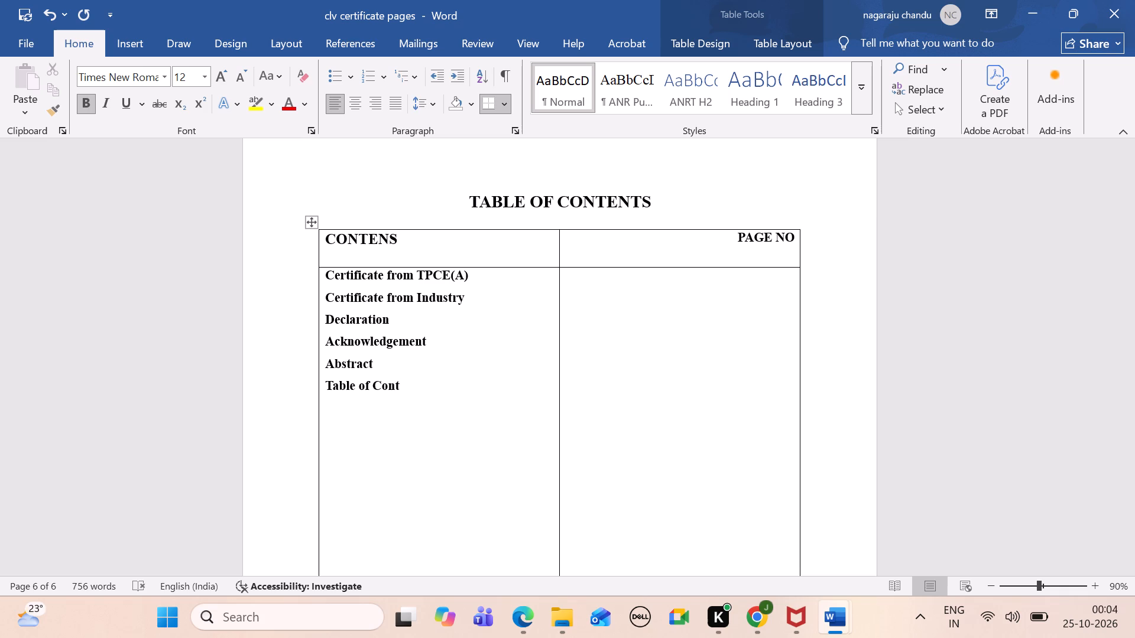
pyautogui.write('en')
pyautogui.write('ts')
pyautogui.press('Return')
# Add the entry "List of Figures" below "Table of Contents" in the contents column, followed by a new line.
pyautogui.write('Li')
pyautogui.write('st')
pyautogui.press('space')
pyautogui.write('O')
pyautogui.press('f')
pyautogui.press('BackSpace')
pyautogui.press('BackSpace')
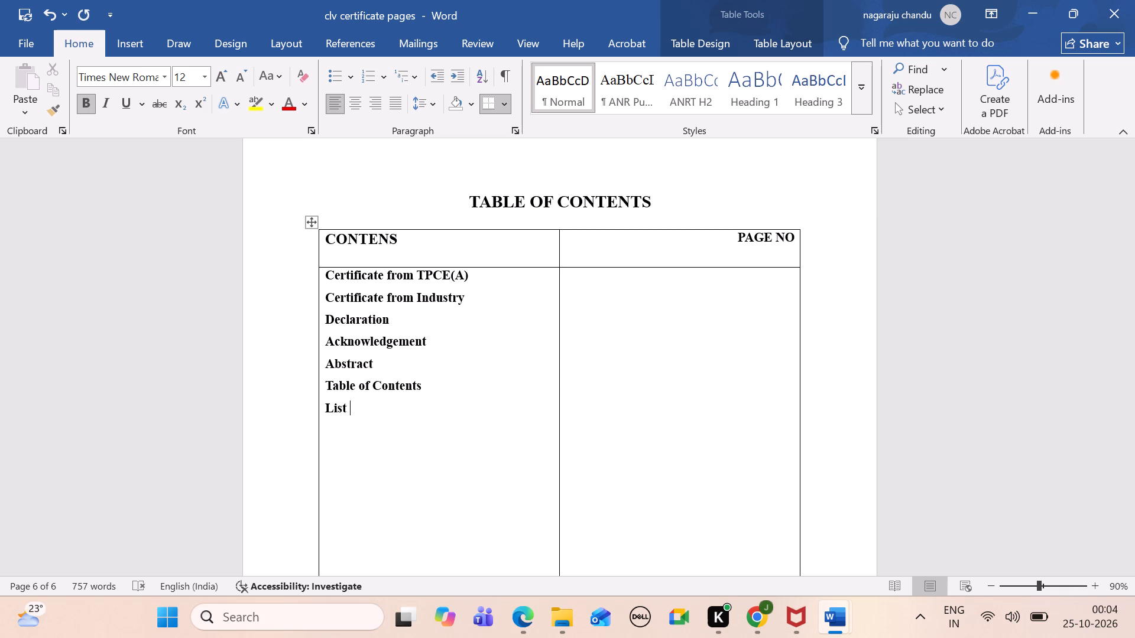
pyautogui.write('of')
pyautogui.press('space')
pyautogui.hotkey('shift', 'f')
pyautogui.write('igu')
pyautogui.write('re')
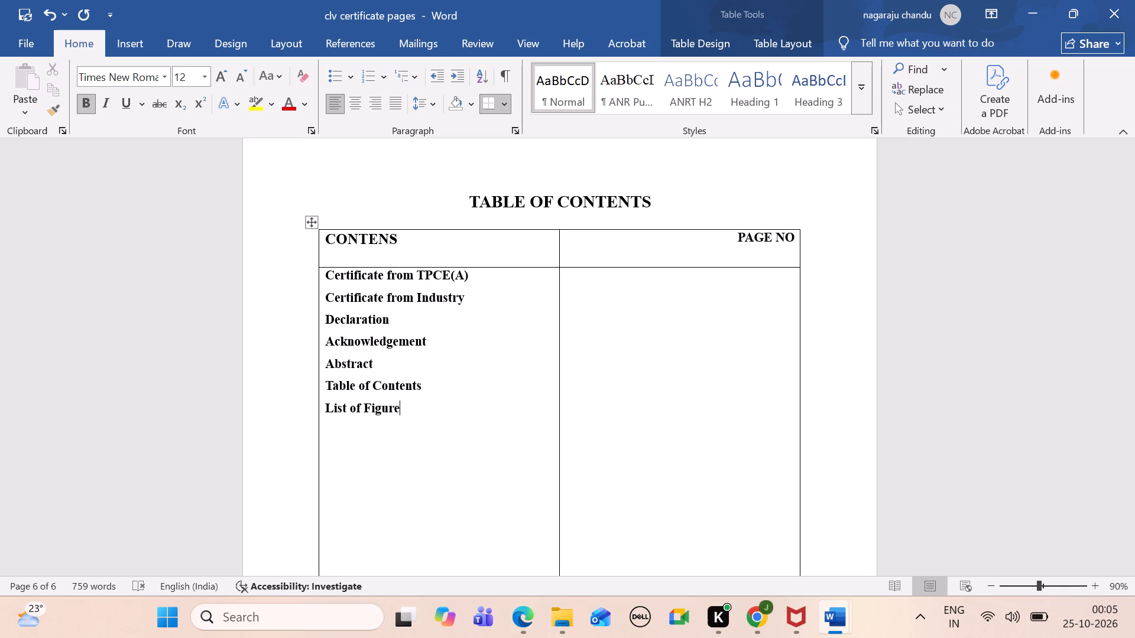
pyautogui.press('s')
pyautogui.press('Return')
# Add the entry "List of Abbrevations" below "List of Figures" in the contents column, followed by a new line.
pyautogui.write('List')
pyautogui.press('space')
pyautogui.hotkey('shift', 'o')
pyautogui.press('BackSpace')
pyautogui.press('o')
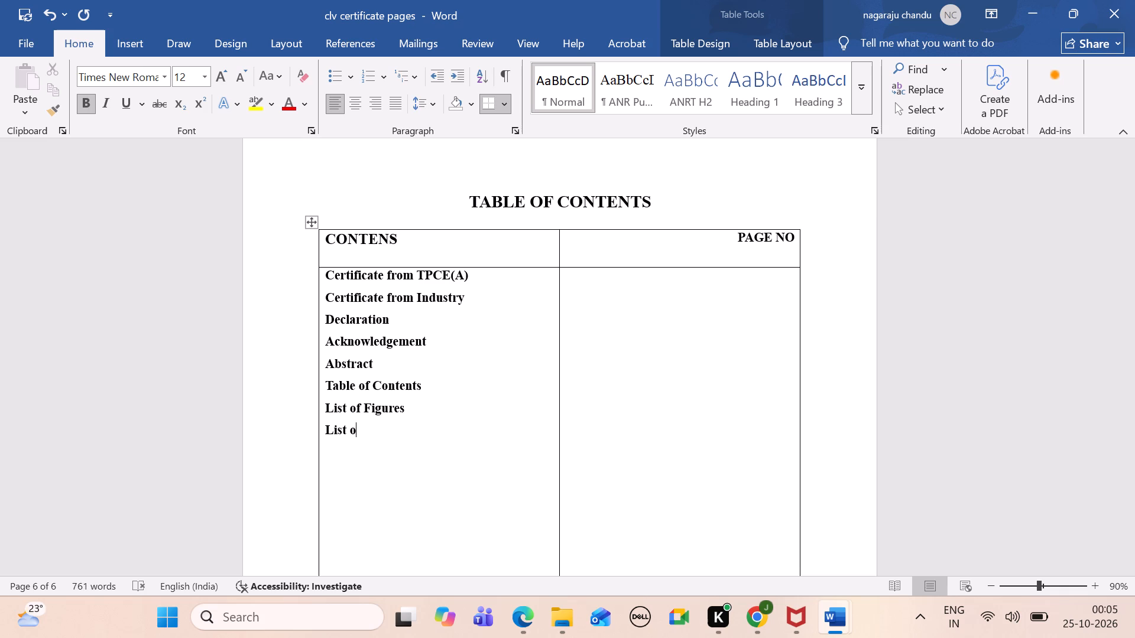
pyautogui.press('f')
pyautogui.press('space')
pyautogui.hotkey('shift', 'a')
pyautogui.write('bb')
pyautogui.write('revation')
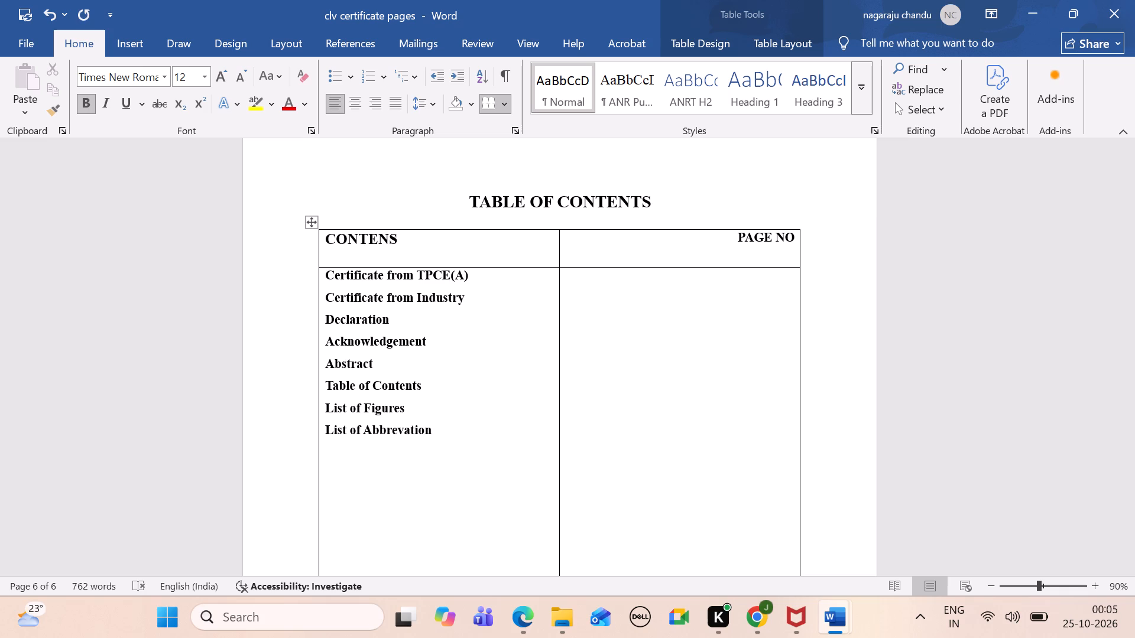
pyautogui.press('s')
pyautogui.press('Return')
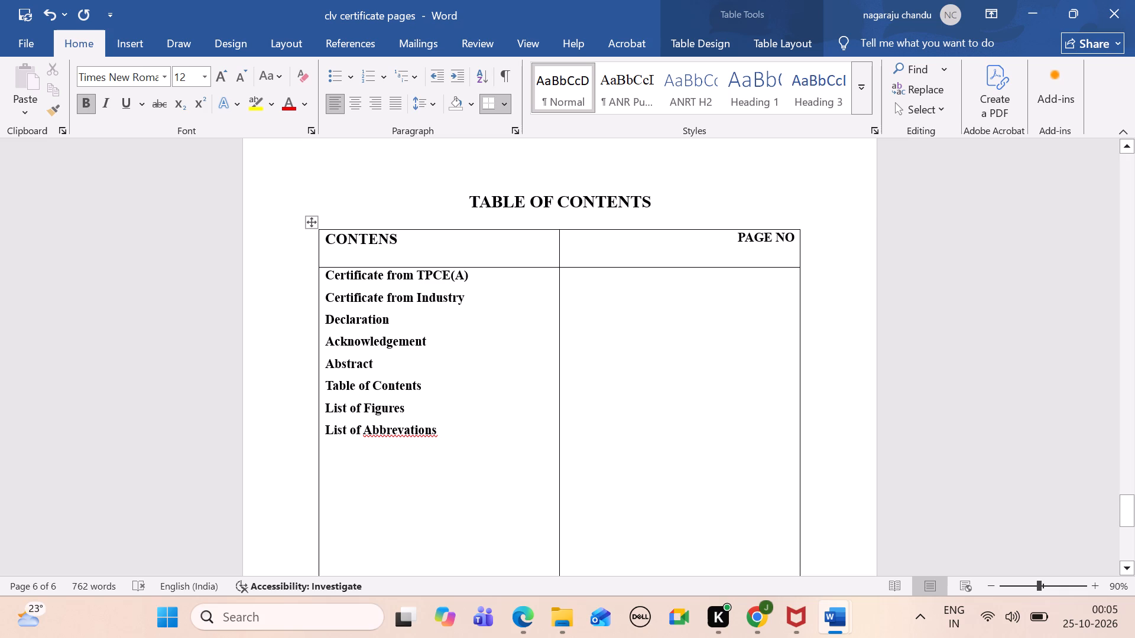
# Correct the spelling of the last entry to "List of Abbreviations" and insert a new line after it.
pyautogui.click(406, 427)
pyautogui.press('i')
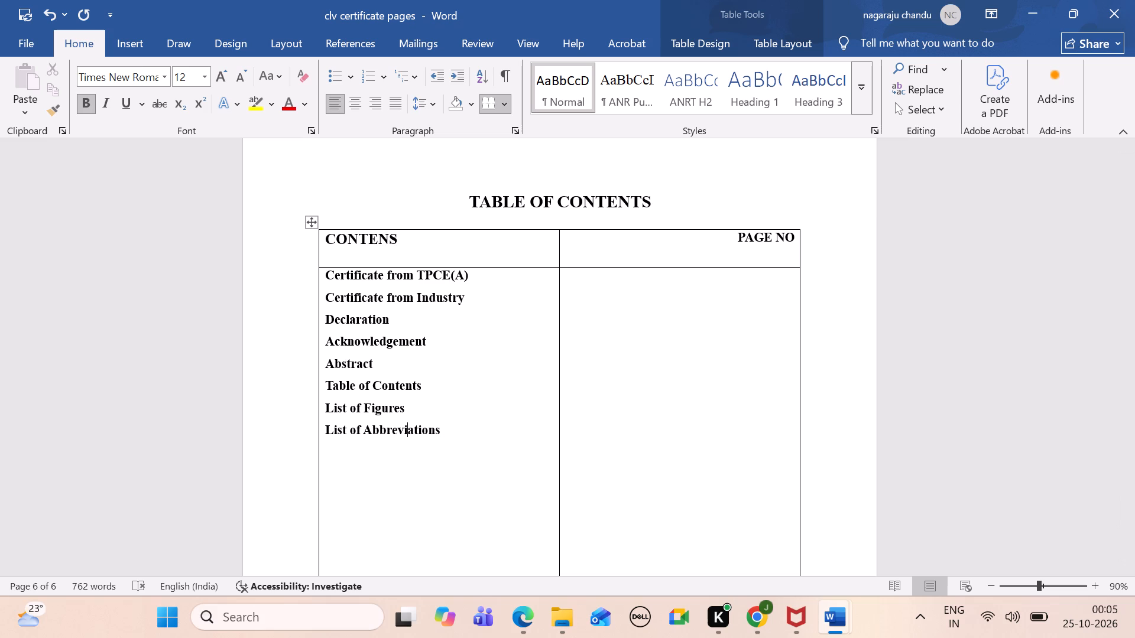
pyautogui.press('Right')
pyautogui.press('Right')
pyautogui.press('Right')
pyautogui.press('Right')
pyautogui.press('Right')
pyautogui.press('Right')
pyautogui.press('Return')
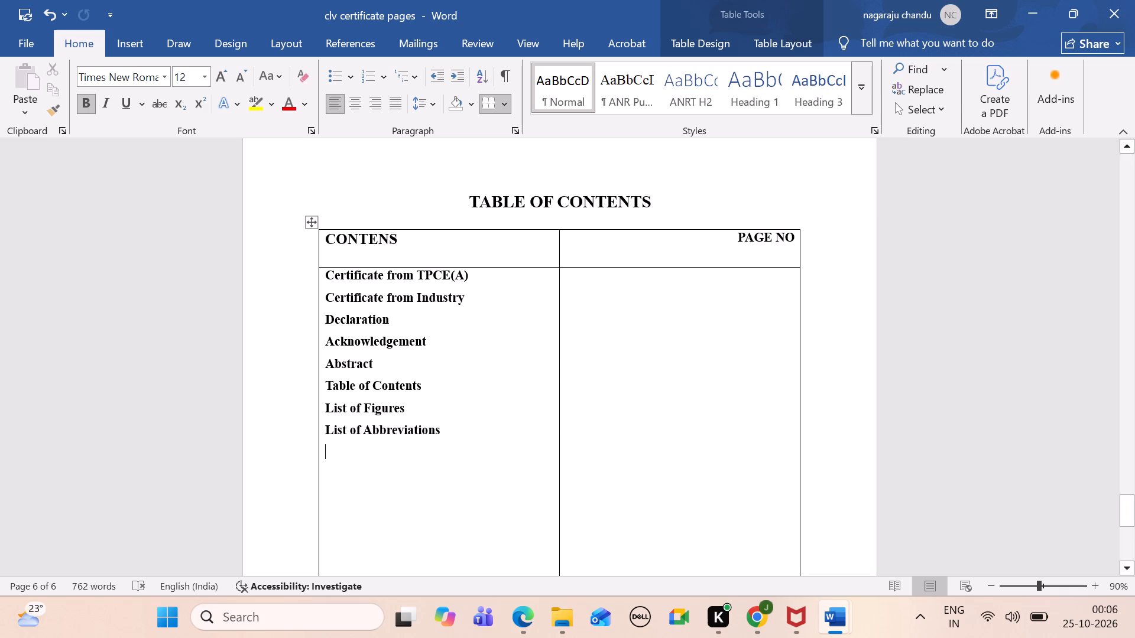
# Set the line spacing of the entries from "Certificate from TPCE(A)" through "List of Abbreviations" to 1.5.
pyautogui.moveTo(325, 275); pyautogui.dragTo(426, 409)
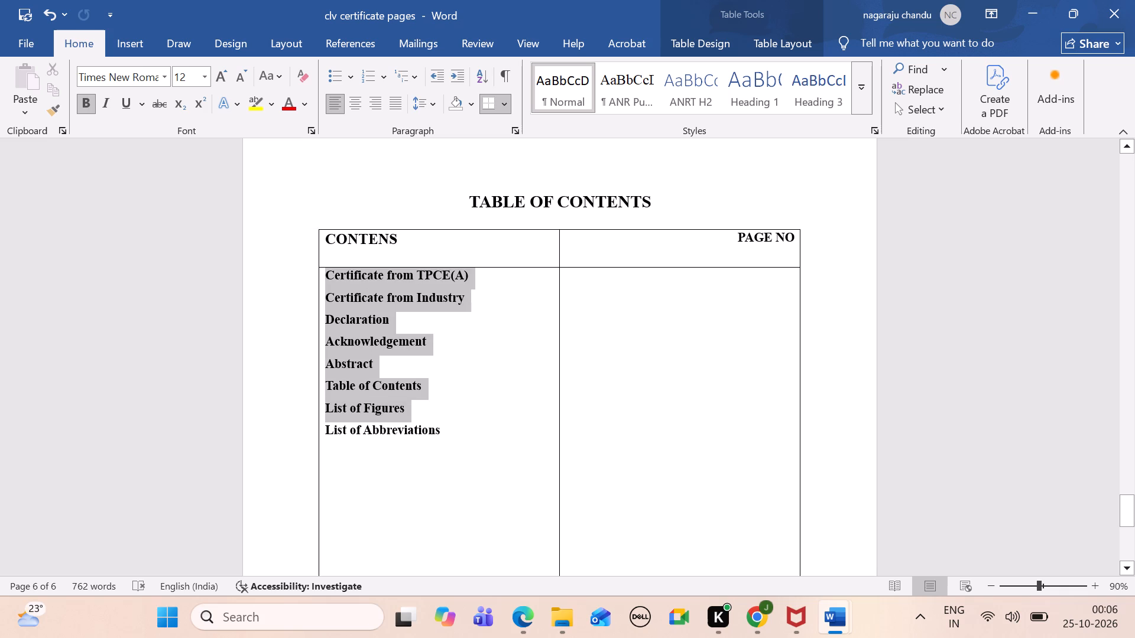
pyautogui.moveTo(426, 409); pyautogui.dragTo(444, 431)
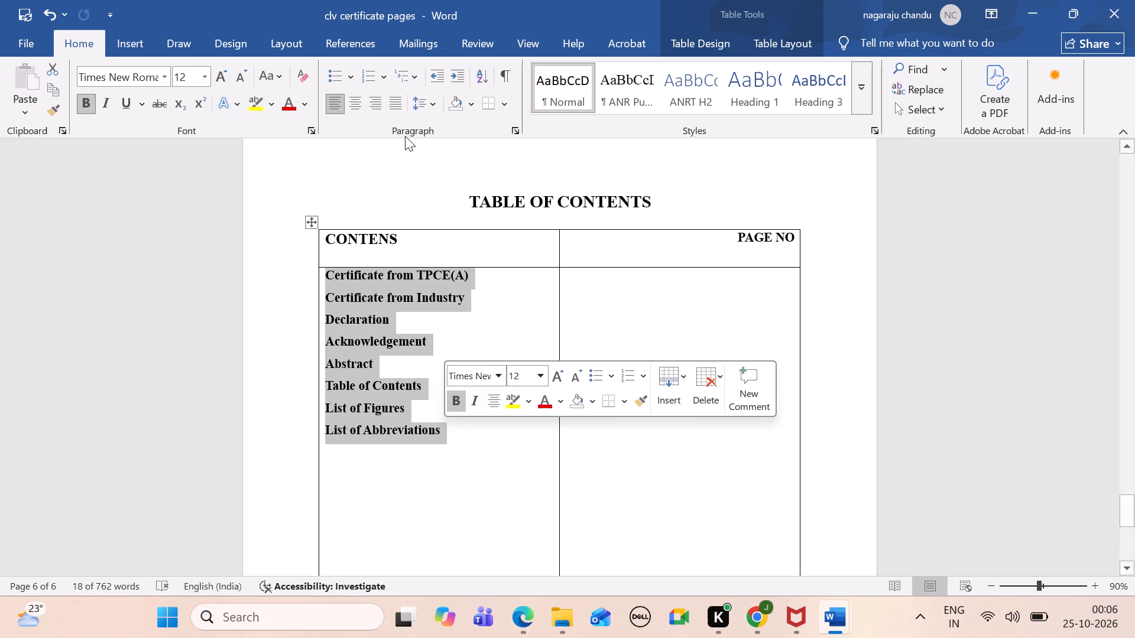
pyautogui.click(433, 111)
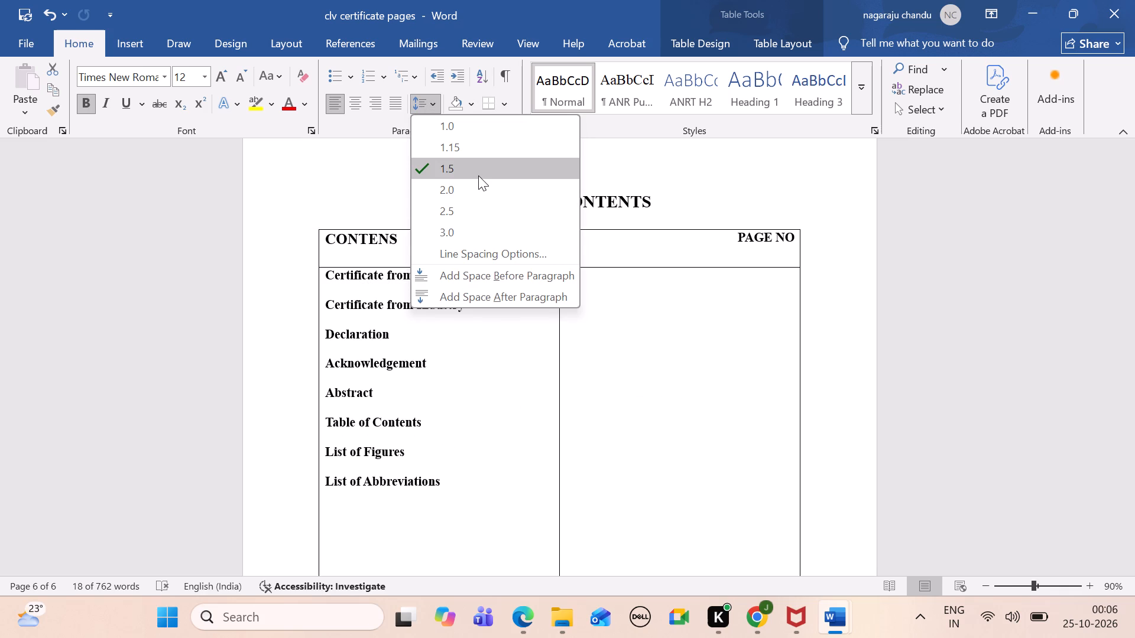
pyautogui.click(478, 175)
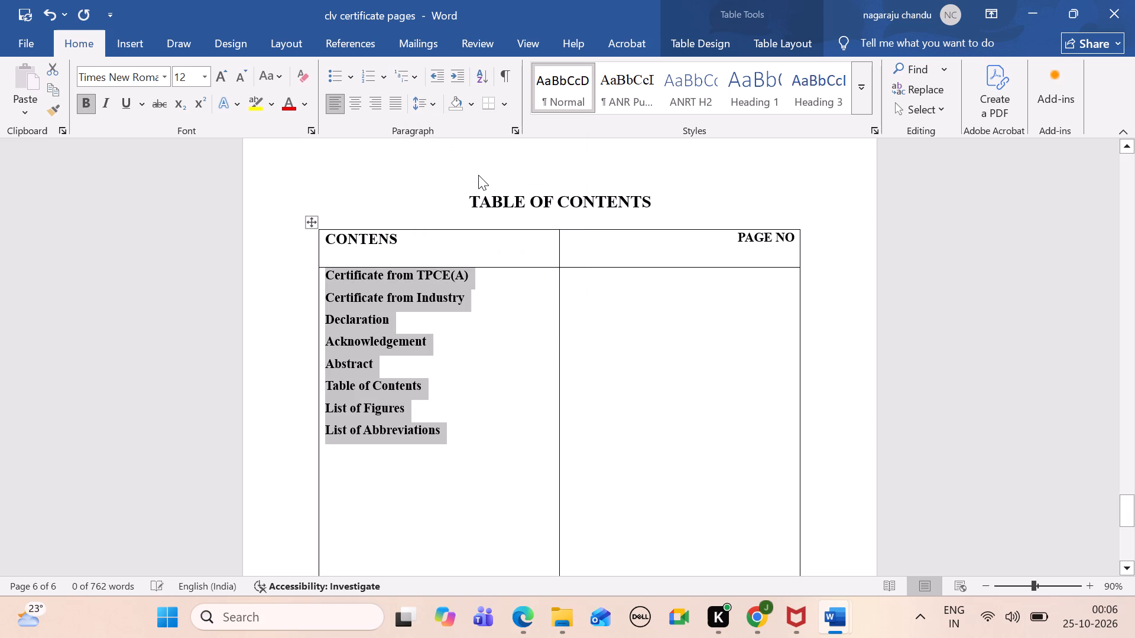
pyautogui.click(453, 349)
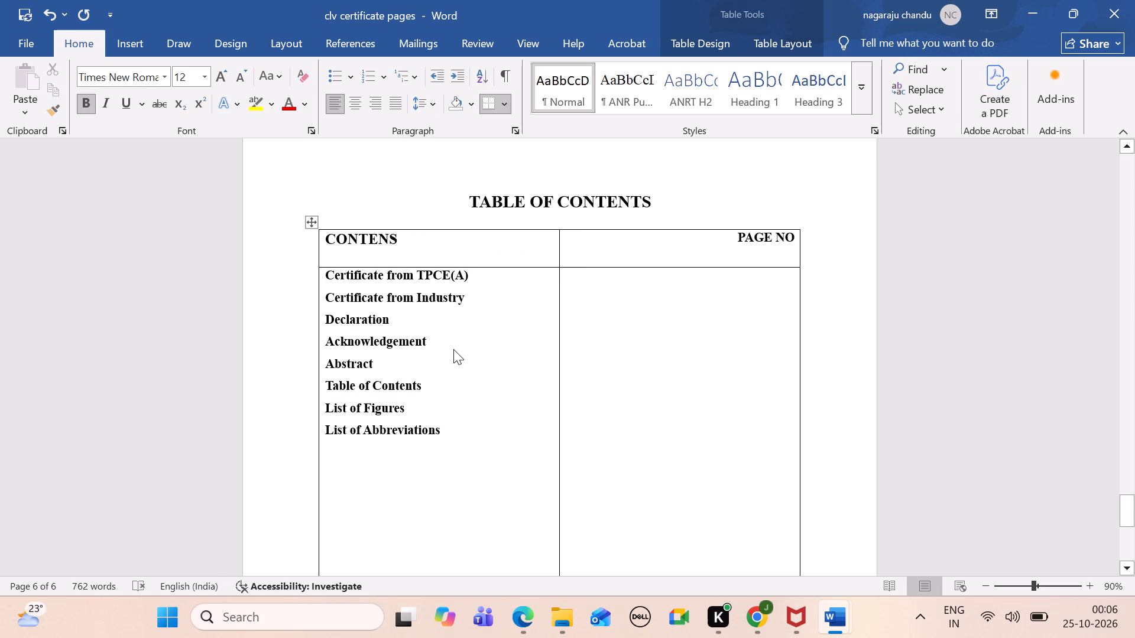
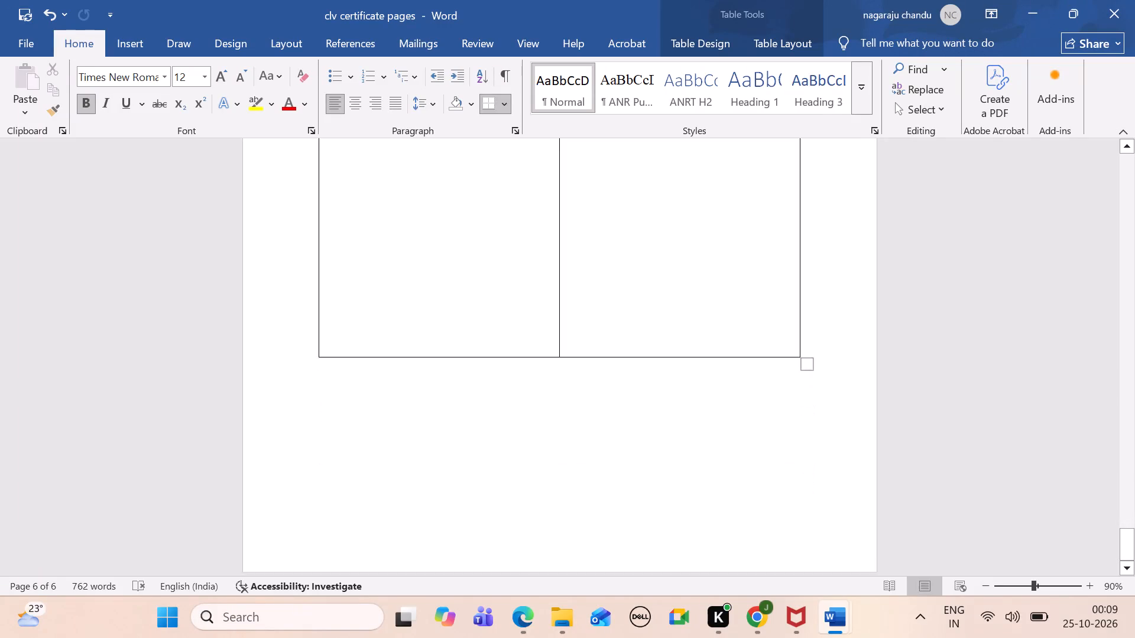
# Extend the Table of Contents table's last row downward so its bottom border sits near the end of page 6.
pyautogui.scroll(-2, 811, 387)
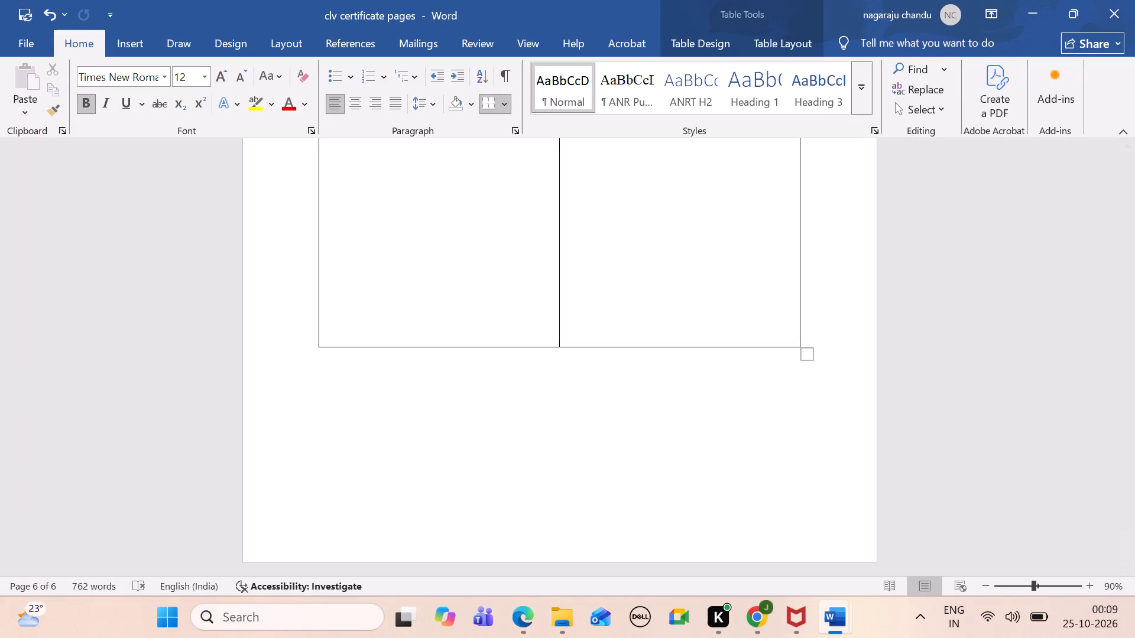
pyautogui.click(794, 346)
pyautogui.click(794, 346)
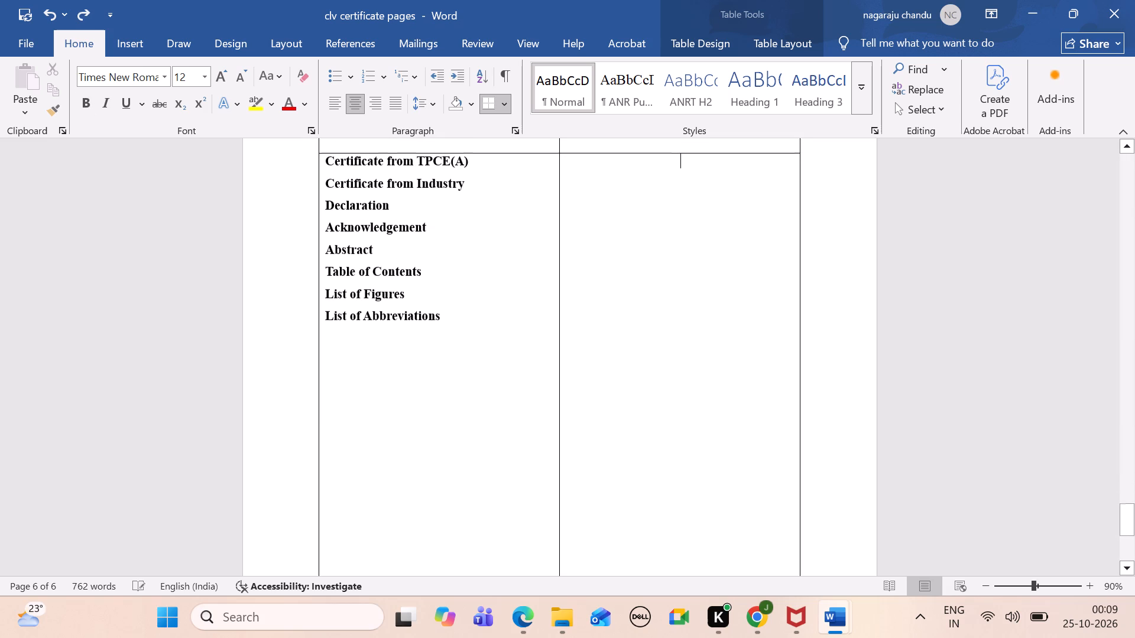
pyautogui.scroll(-1, 938, 0)
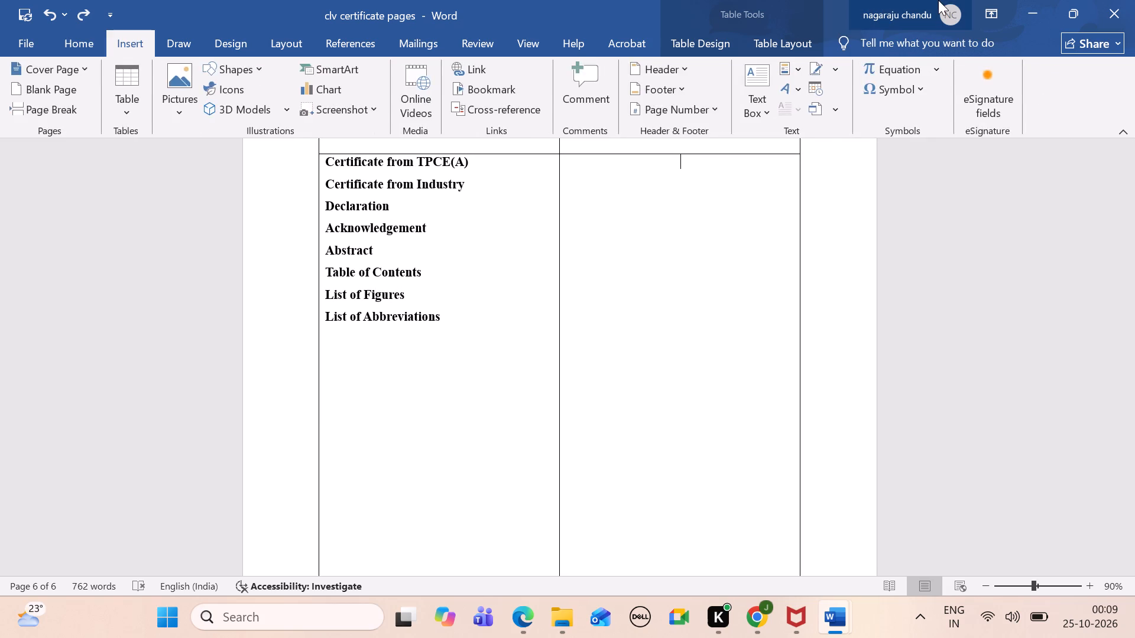
pyautogui.scroll(-1, 938, 0)
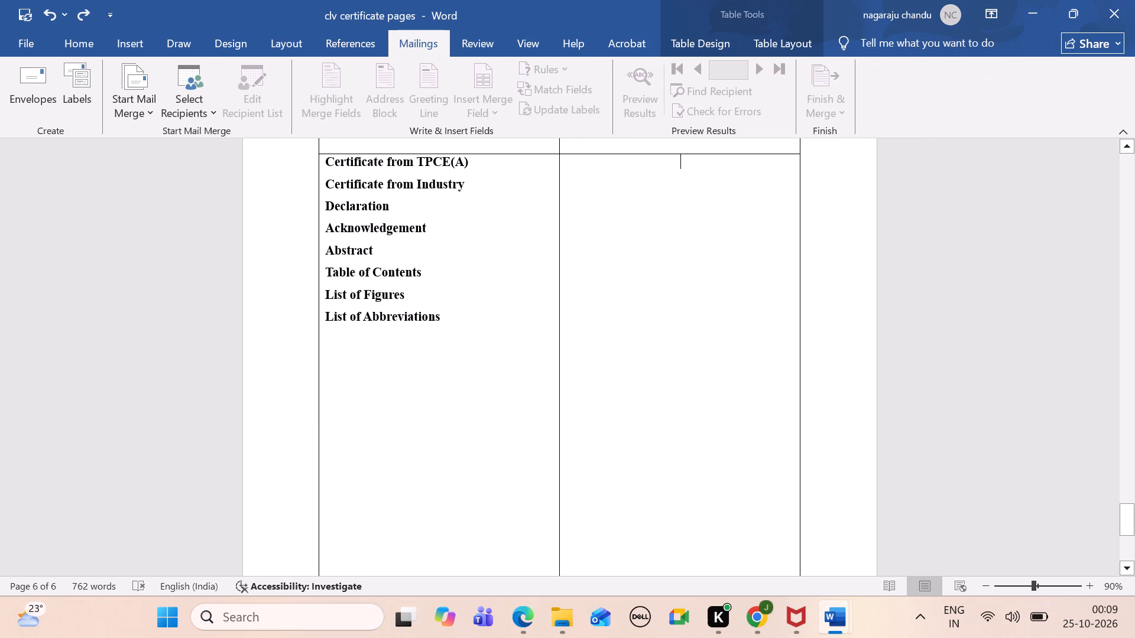
pyautogui.scroll(-2, 831, 330)
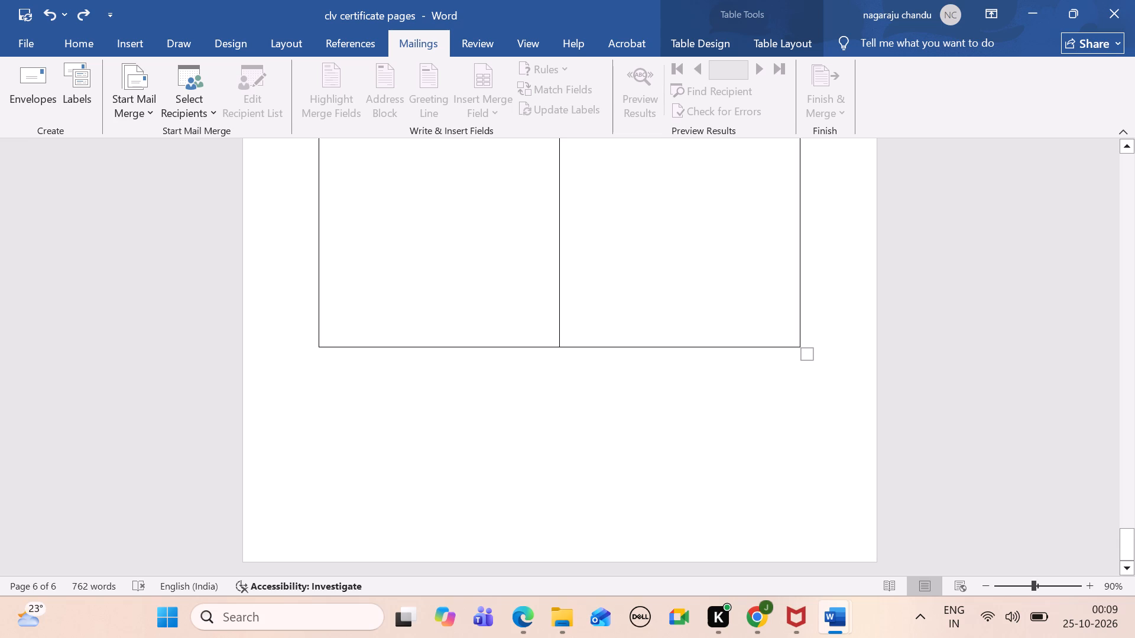
pyautogui.moveTo(773, 345); pyautogui.dragTo(773, 359)
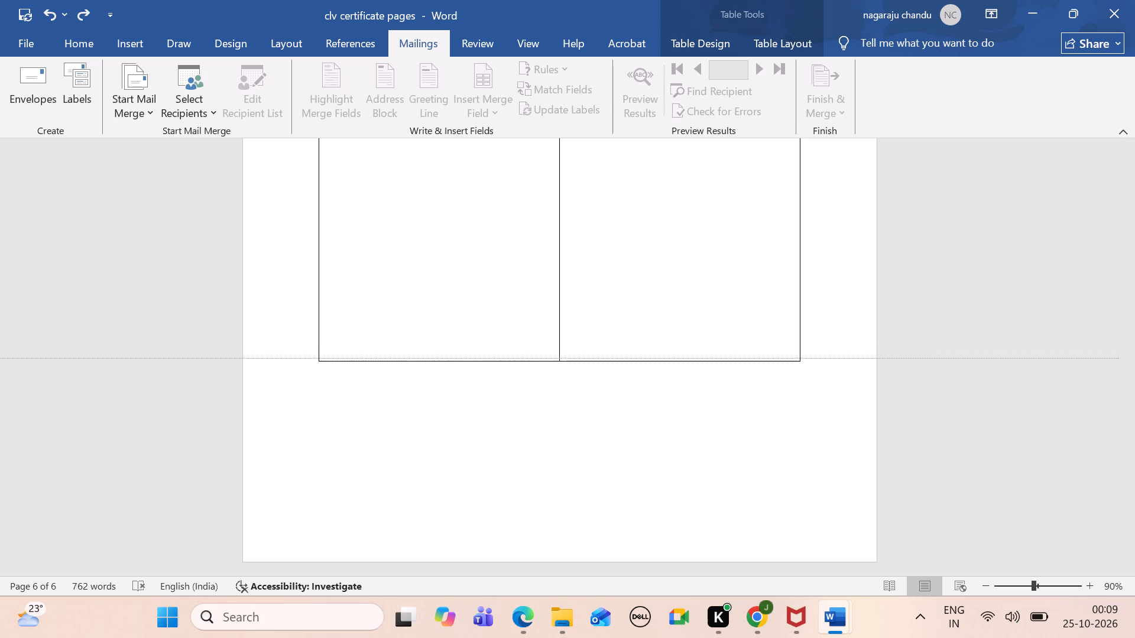
pyautogui.moveTo(773, 359); pyautogui.dragTo(809, 503)
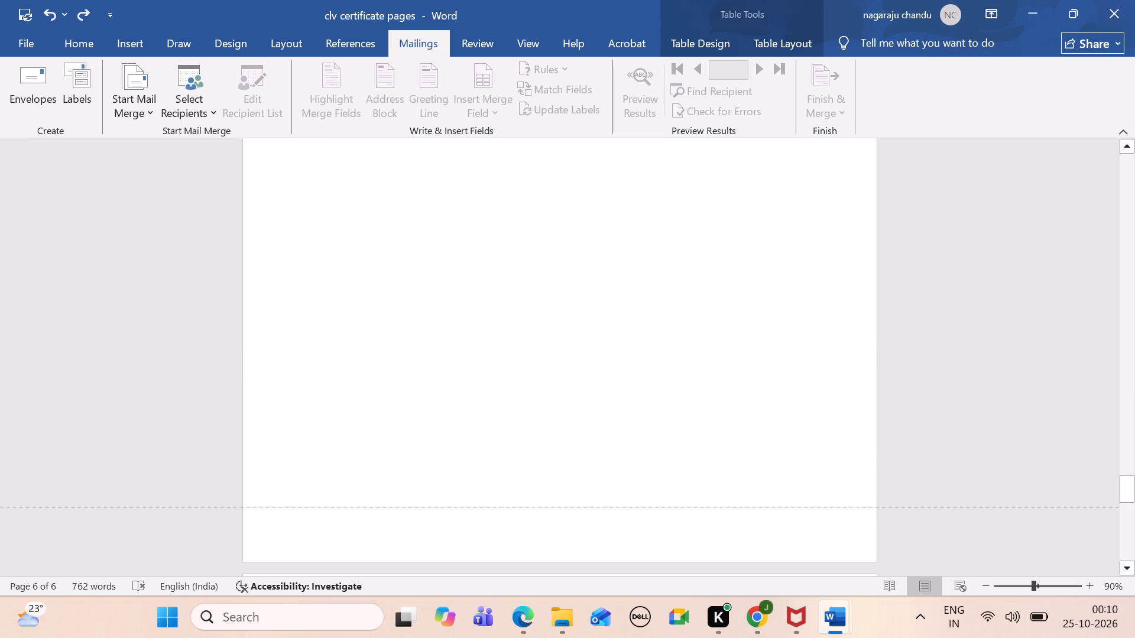
pyautogui.moveTo(809, 503); pyautogui.dragTo(796, 484)
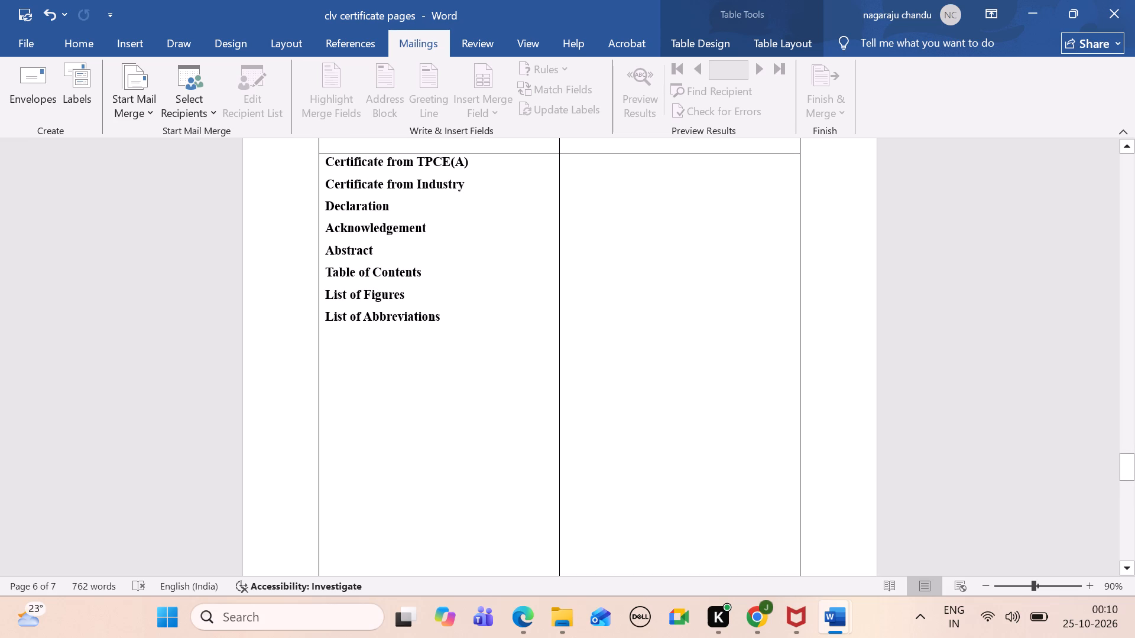
# Place the cursor outside the table, on the blank page that follows the Table of Contents.
pyautogui.scroll(-1, 837, 511)
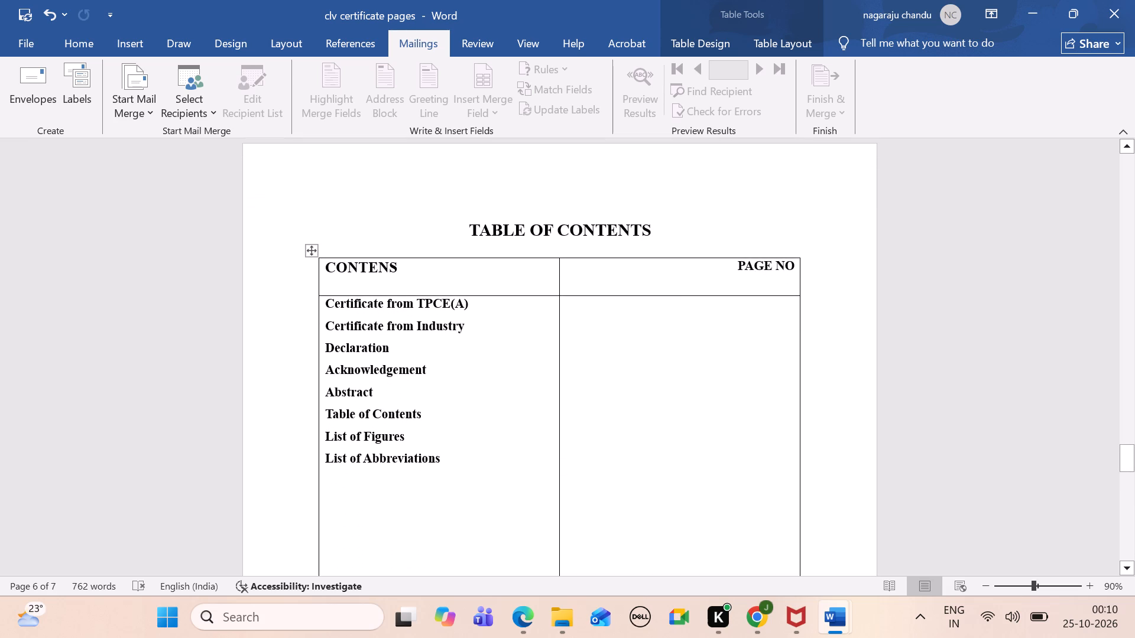
pyautogui.scroll(-3, 837, 511)
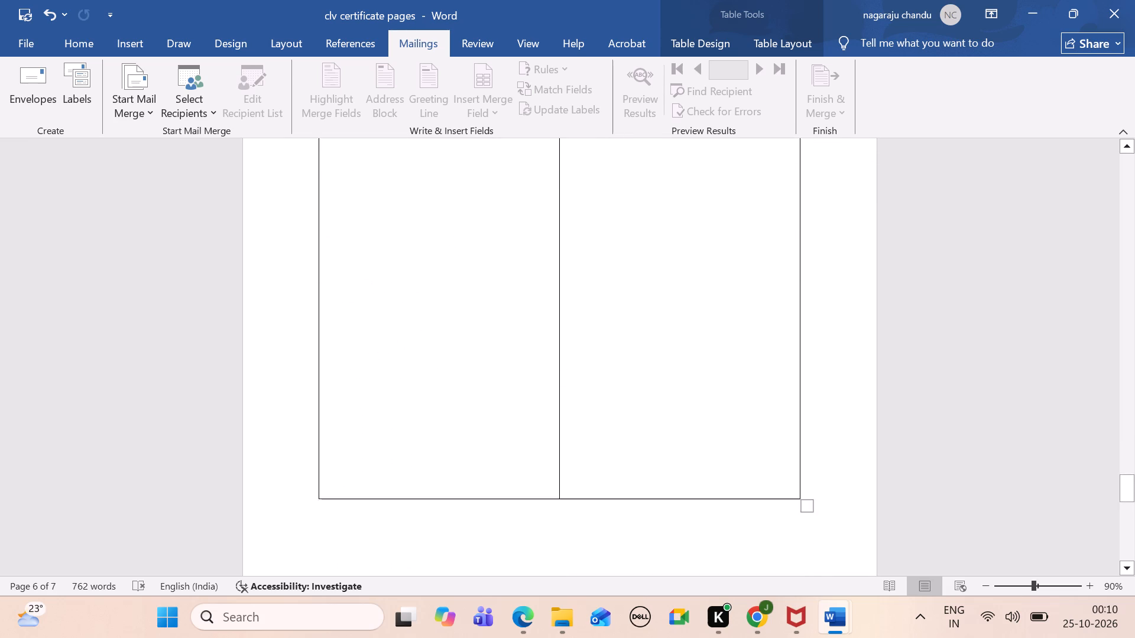
pyautogui.scroll(-1, 837, 511)
pyautogui.scroll(4, 837, 511)
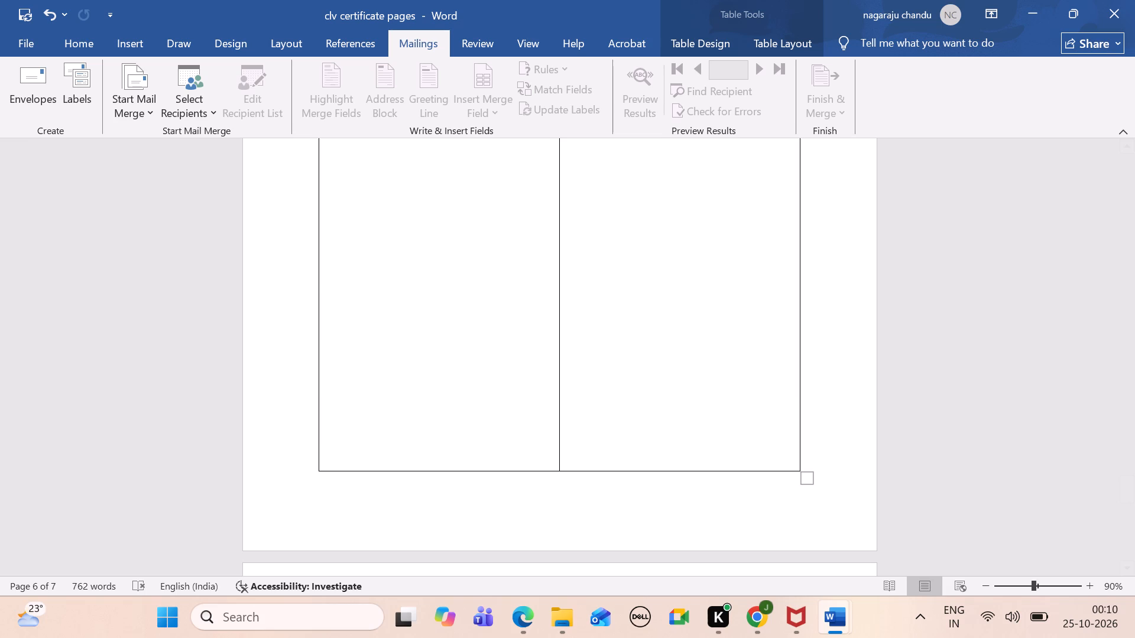
pyautogui.click(816, 473)
pyautogui.click(816, 473)
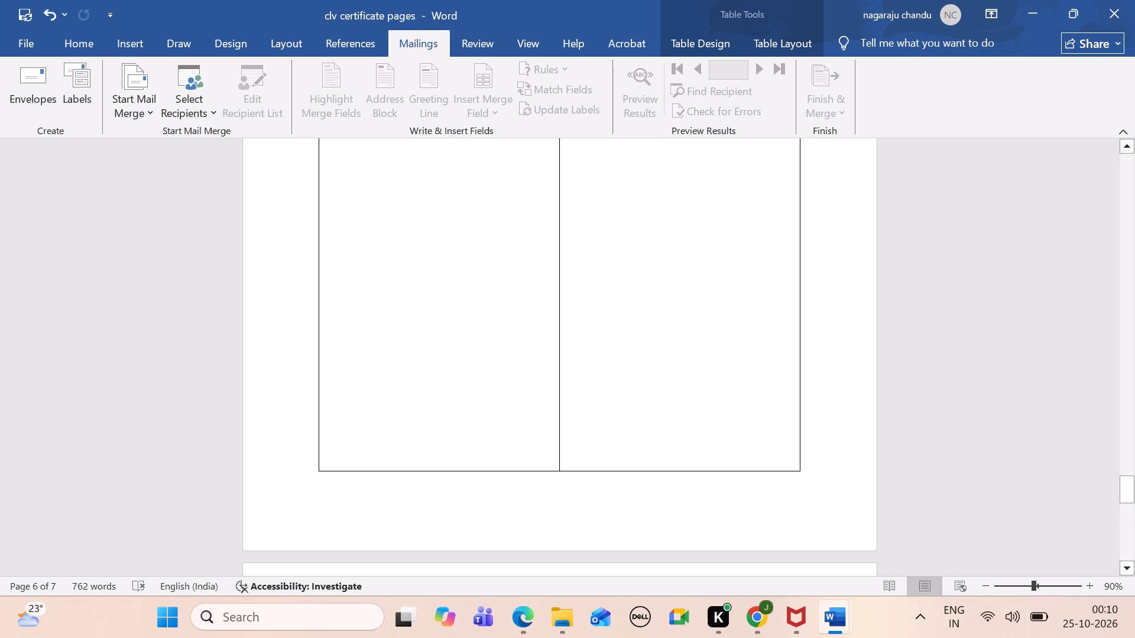
pyautogui.scroll(-1, 816, 473)
pyautogui.click(660, 448)
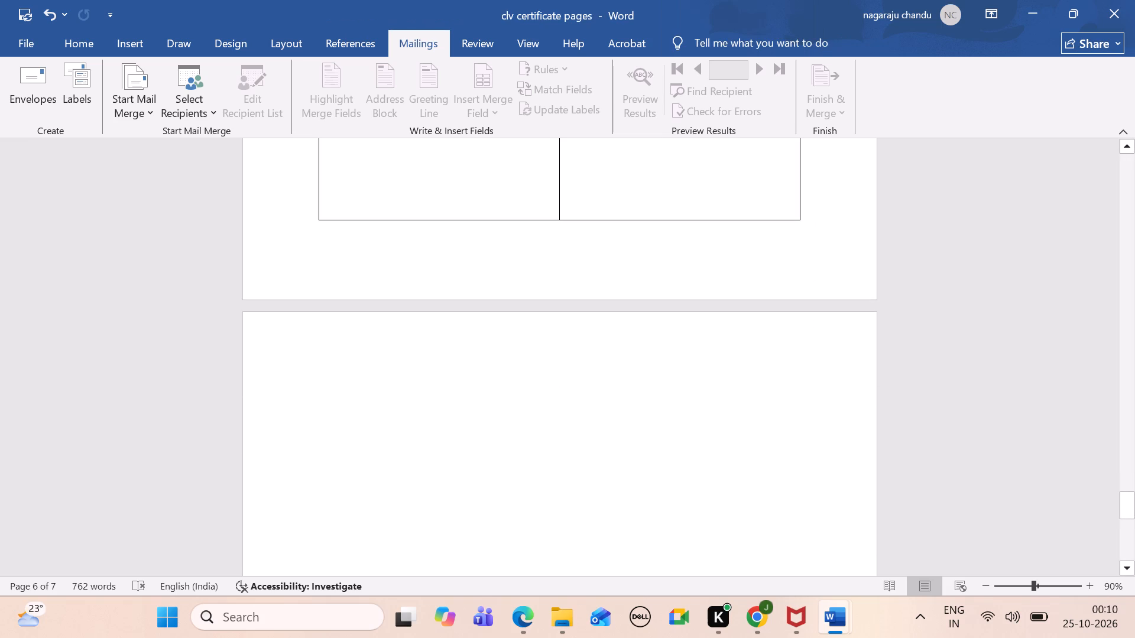
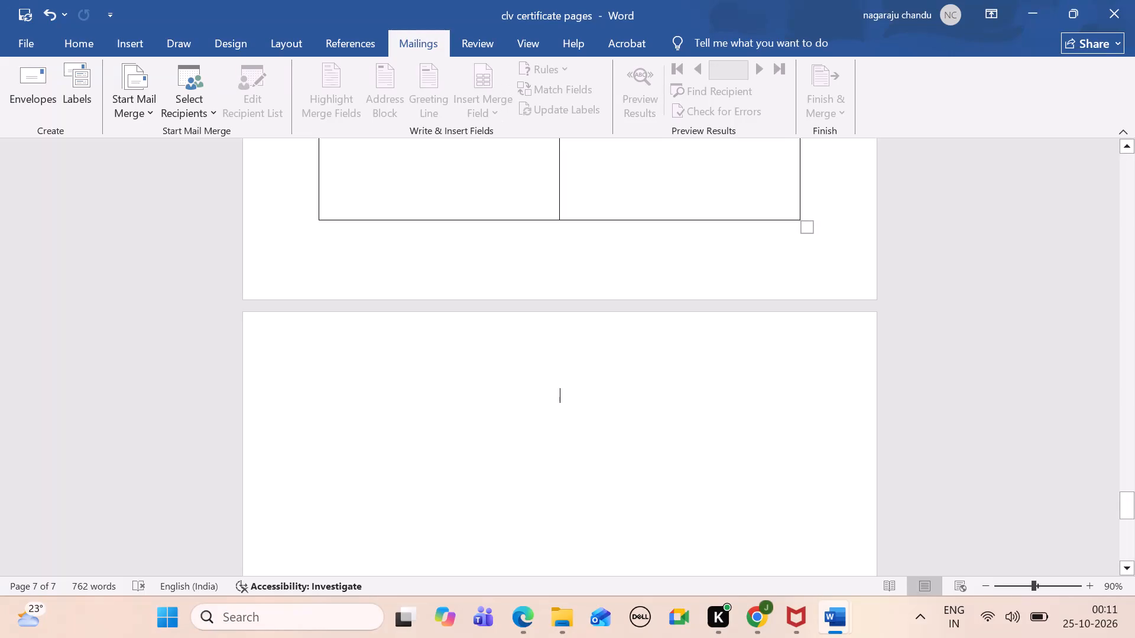
# Add the bold 16 pt heading "LIST OF ABBREVATIONS" on the blank page after the Table of Contents.
pyautogui.click(68, 44)
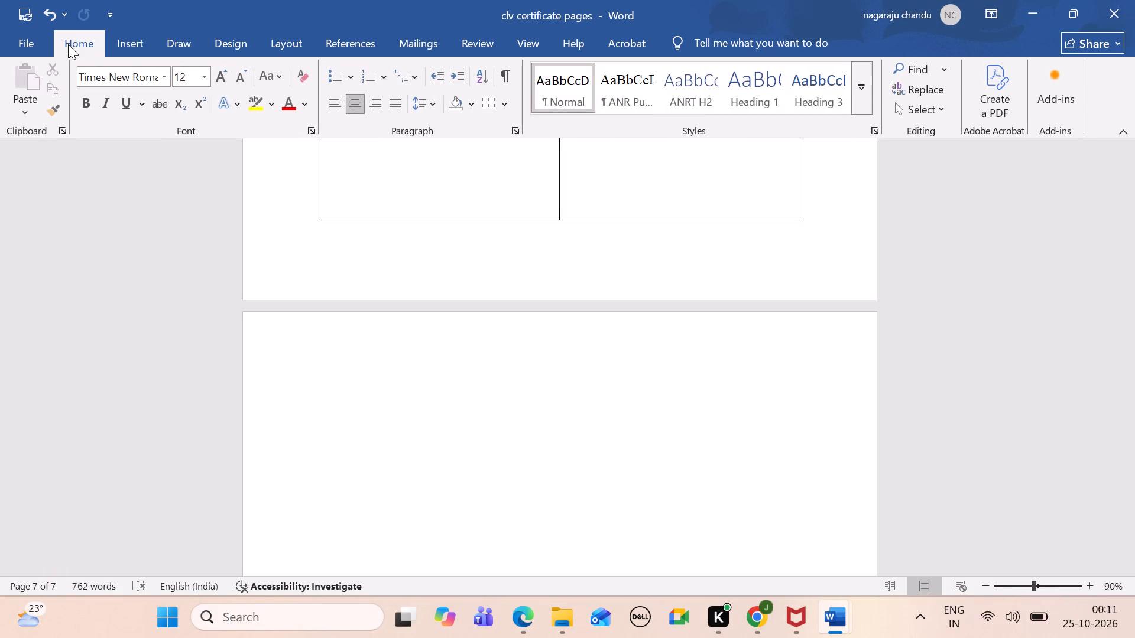
pyautogui.click(203, 82)
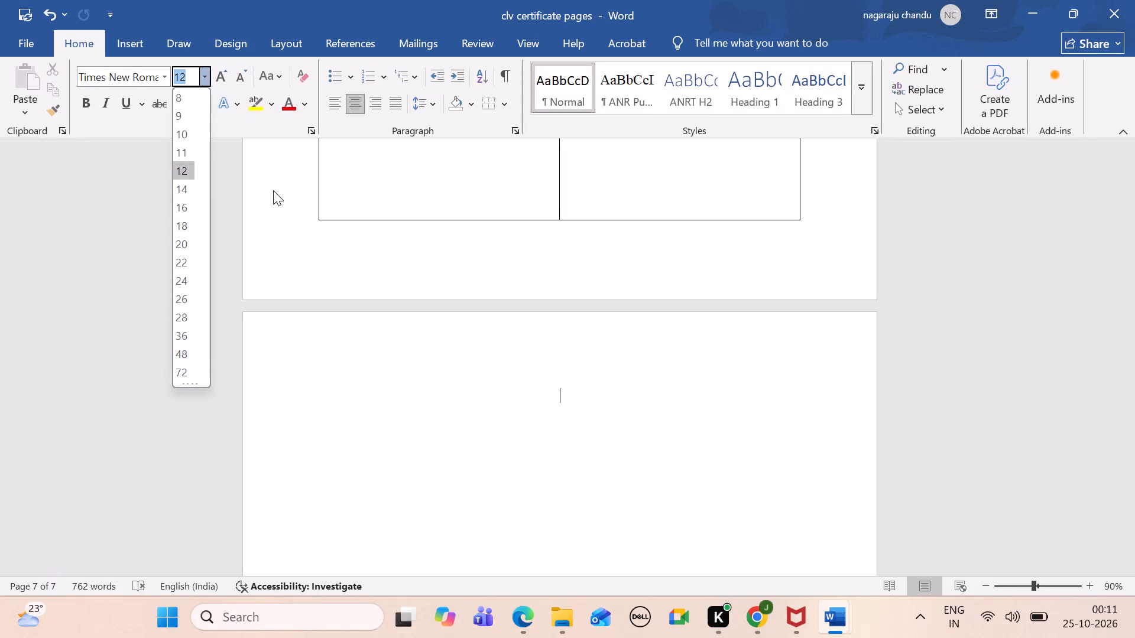
pyautogui.click(183, 201)
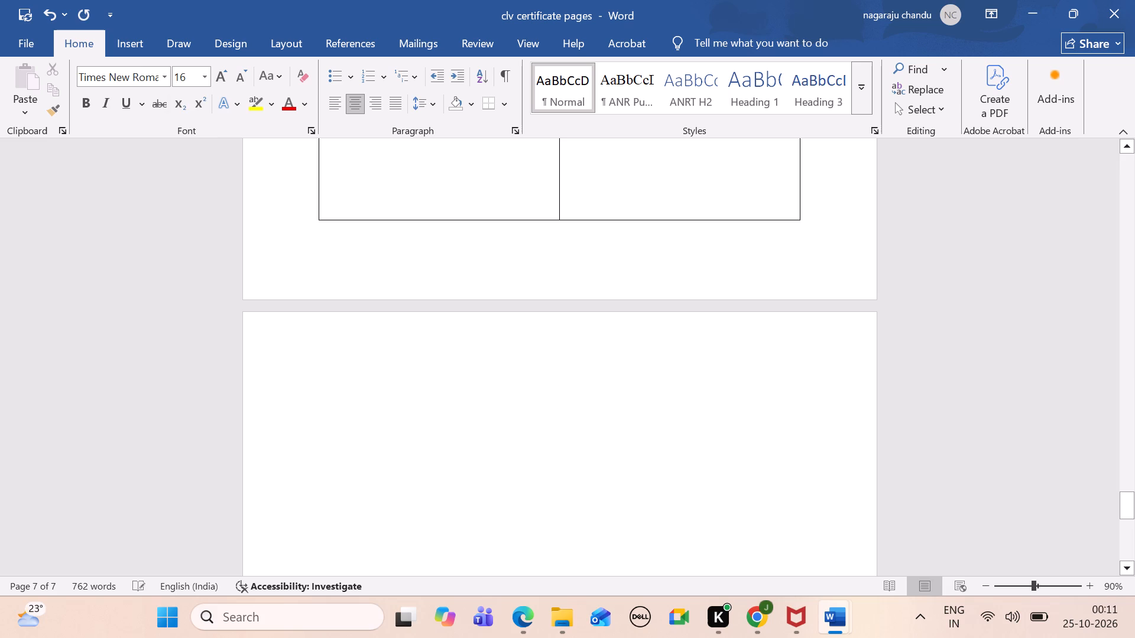
pyautogui.hotkey('ctrl', 'b')
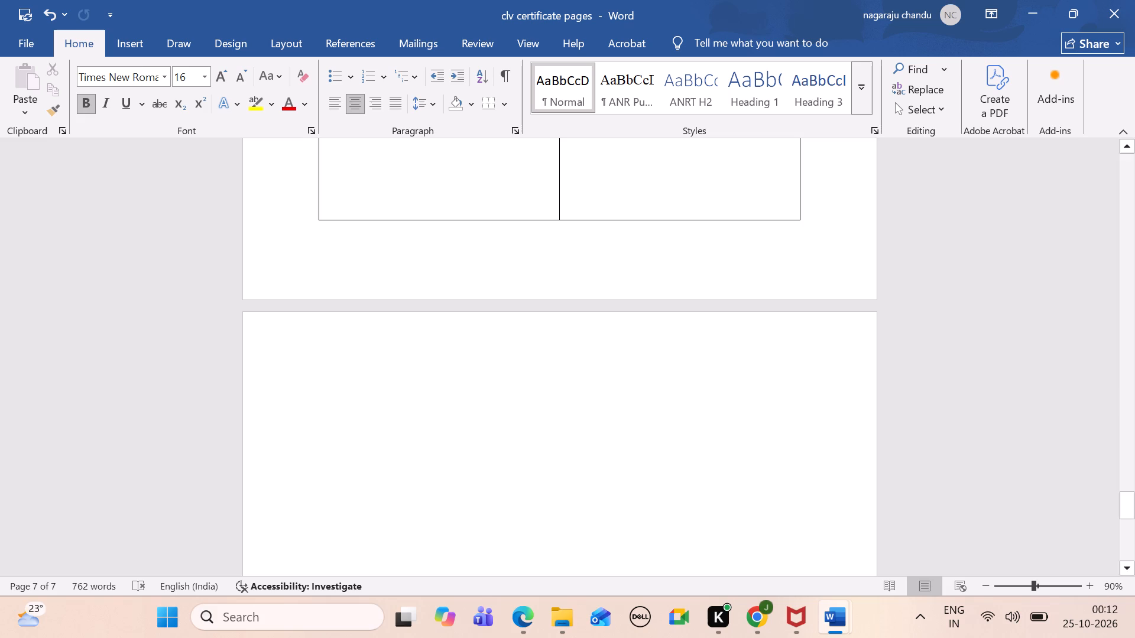
pyautogui.write('List')
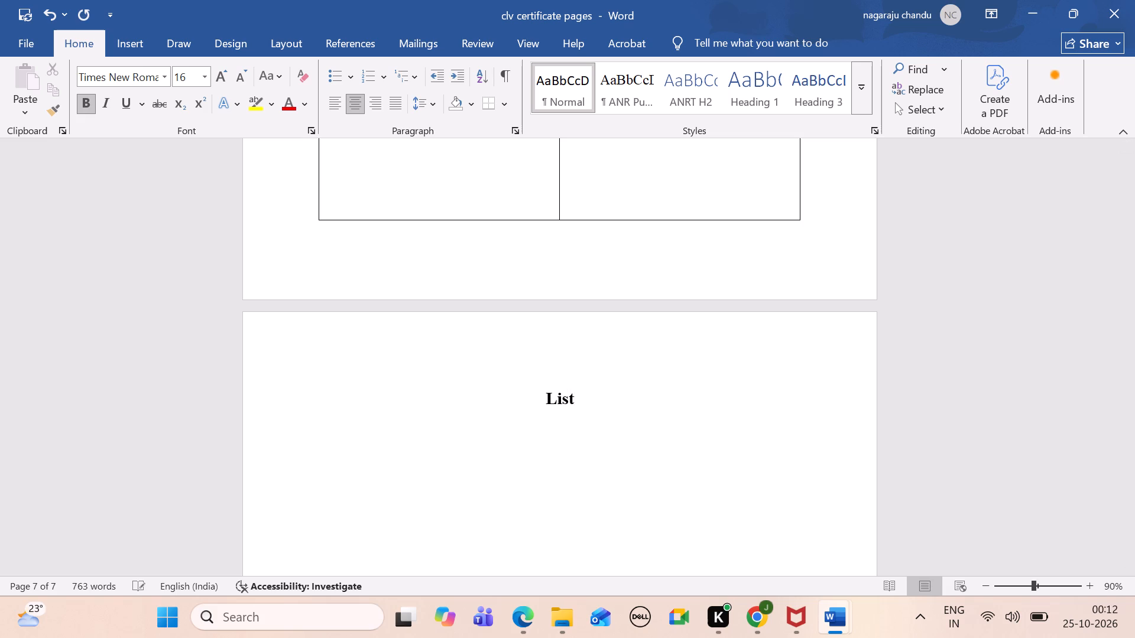
pyautogui.press('BackSpace')
pyautogui.press('BackSpace')
pyautogui.press('BackSpace')
pyautogui.press('i')
pyautogui.write('ST')
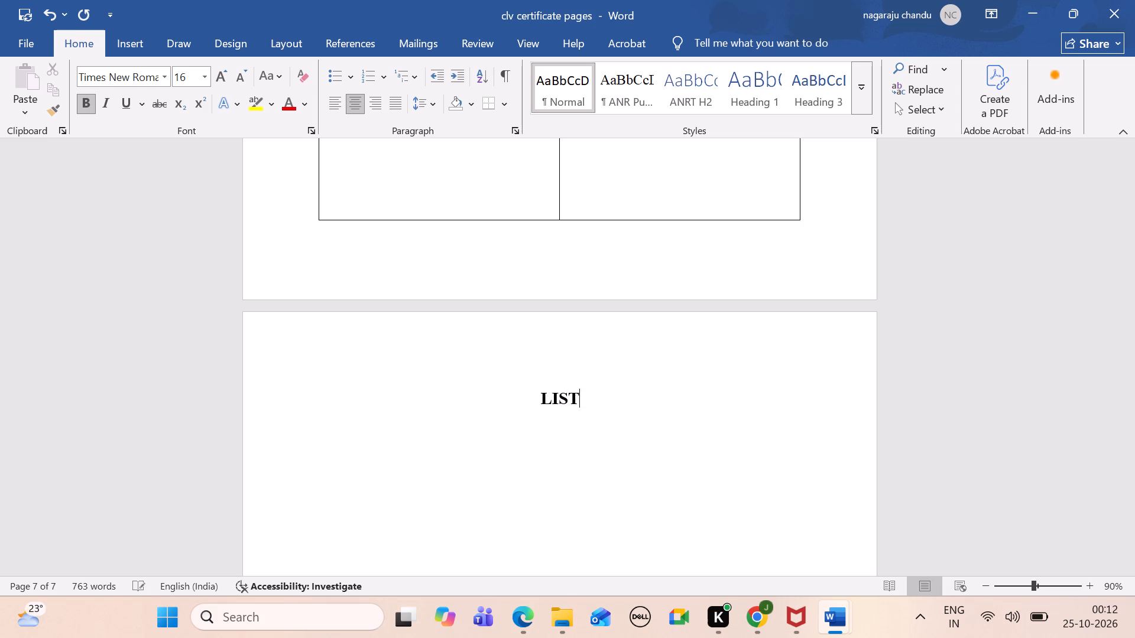
pyautogui.press('space')
pyautogui.write('OF')
pyautogui.press('space')
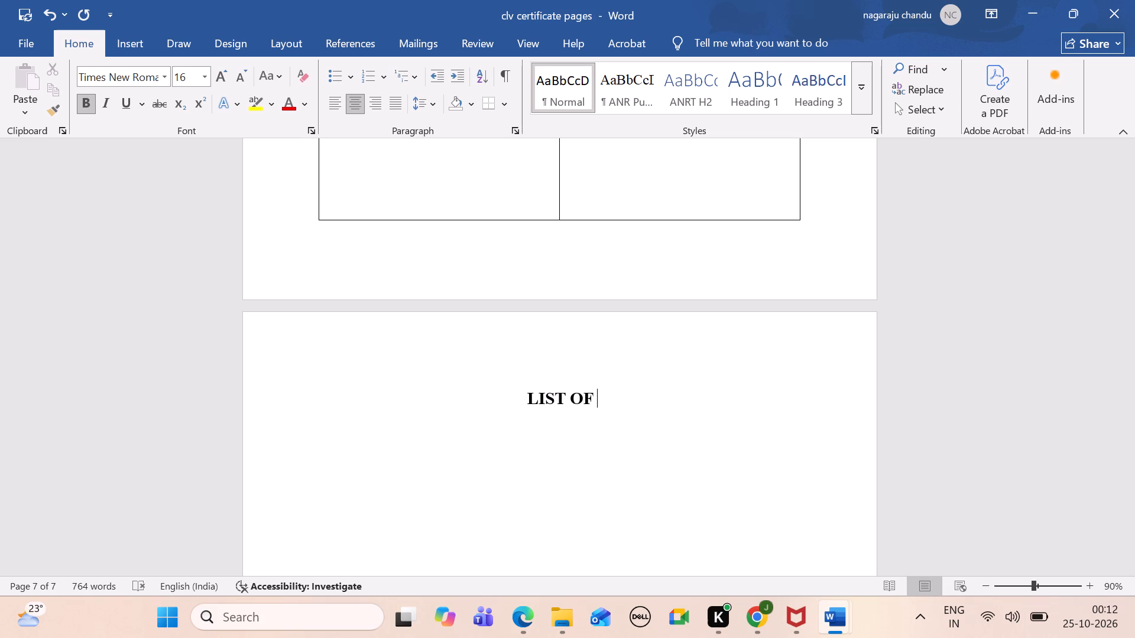
pyautogui.write('ABB')
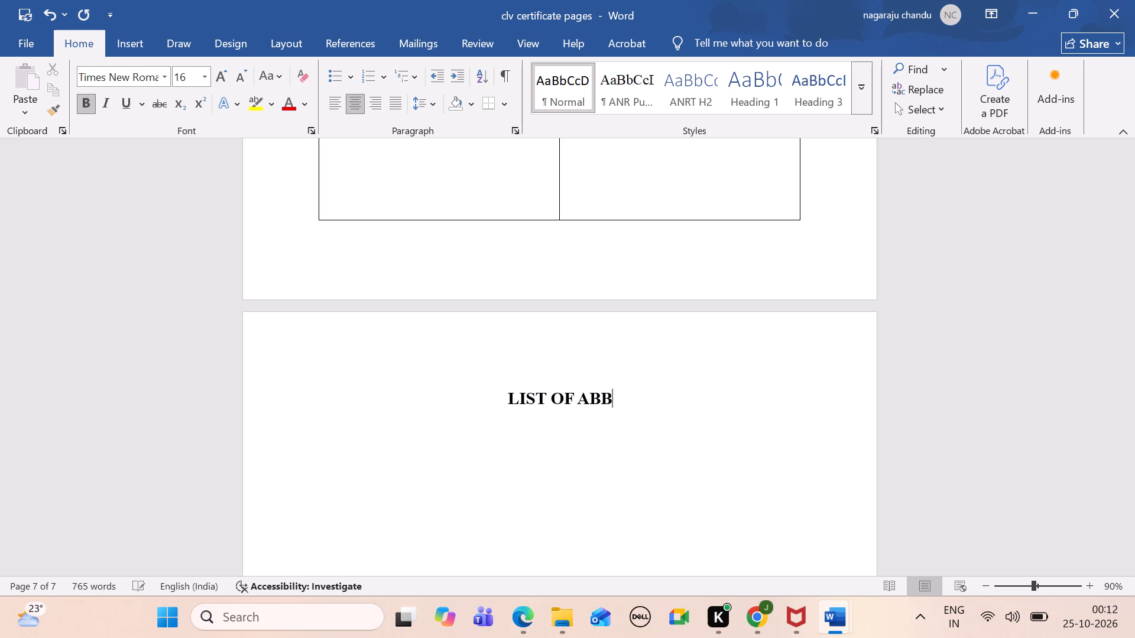
pyautogui.write('RE')
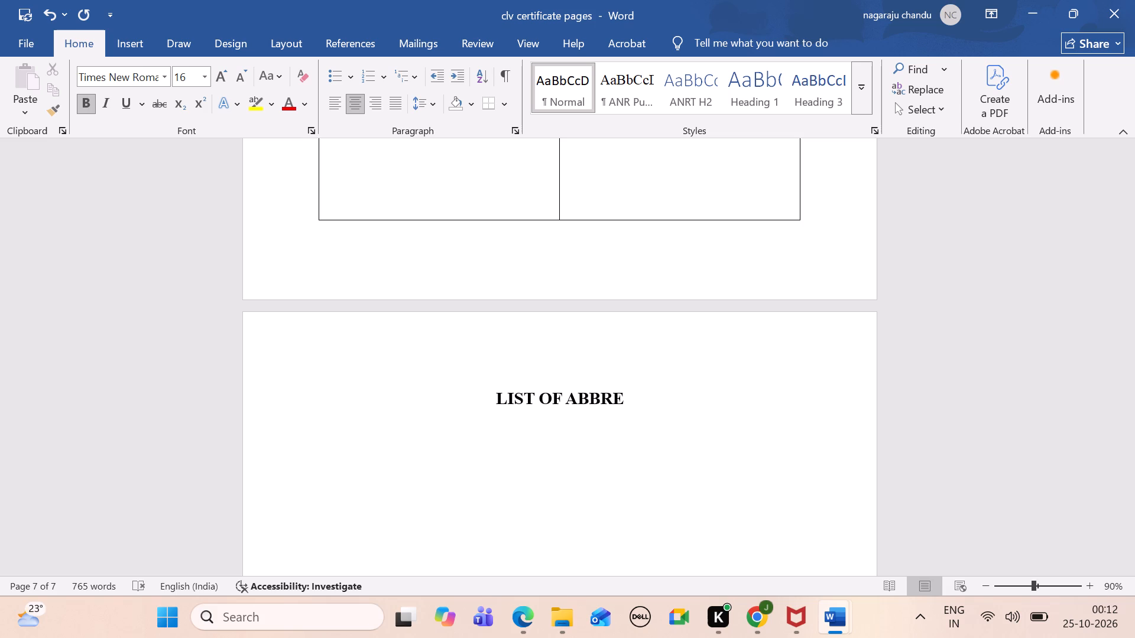
pyautogui.press('v')
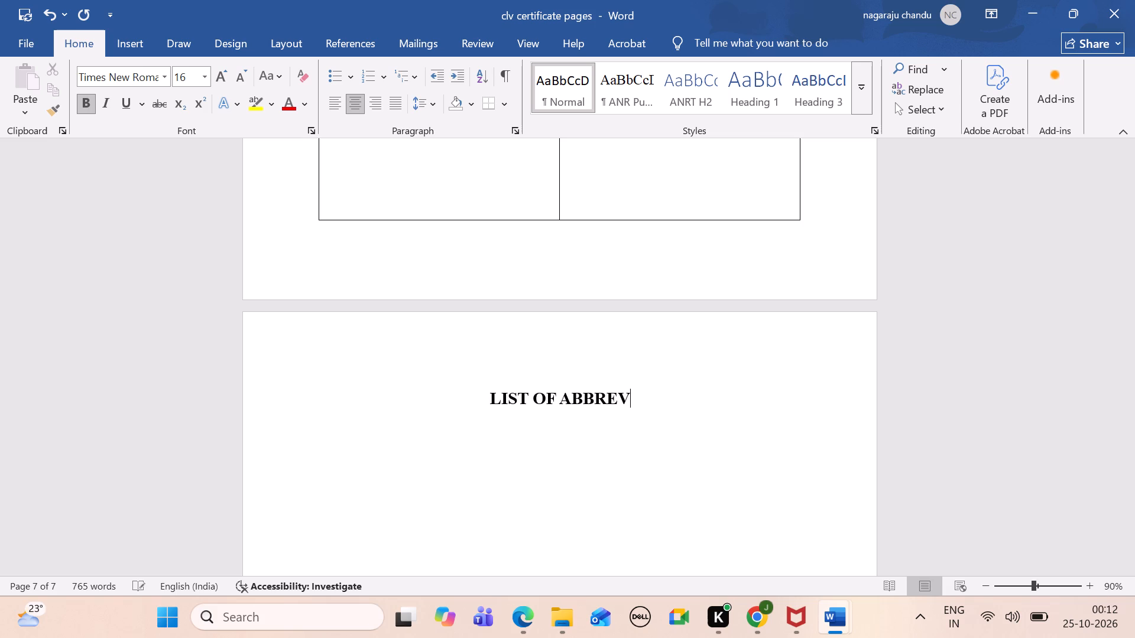
pyautogui.write('ATIO')
pyautogui.write('NS')
# Below the LIST OF ABBREVATIONS heading, add a left-aligned 14 pt line reading "ABBREVATION".
pyautogui.scroll(6, 183, 205)
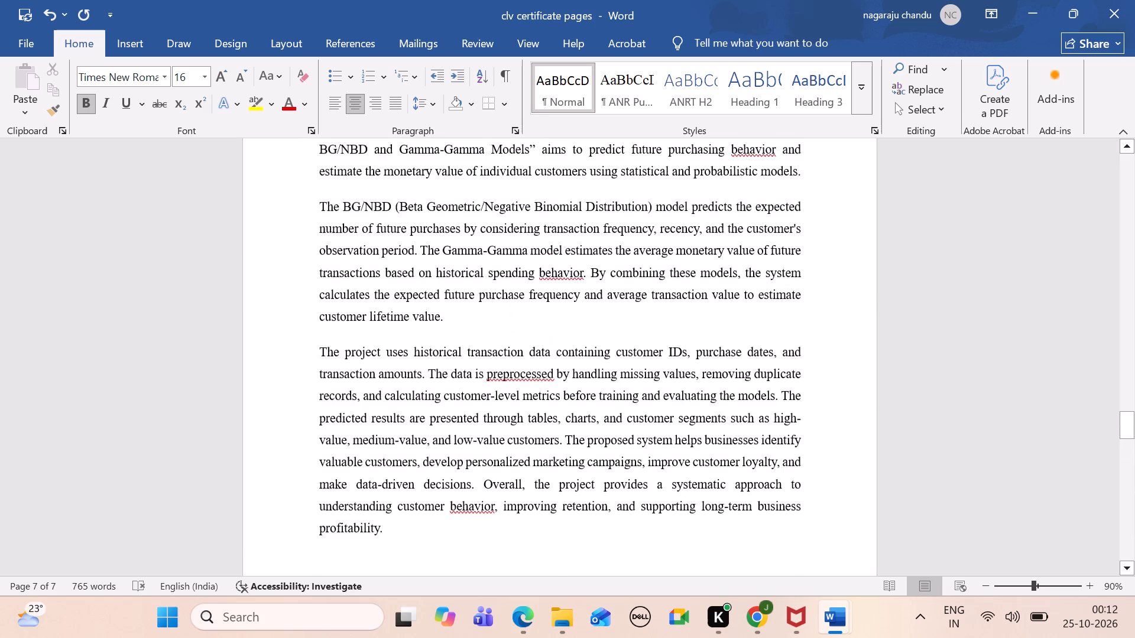
pyautogui.scroll(-3, 183, 205)
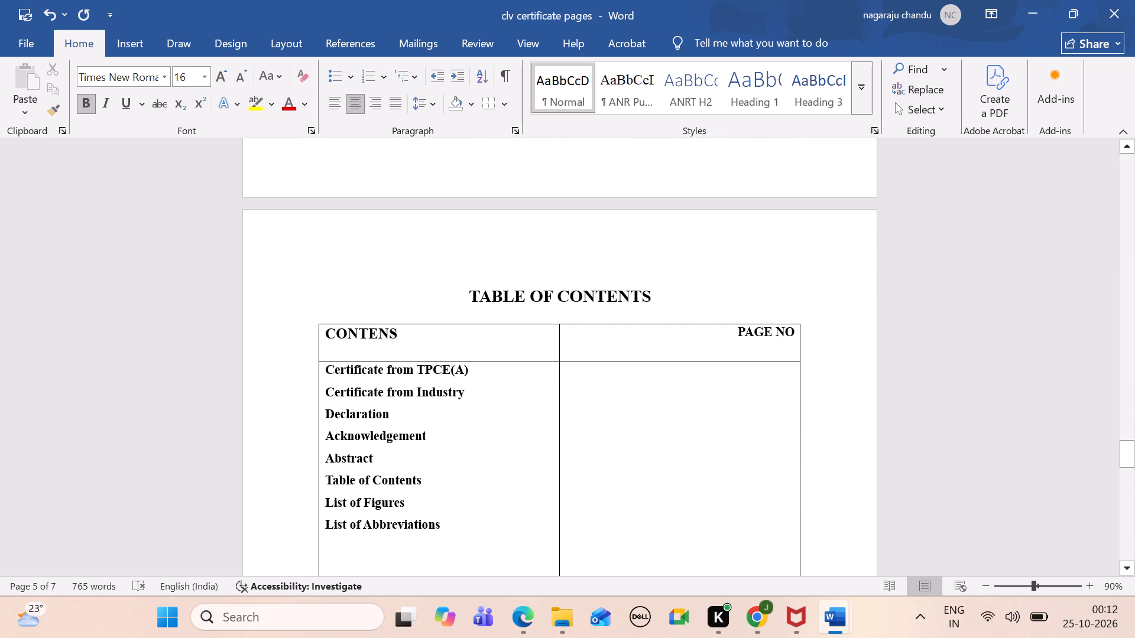
pyautogui.scroll(-1, 183, 205)
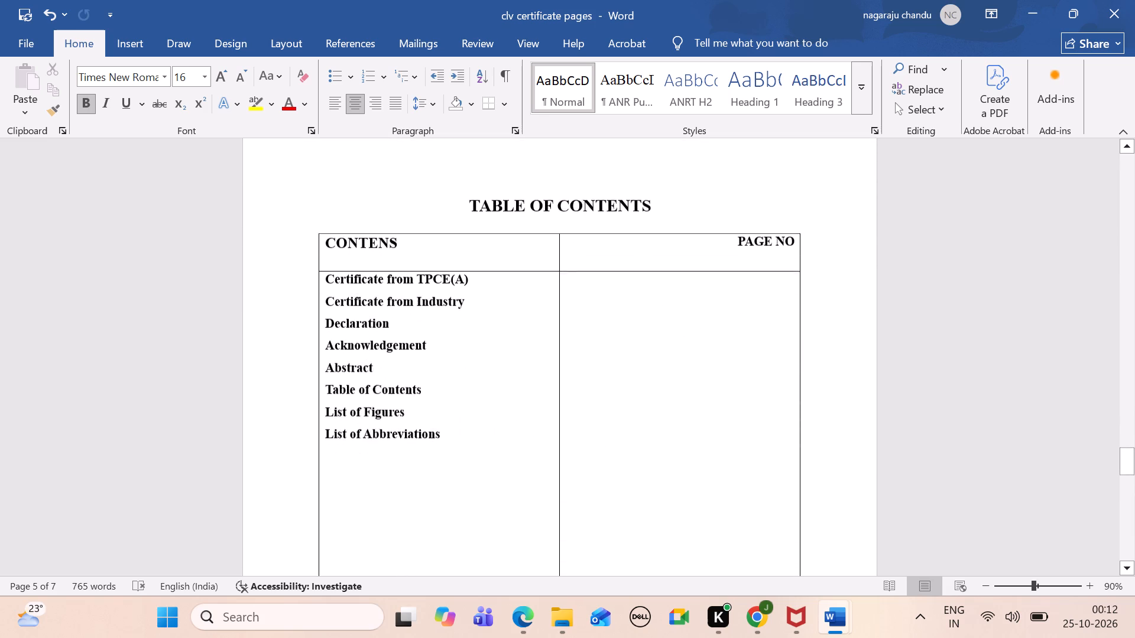
pyautogui.scroll(-3, 183, 205)
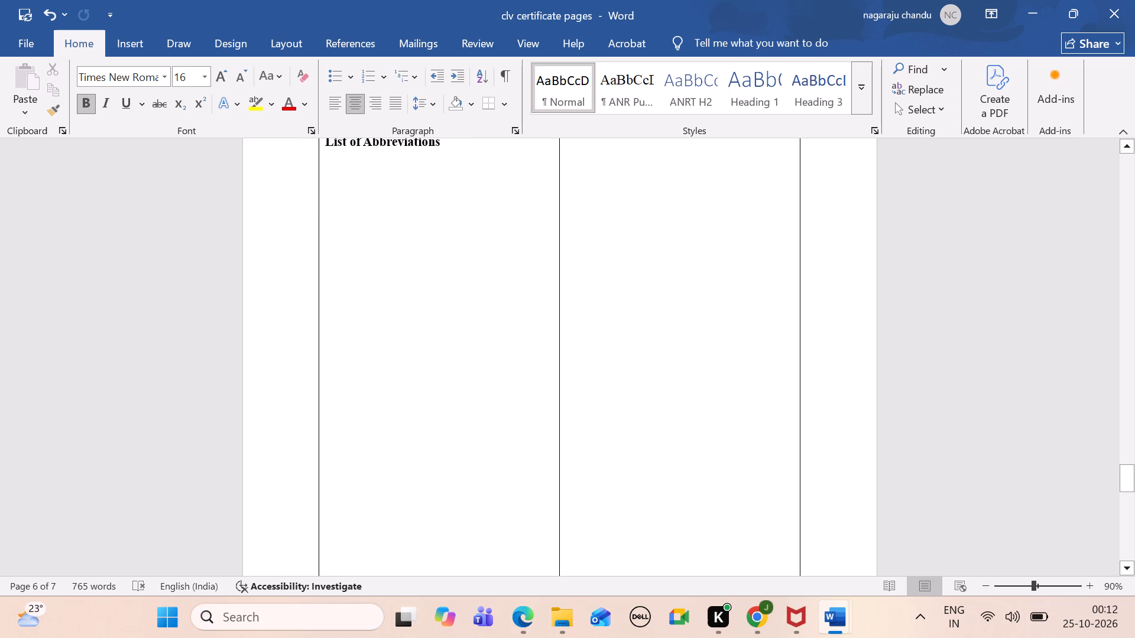
pyautogui.scroll(-4, 183, 205)
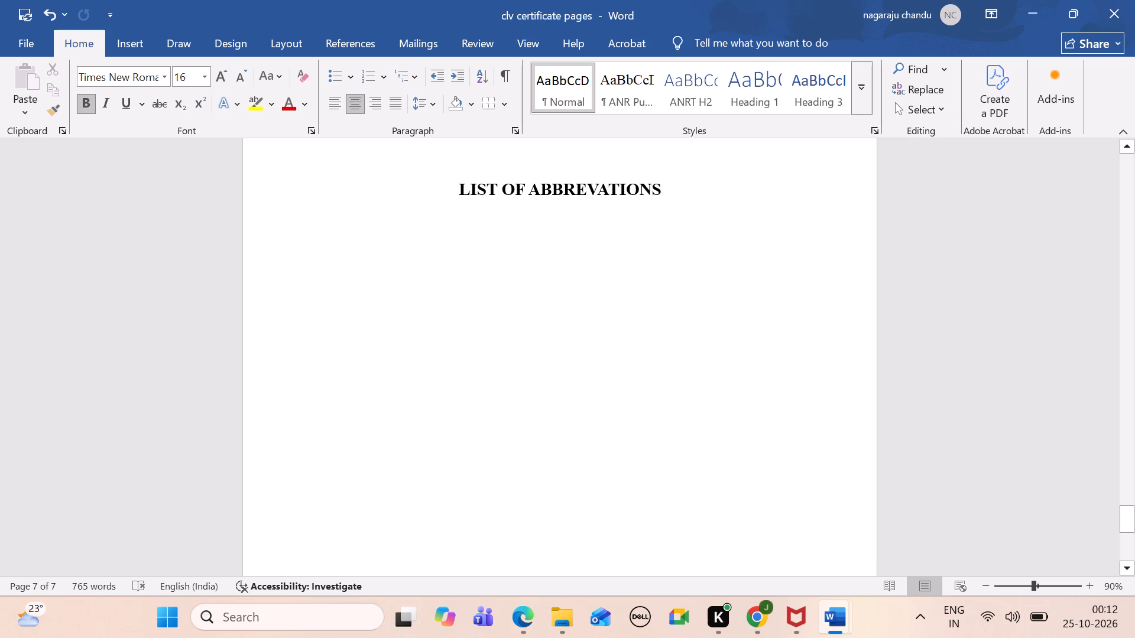
pyautogui.press('Return')
pyautogui.click(343, 108)
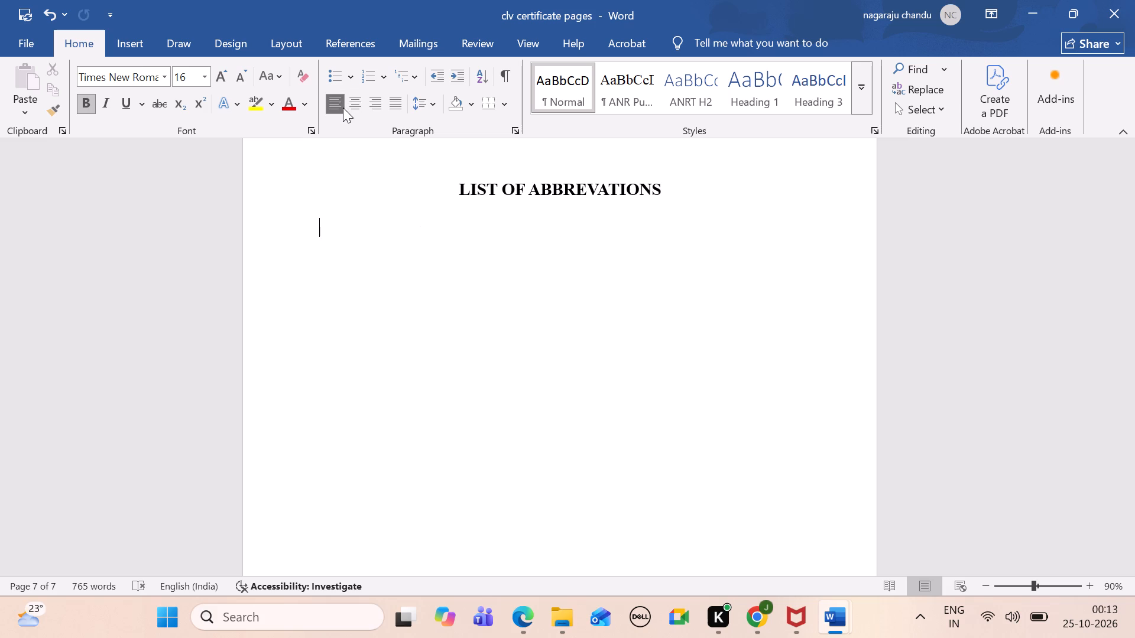
pyautogui.press('a')
pyautogui.press('BackSpace')
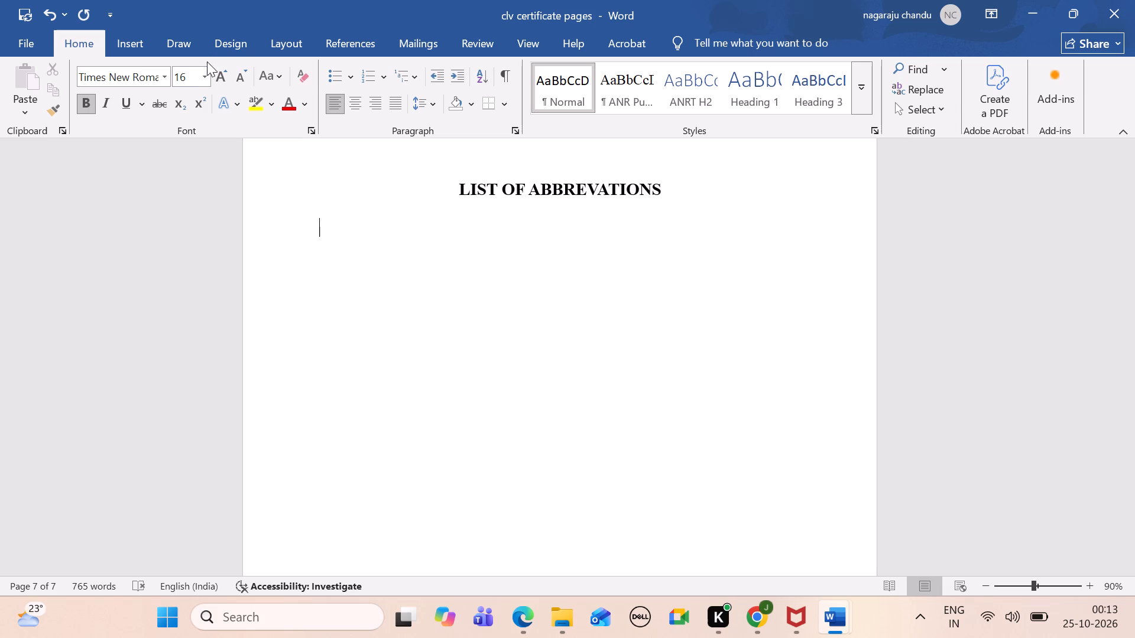
pyautogui.click(207, 73)
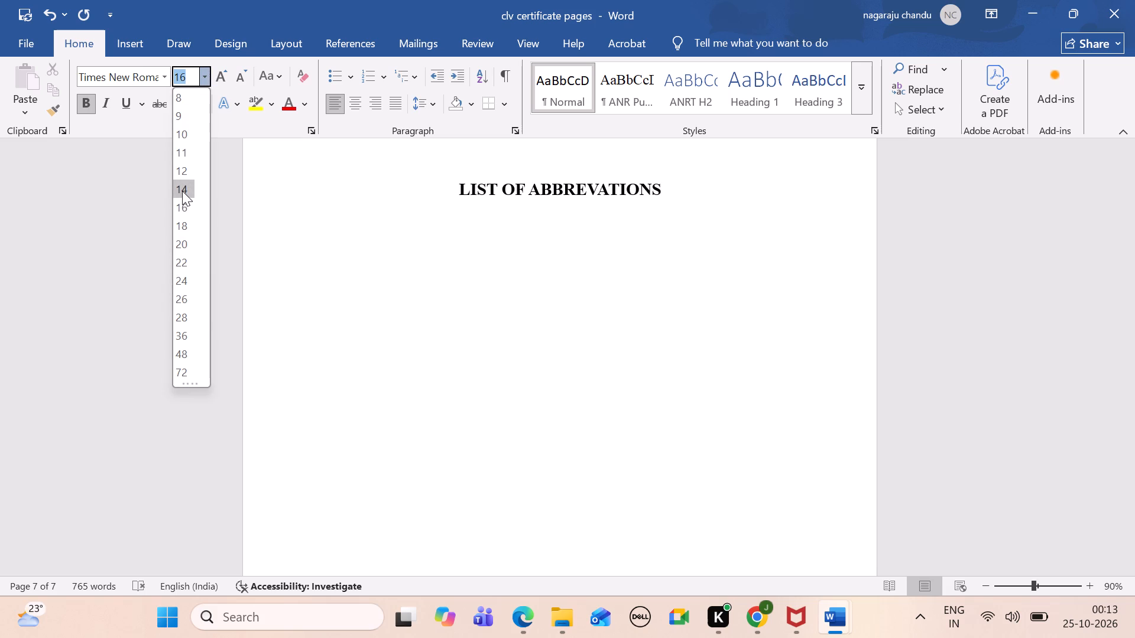
pyautogui.click(182, 191)
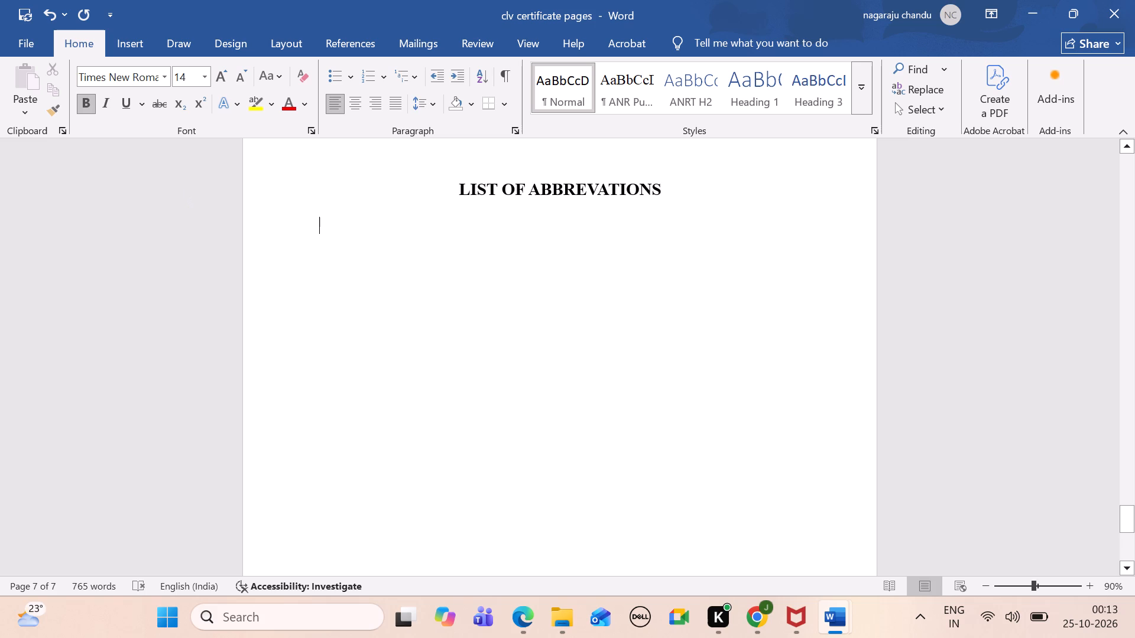
pyautogui.press('a')
pyautogui.write('BB')
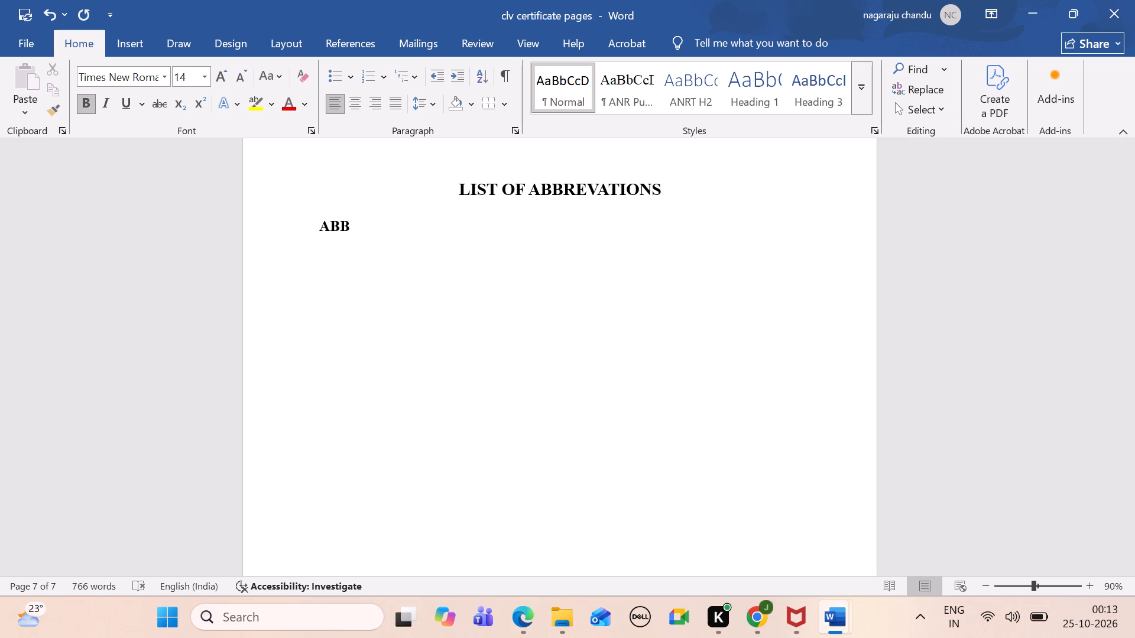
pyautogui.write('RE')
pyautogui.write('VAT')
pyautogui.write('ION')
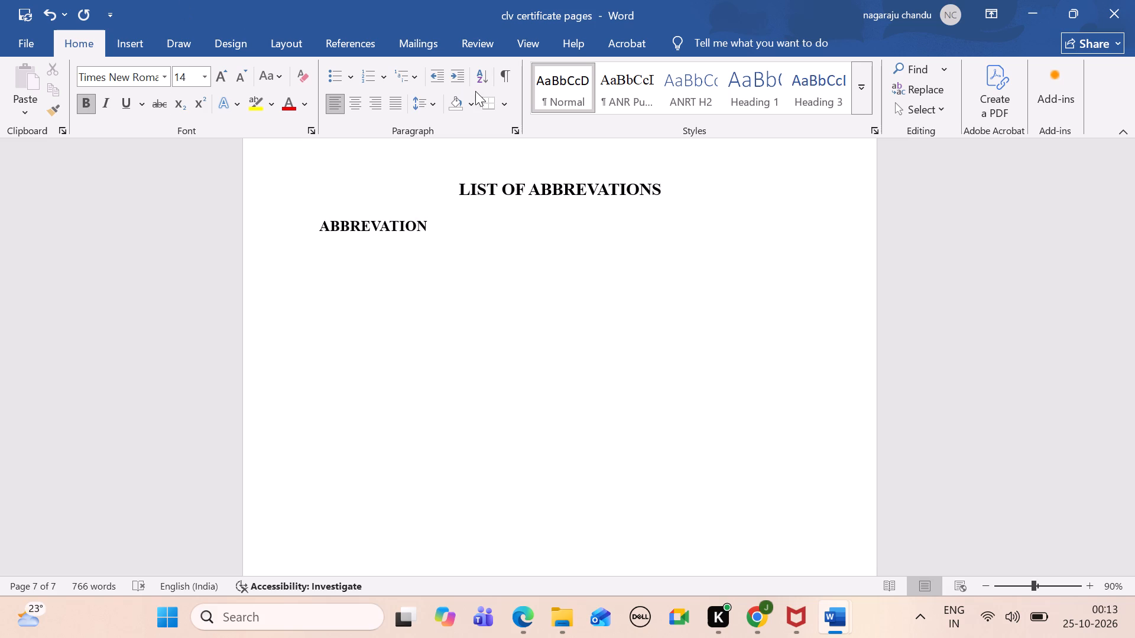
# Show the formatting marks and add "Full Form" on the ABBREVATION line, separated from it by seven tabs.
pyautogui.click(504, 74)
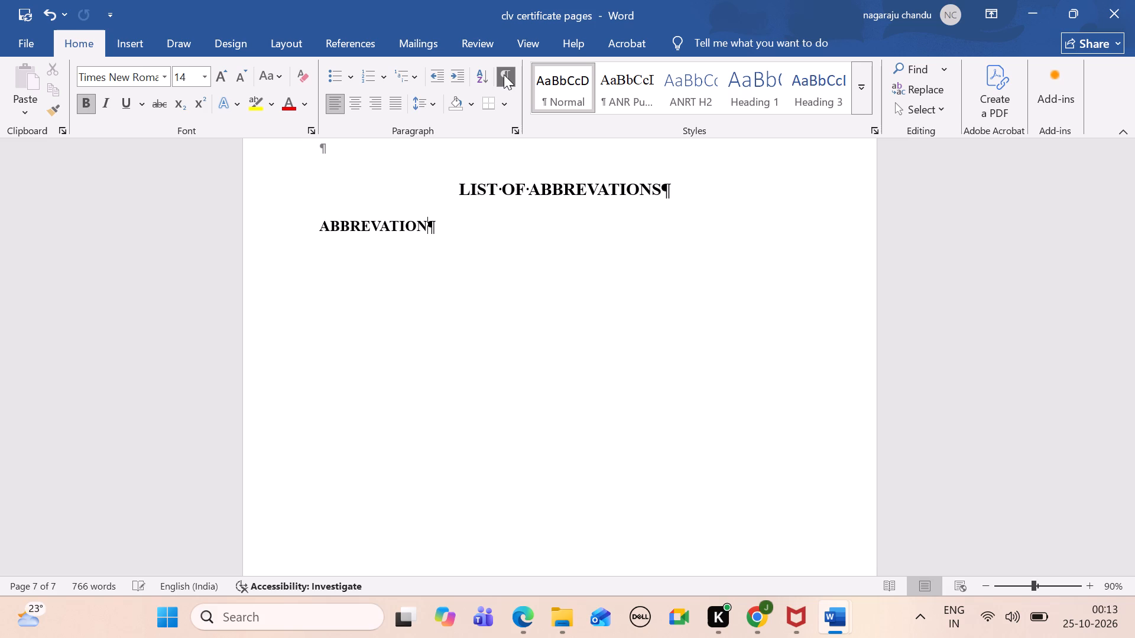
pyautogui.press('Tab')
pyautogui.press('Tab')
pyautogui.press('Tab')
pyautogui.press('Tab')
pyautogui.press('Tab')
pyautogui.press('Tab')
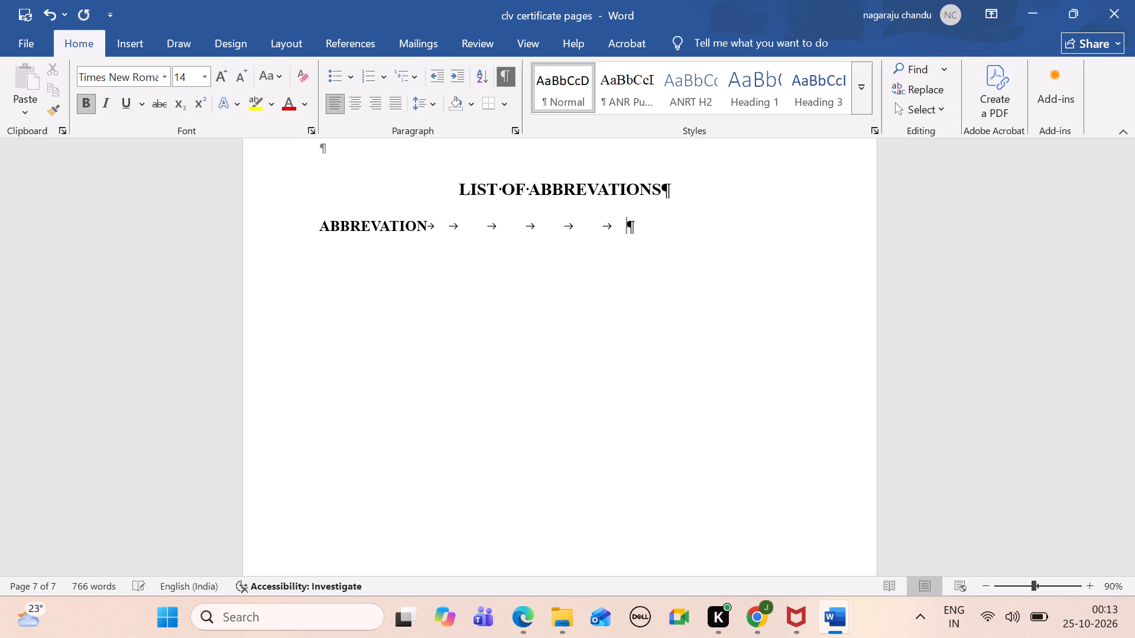
pyautogui.press('Tab')
pyautogui.press('f')
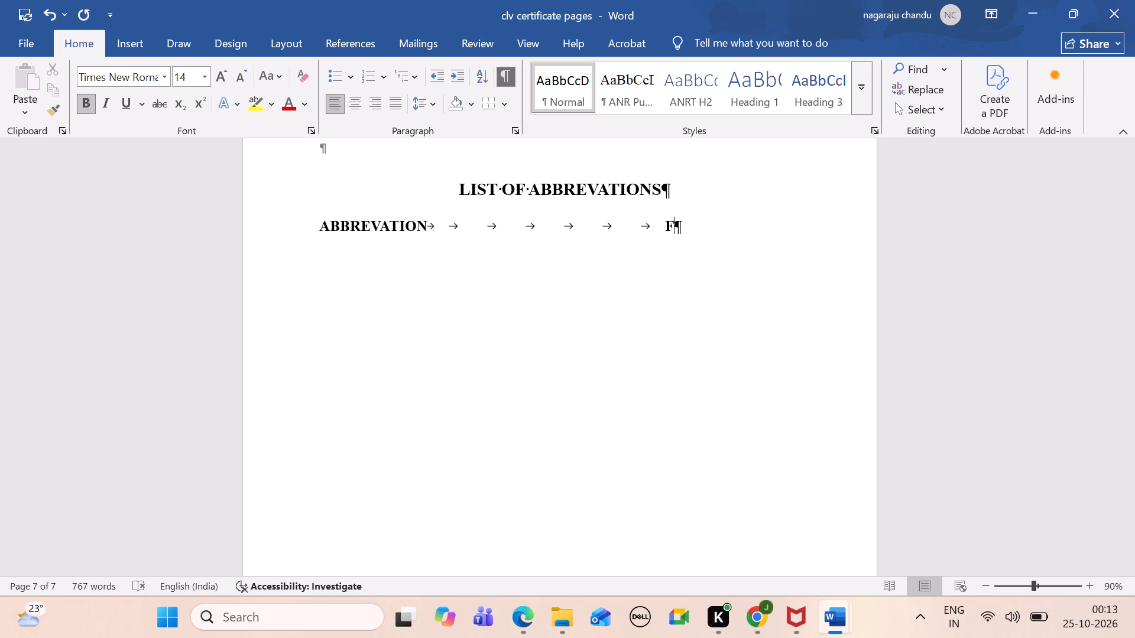
pyautogui.write('ull')
pyautogui.press('space')
pyautogui.hotkey('shift', 'f')
pyautogui.write('orm')
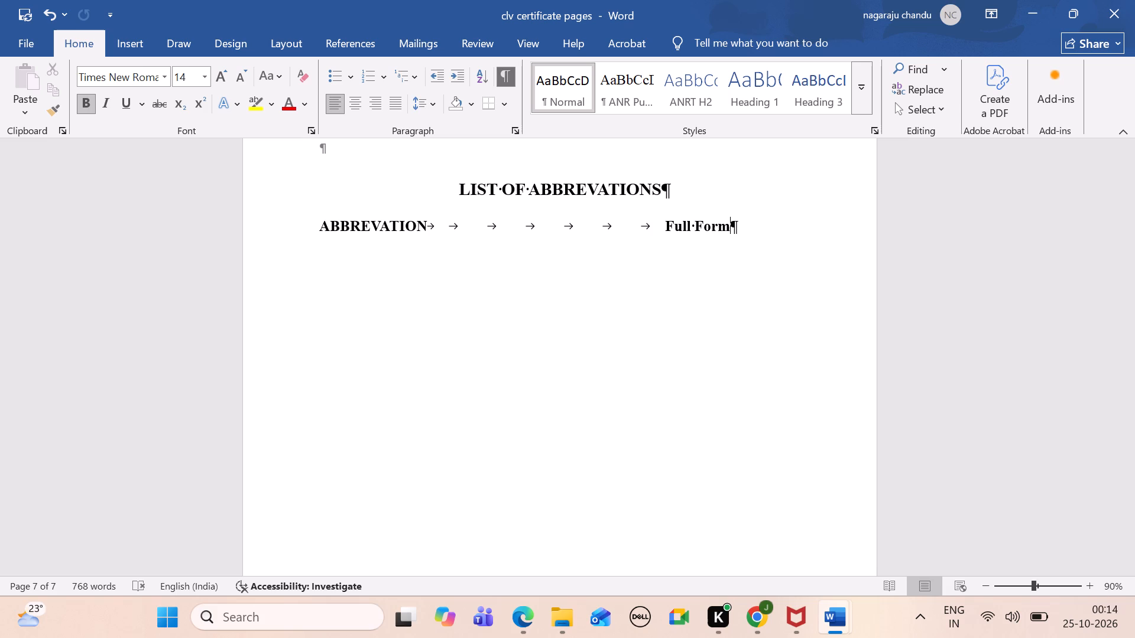
pyautogui.click(329, 264)
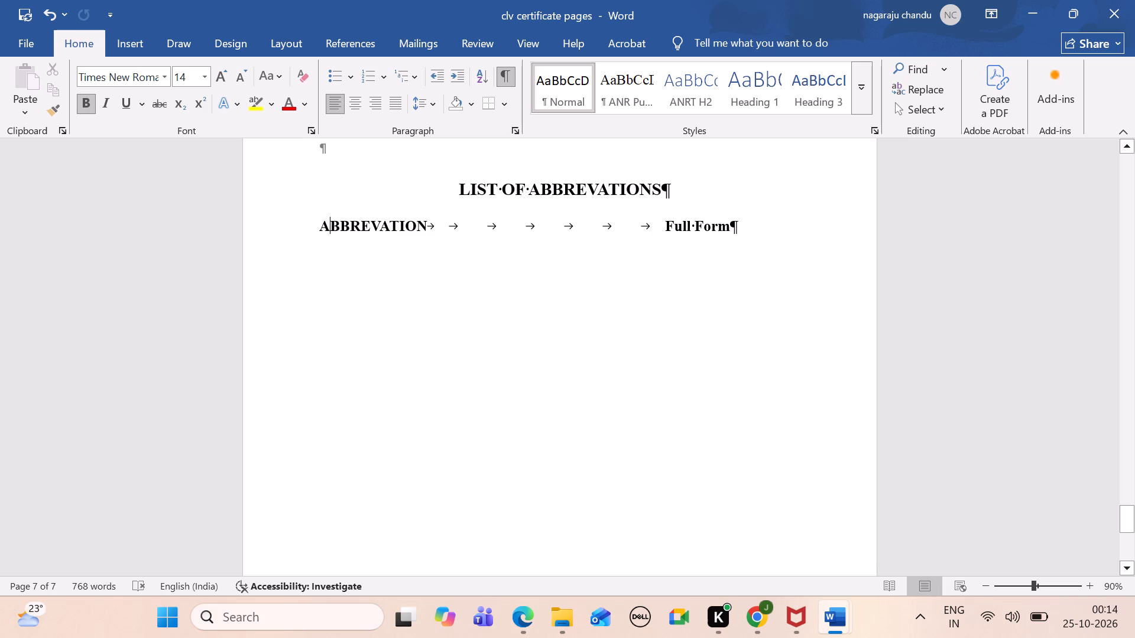
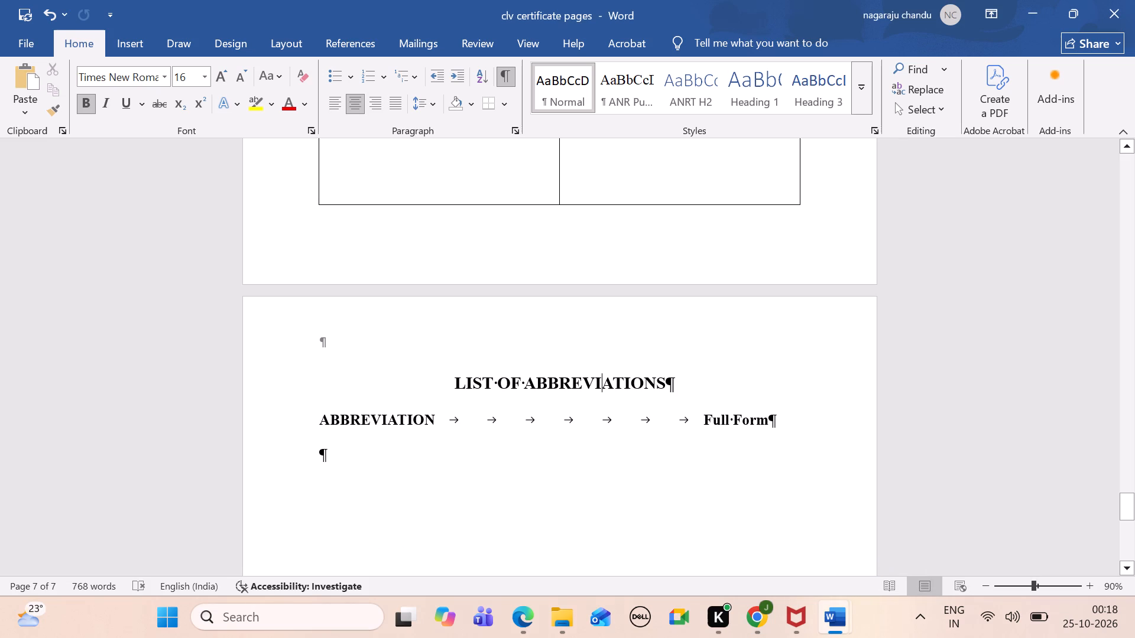
pyautogui.click(349, 455)
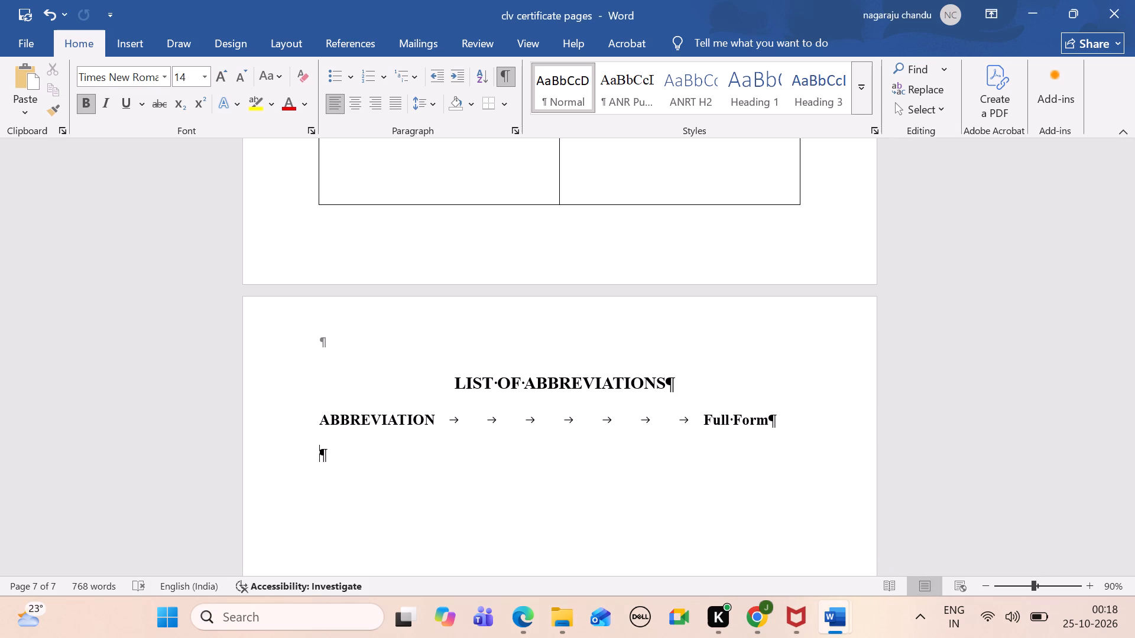
pyautogui.hotkey('ctrl', 'v')
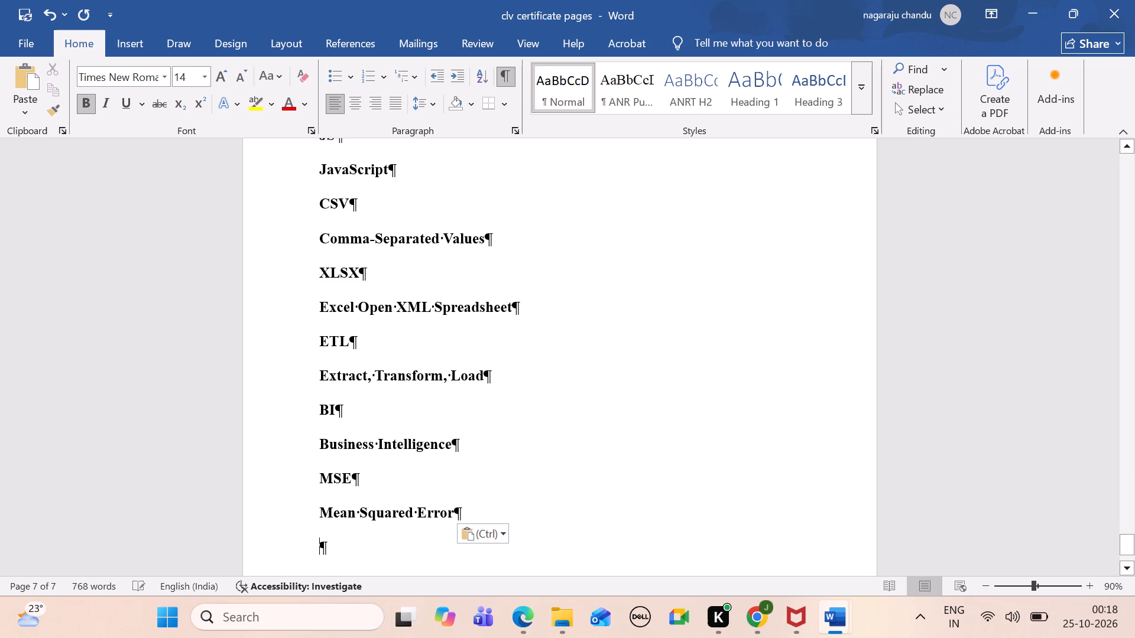
# Look through the pasted abbreviation entries across the pages and return to the LIST OF ABBREVIATIONS title.
pyautogui.scroll(5, 349, 455)
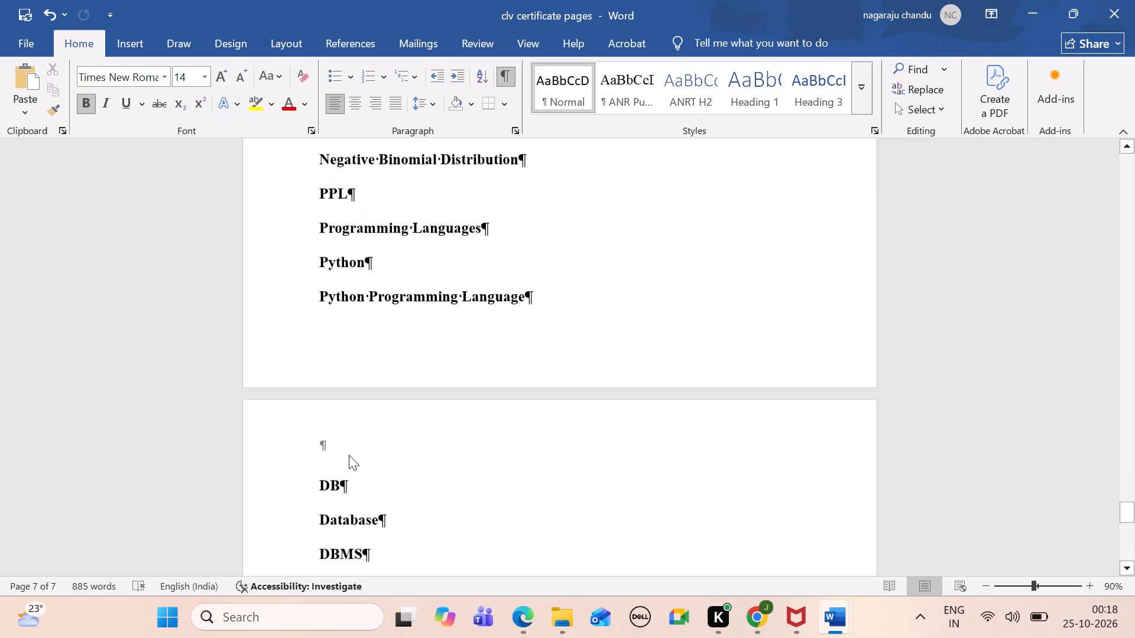
pyautogui.scroll(8, 349, 455)
pyautogui.scroll(-6, 349, 455)
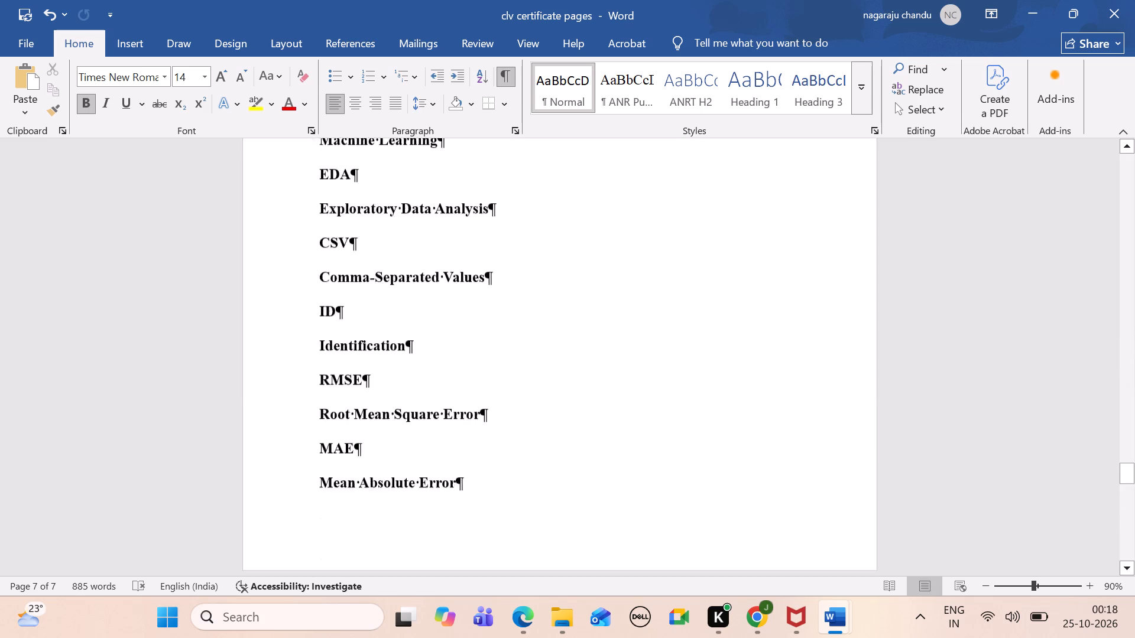
pyautogui.scroll(-3, 349, 455)
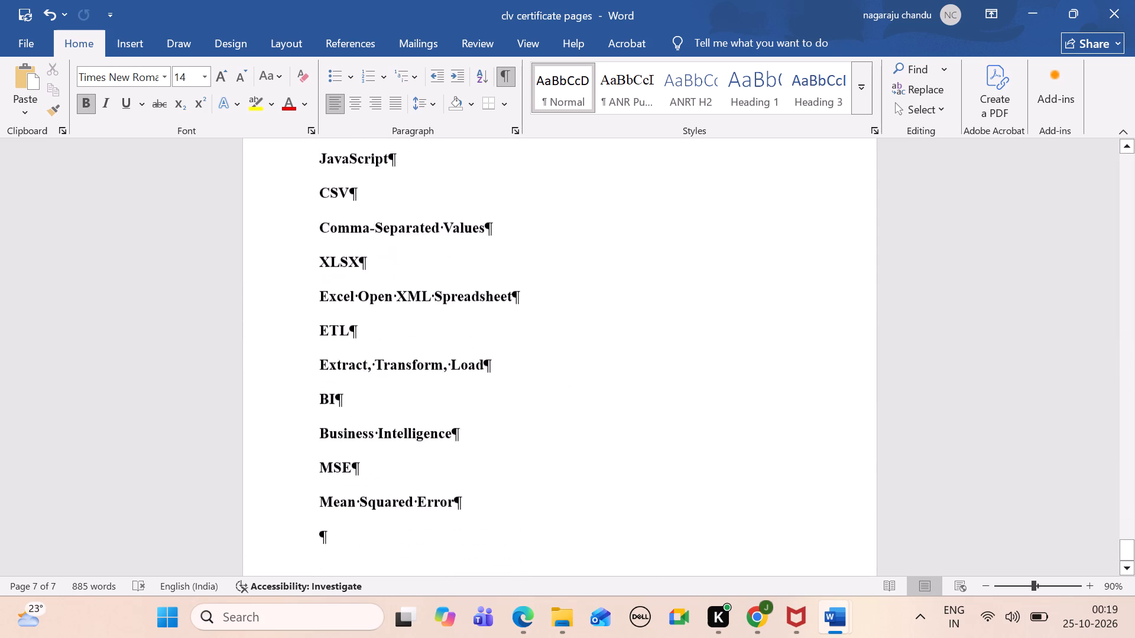
pyautogui.scroll(-2, 349, 455)
pyautogui.scroll(7, 349, 455)
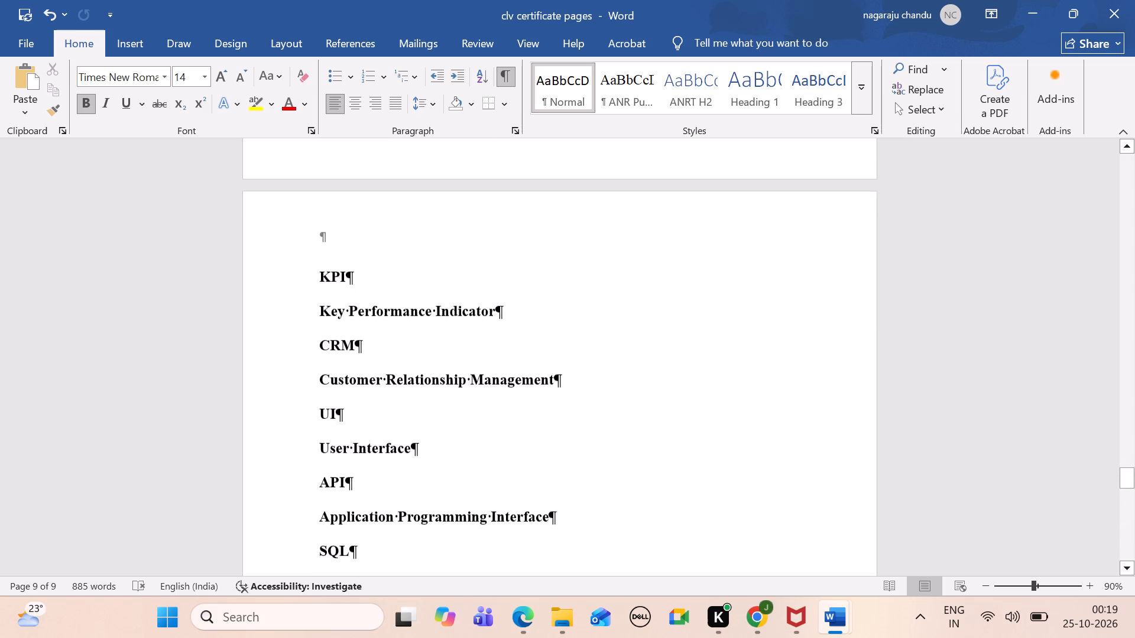
pyautogui.scroll(6, 349, 455)
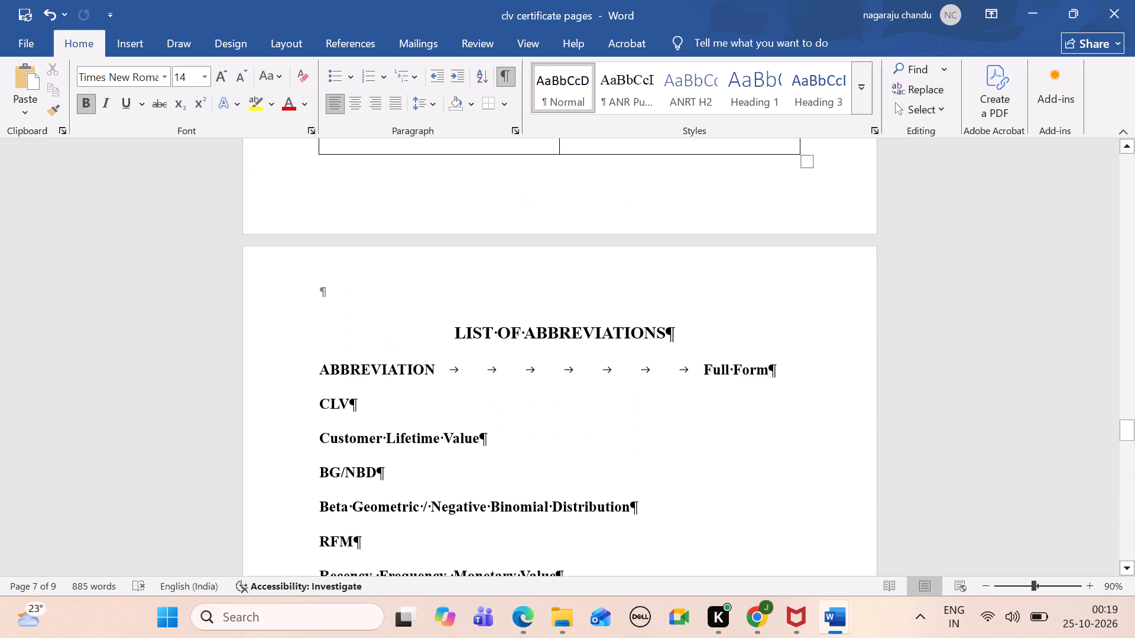
pyautogui.scroll(1, 349, 455)
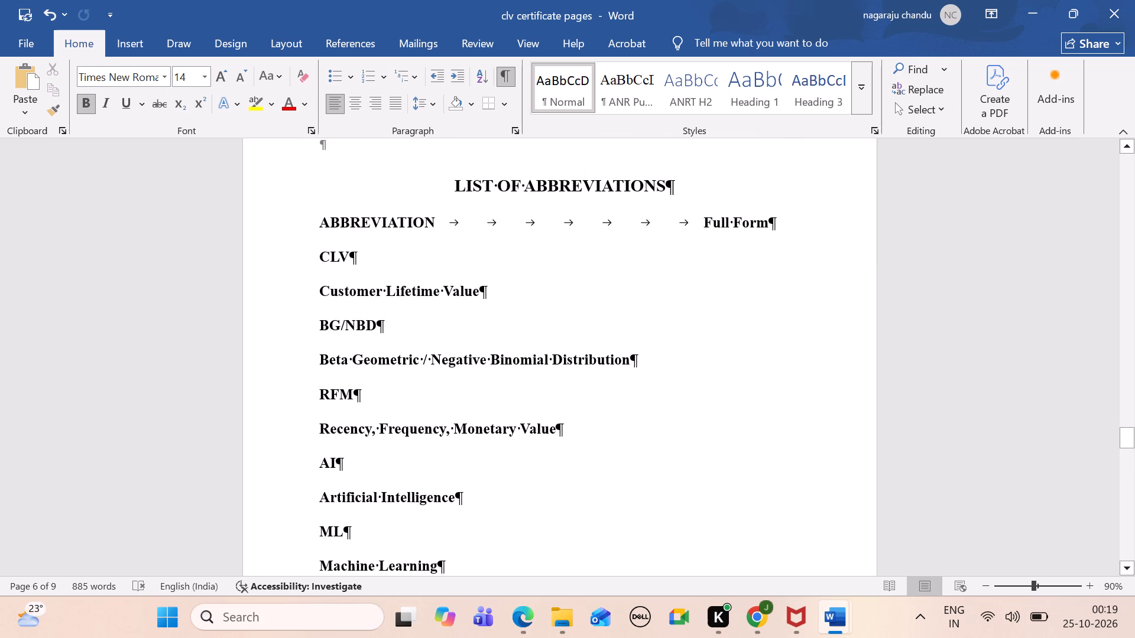
# Format all pasted entries from CLV through Mean Squared Error as non-bold Times New Roman, size 12.
pyautogui.moveTo(318, 256); pyautogui.dragTo(320, 259)
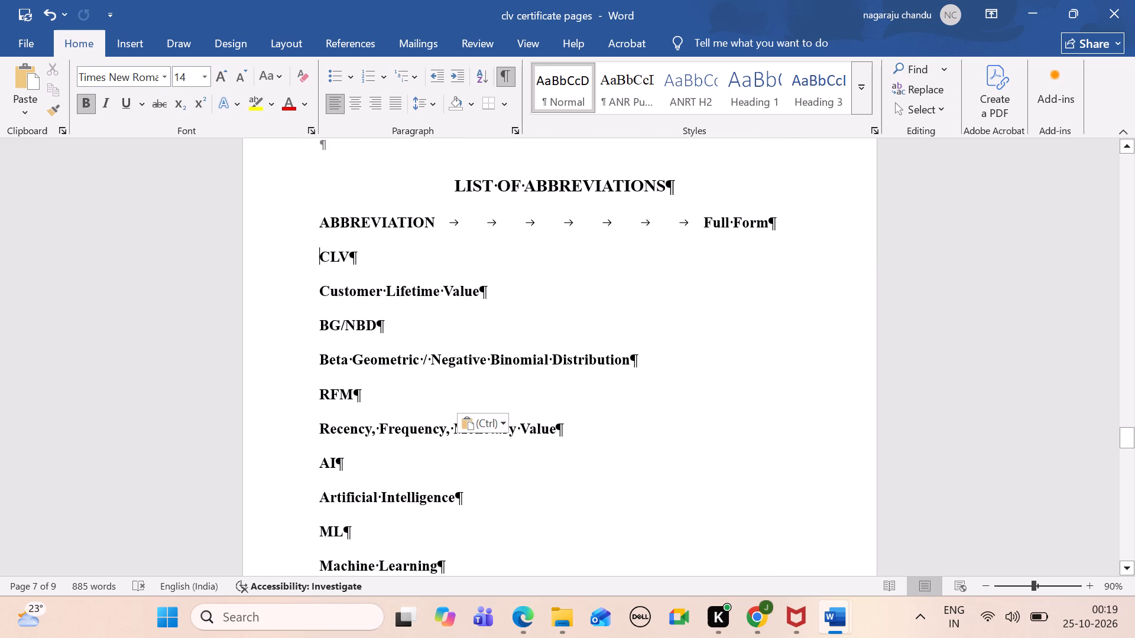
pyautogui.moveTo(320, 259); pyautogui.dragTo(514, 599)
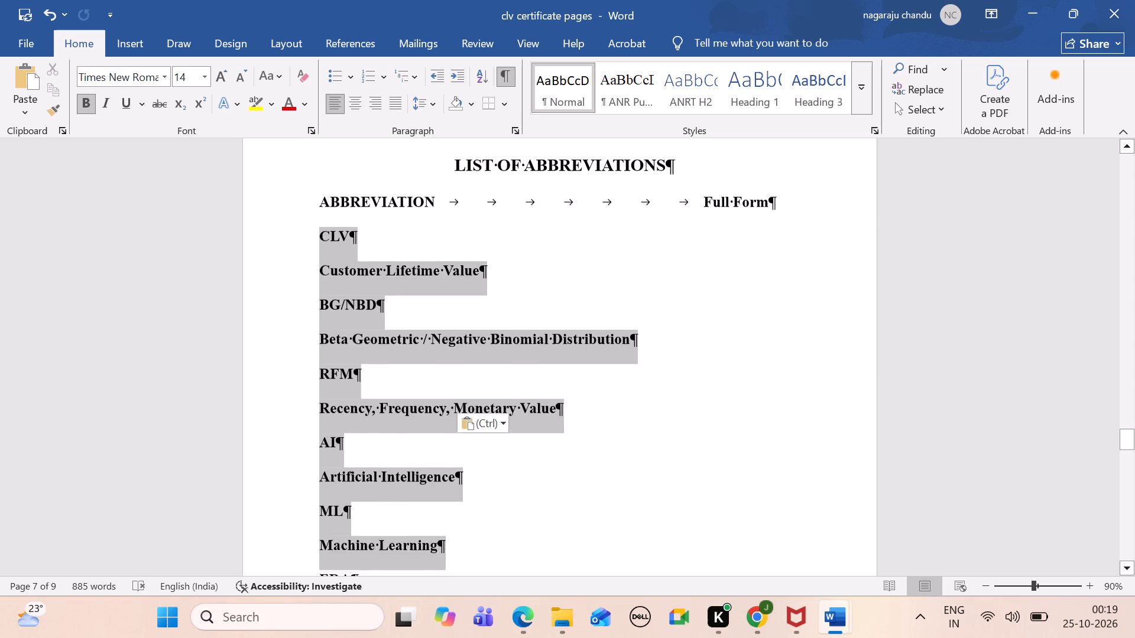
pyautogui.moveTo(514, 599); pyautogui.dragTo(501, 614)
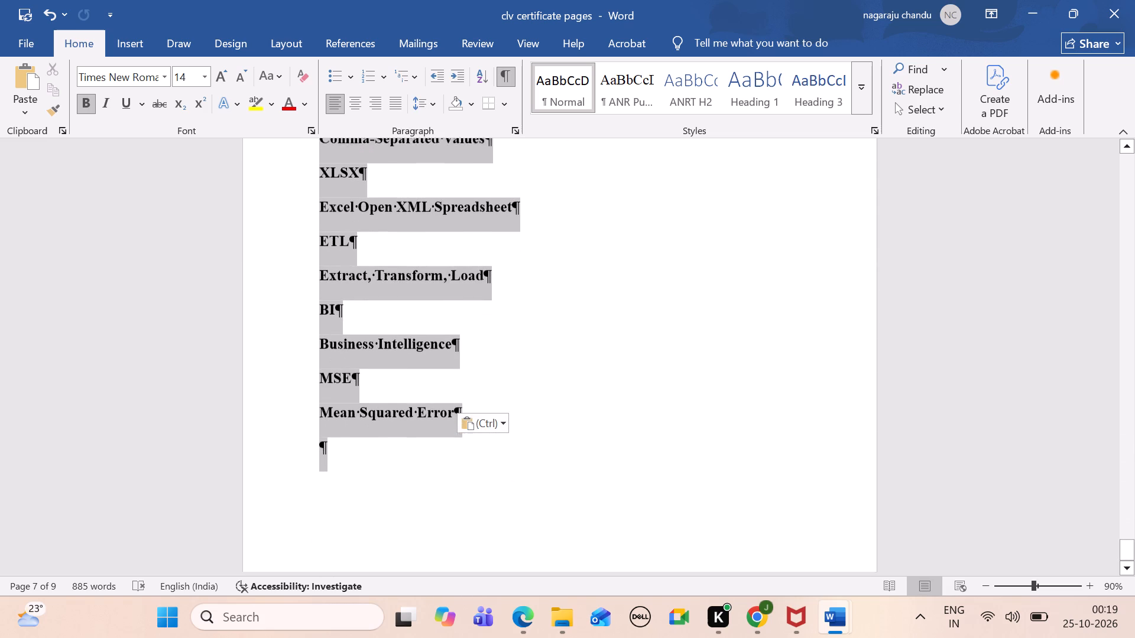
pyautogui.moveTo(501, 614); pyautogui.dragTo(475, 440)
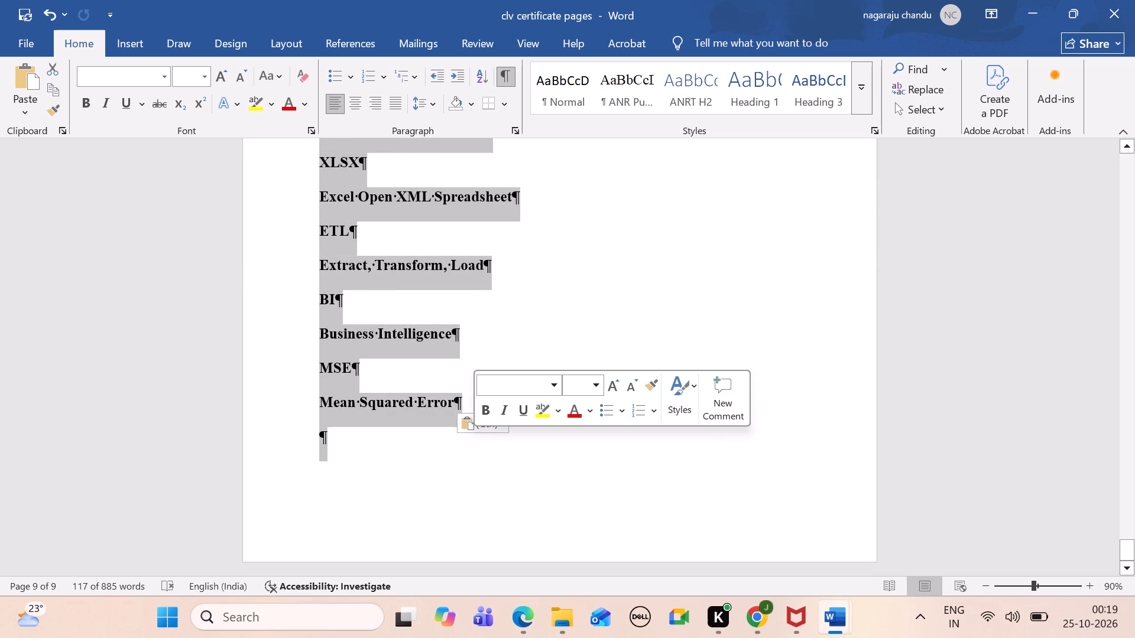
pyautogui.click(87, 98)
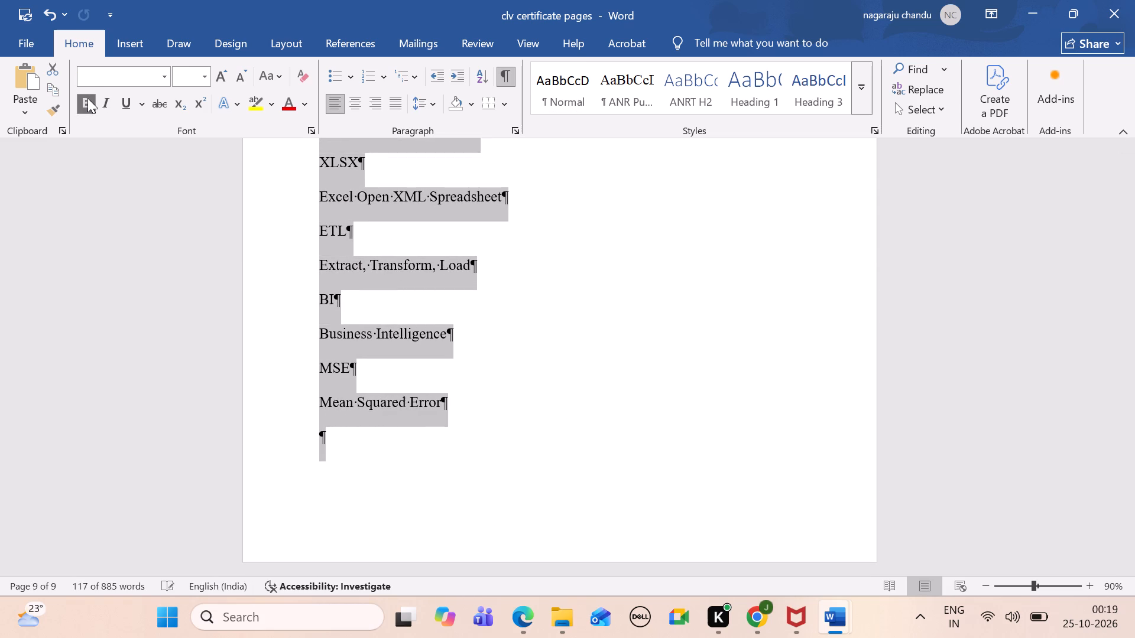
pyautogui.click(164, 75)
pyautogui.click(270, 184)
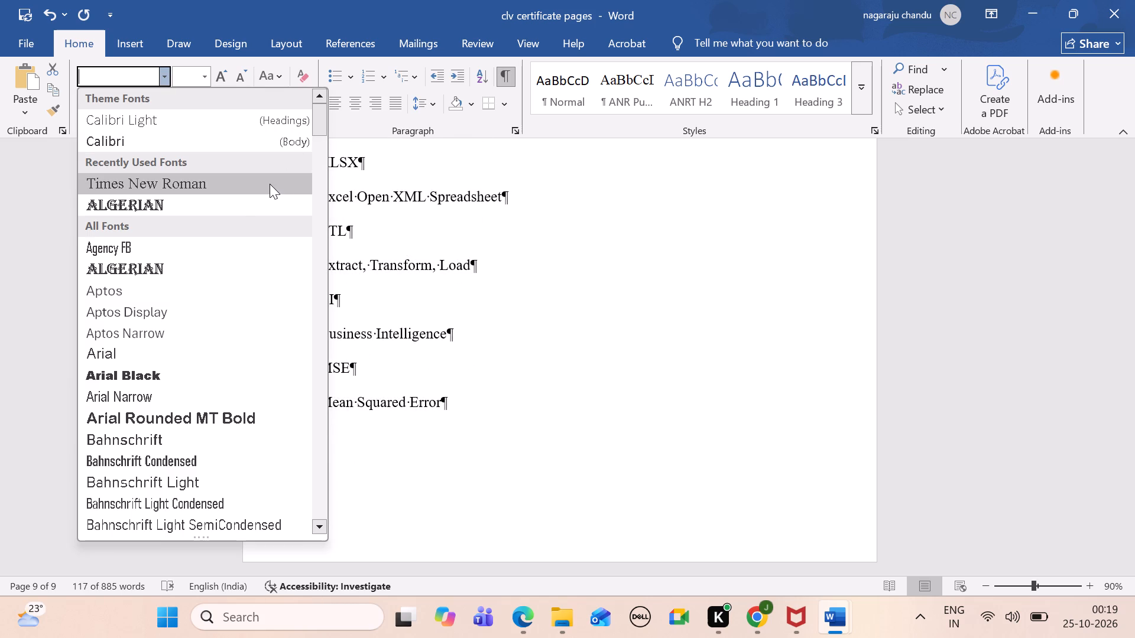
pyautogui.click(206, 76)
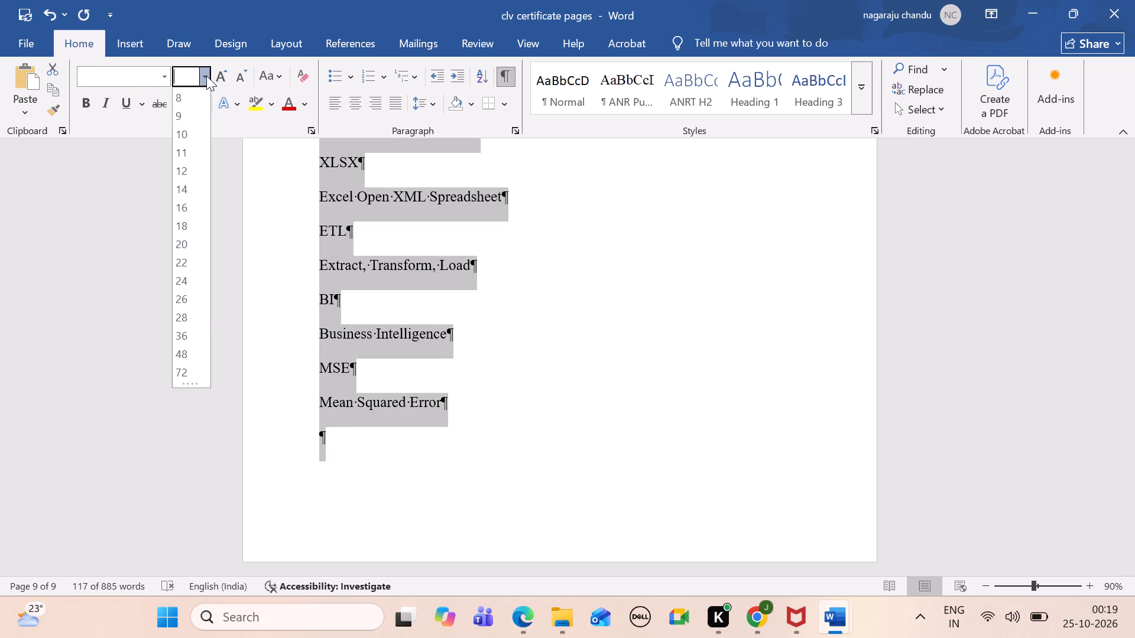
pyautogui.click(192, 168)
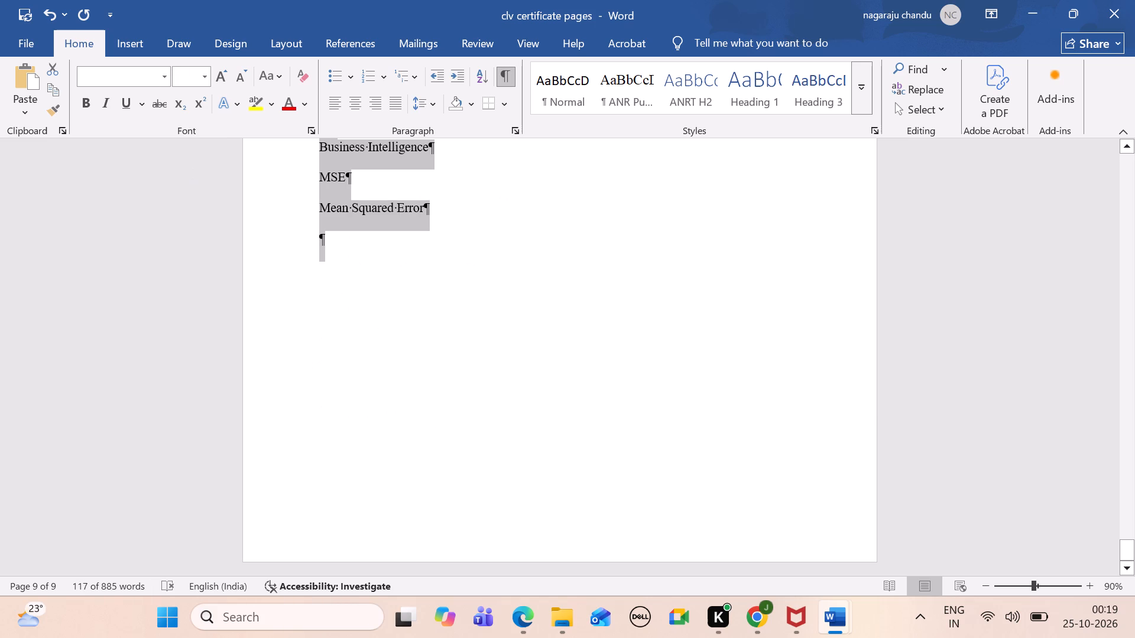
# Copy the Customer Lifetime Value line below CLV at the start of the list.
pyautogui.scroll(11, 451, 376)
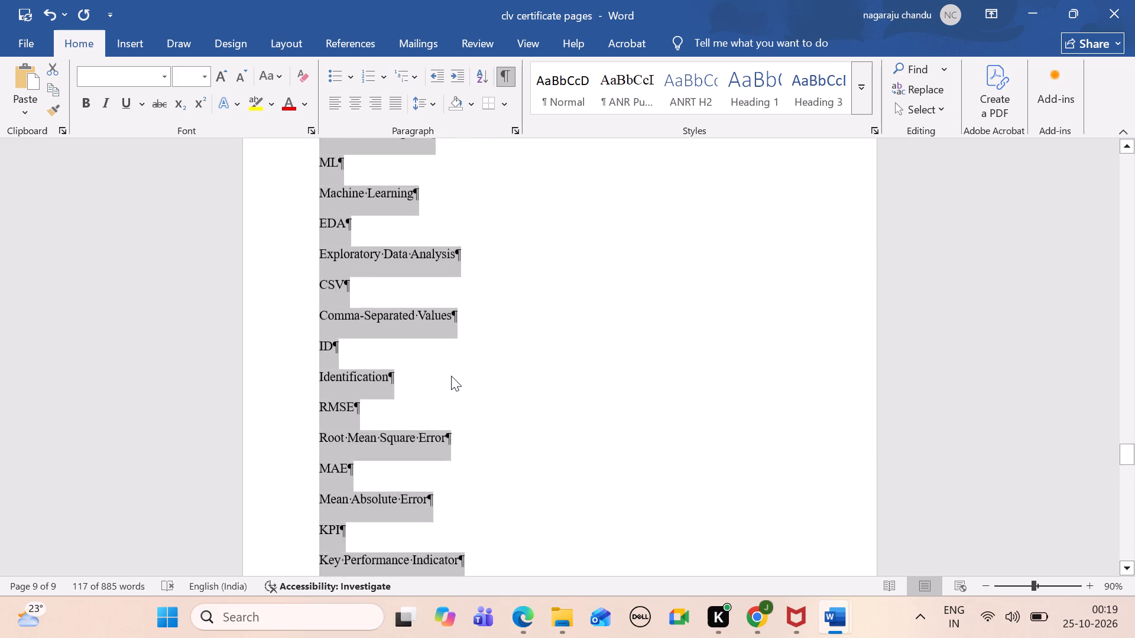
pyautogui.scroll(5, 451, 376)
pyautogui.scroll(-3, 451, 376)
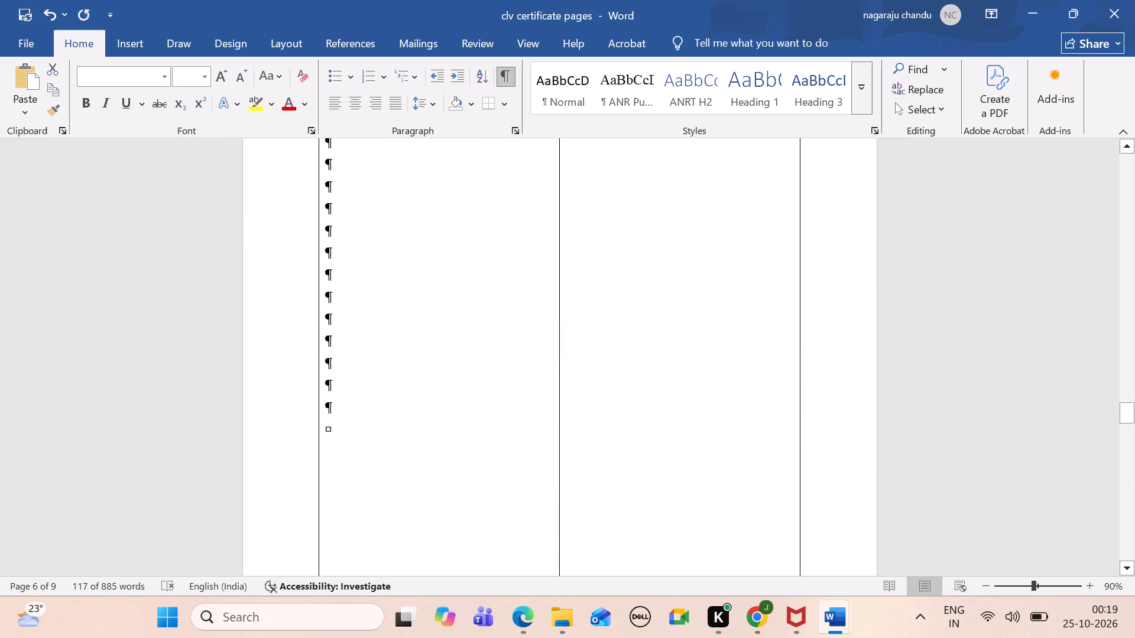
pyautogui.scroll(-2, 451, 376)
pyautogui.click(604, 445)
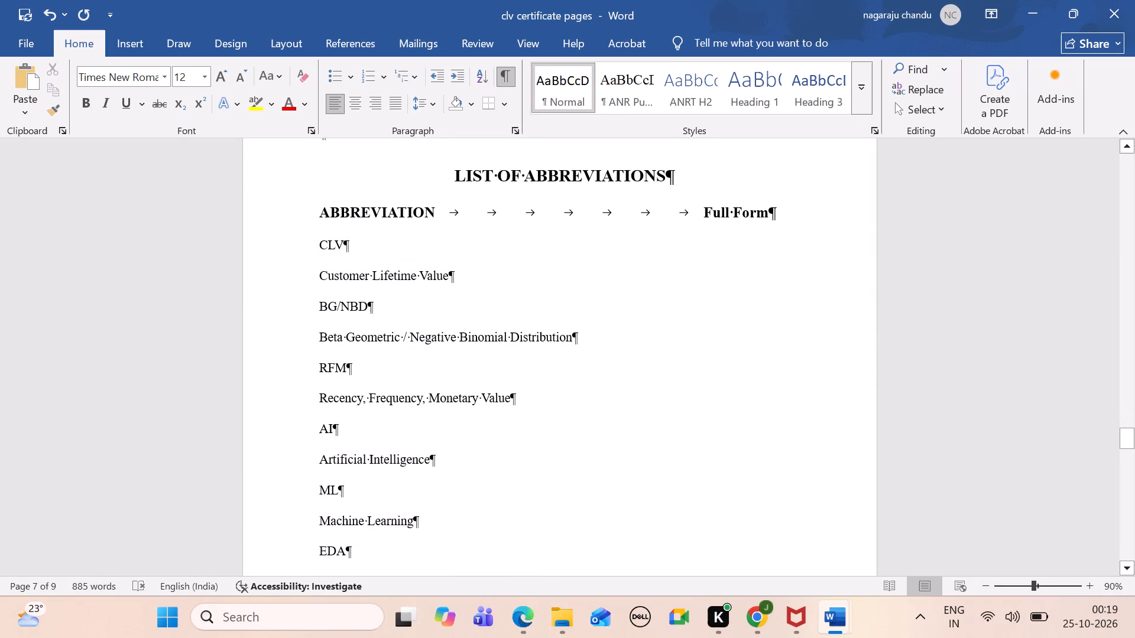
pyautogui.moveTo(319, 275); pyautogui.dragTo(446, 273)
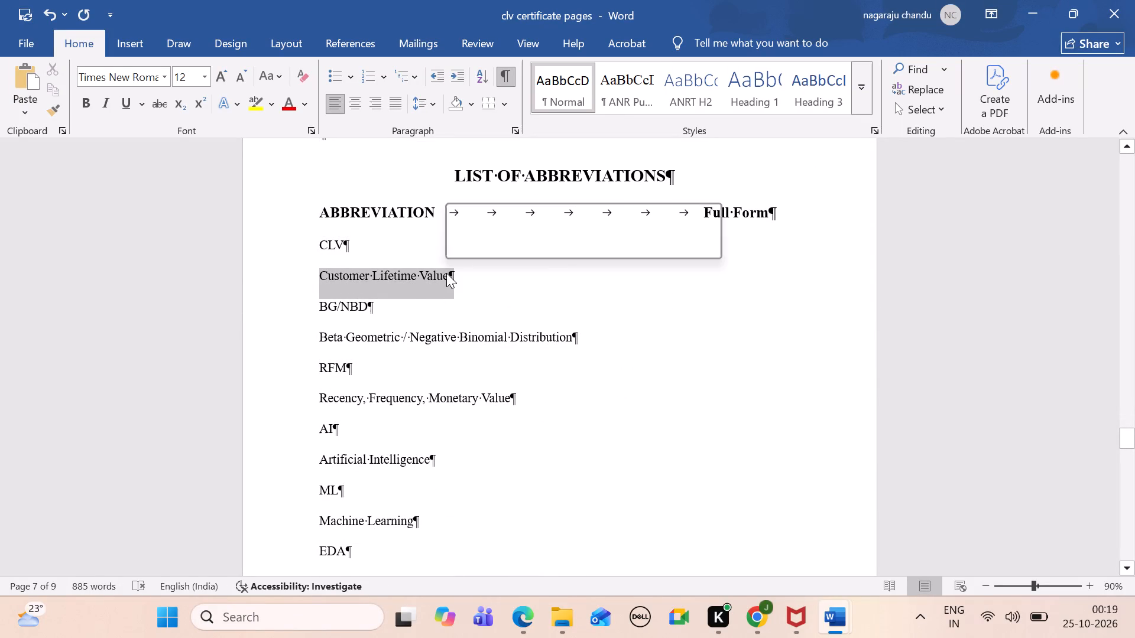
pyautogui.hotkey('ctrl', 'c')
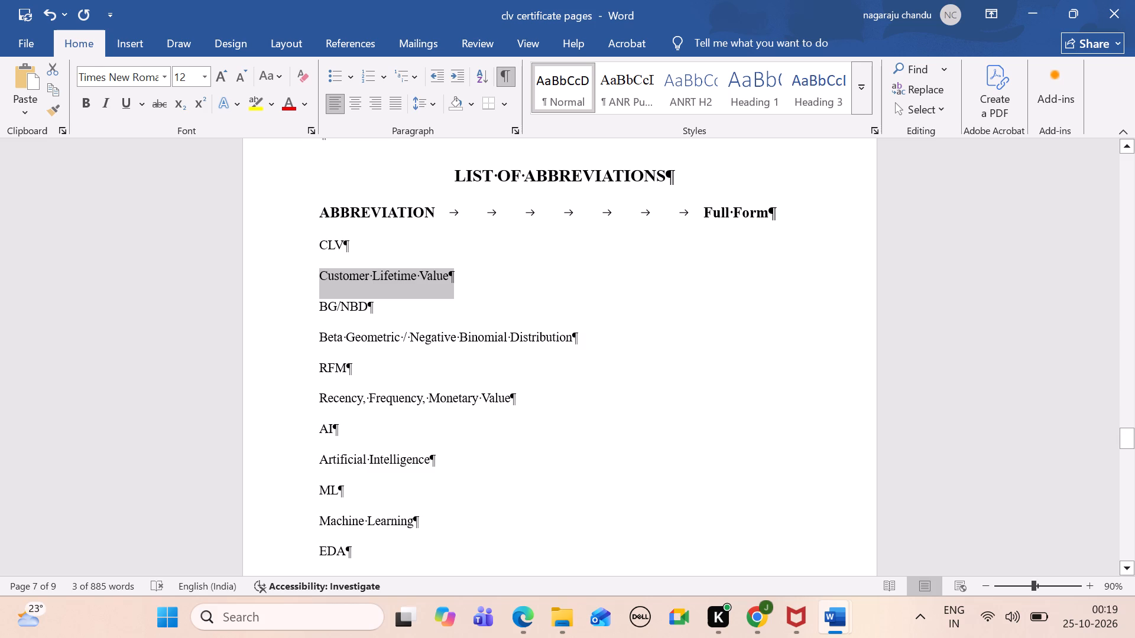
pyautogui.click(359, 248)
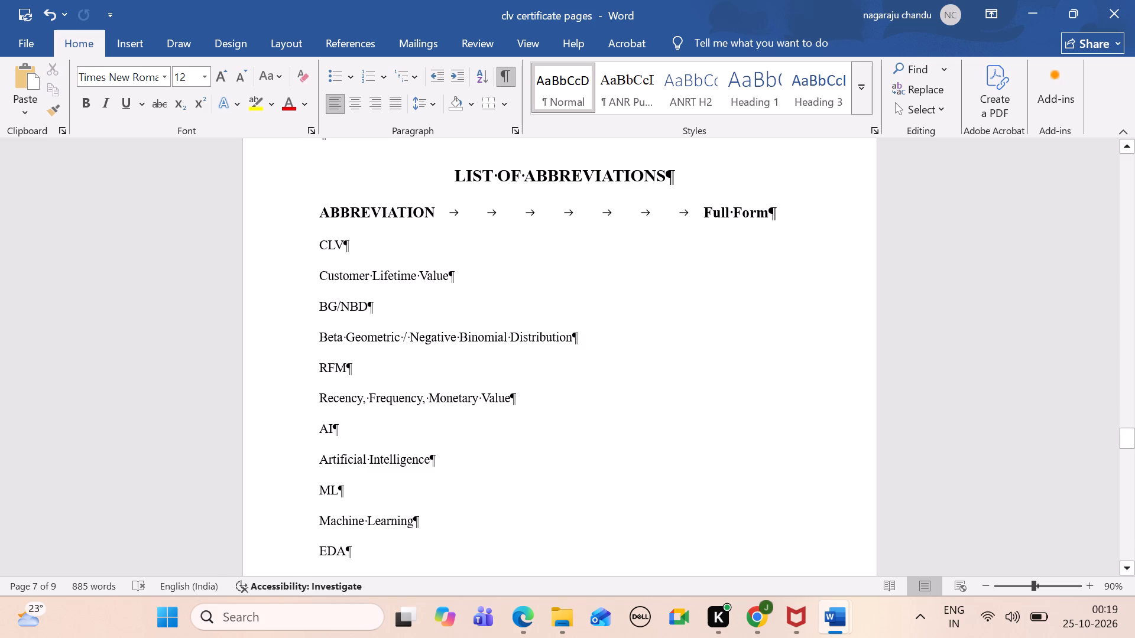
# Bring the Full Form heading two tab stops closer to the ABBREVIATION heading.
pyautogui.click(702, 210)
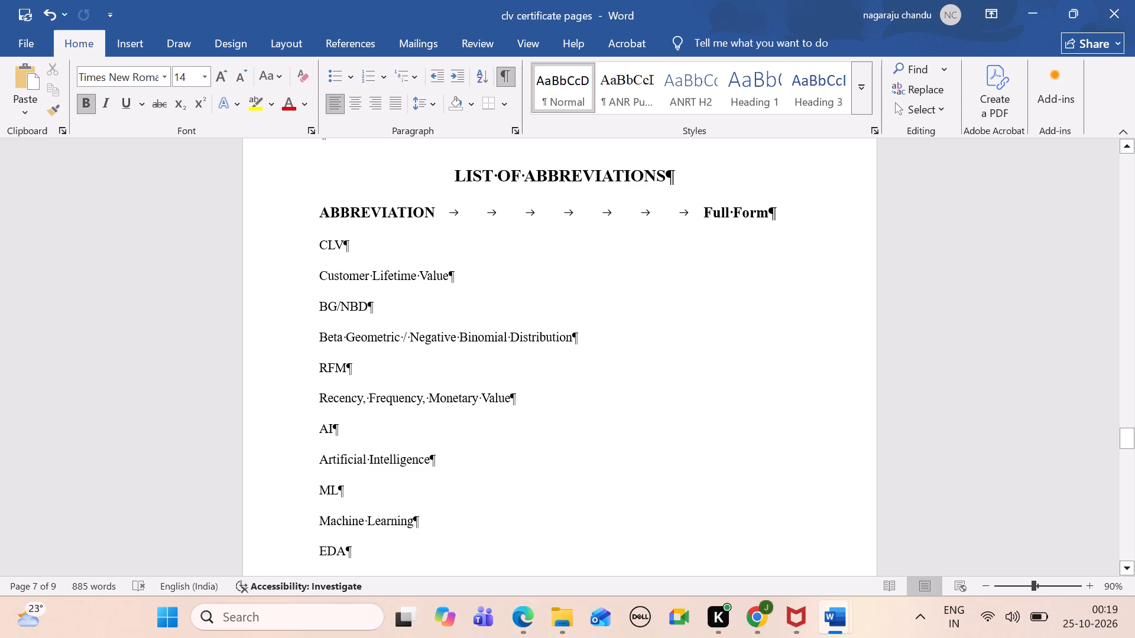
pyautogui.press('BackSpace')
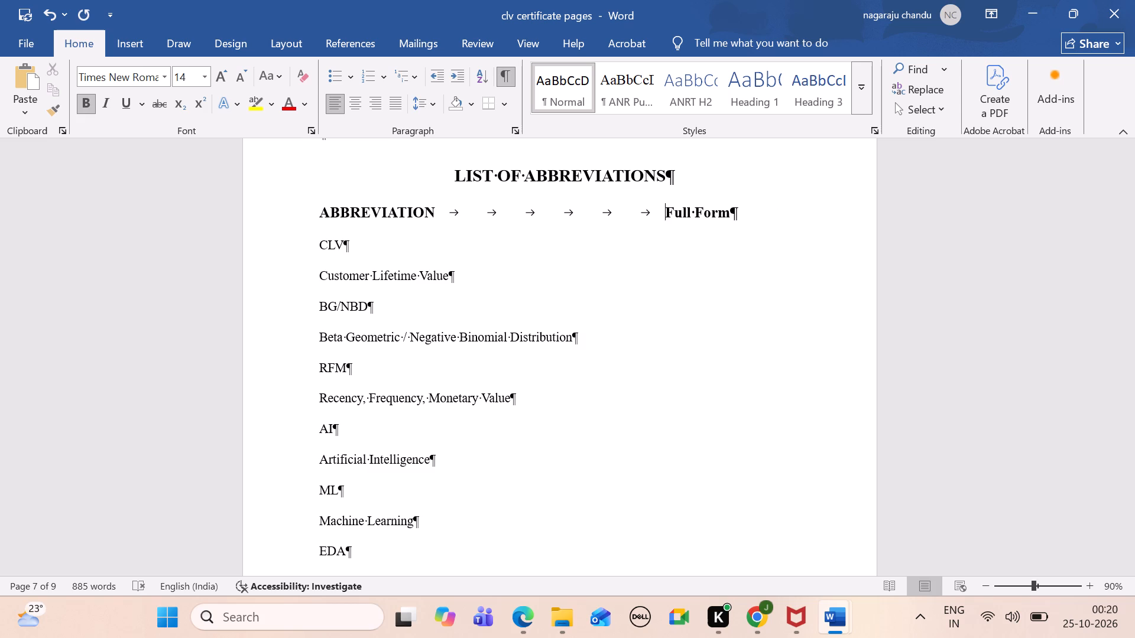
pyautogui.press('BackSpace')
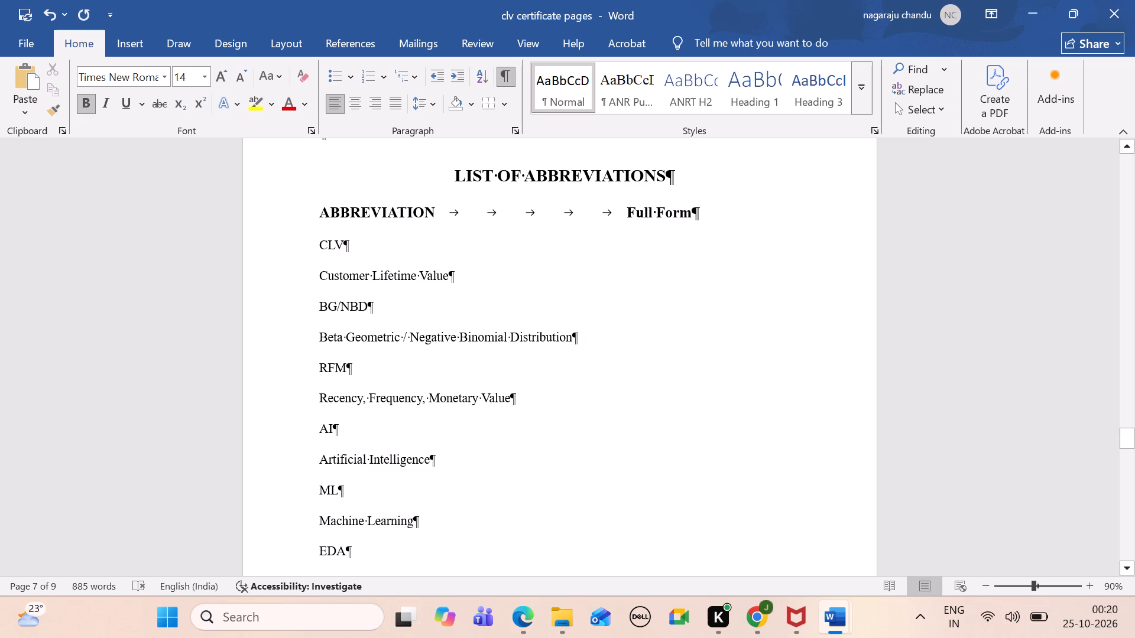
# Add eight tabs after CLV so that its full-form position lines up under the Full Form heading.
pyautogui.click(349, 242)
pyautogui.press('Tab')
pyautogui.press('Tab')
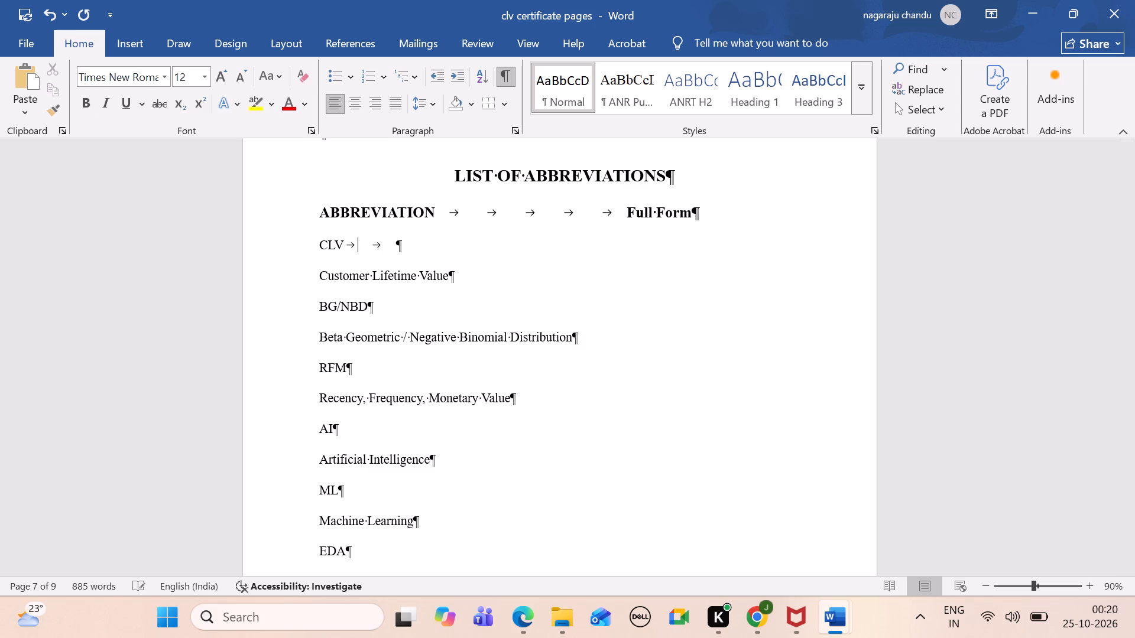
pyautogui.press('Tab')
pyautogui.press('Tab')
pyautogui.press('Tab')
pyautogui.press('Tab')
pyautogui.press('Tab')
pyautogui.press('Tab')
# Paste Customer Lifetime Value beside CLV under Full Form, and delete the duplicate line and the blank line below it.
pyautogui.hotkey('ctrl', 'v')
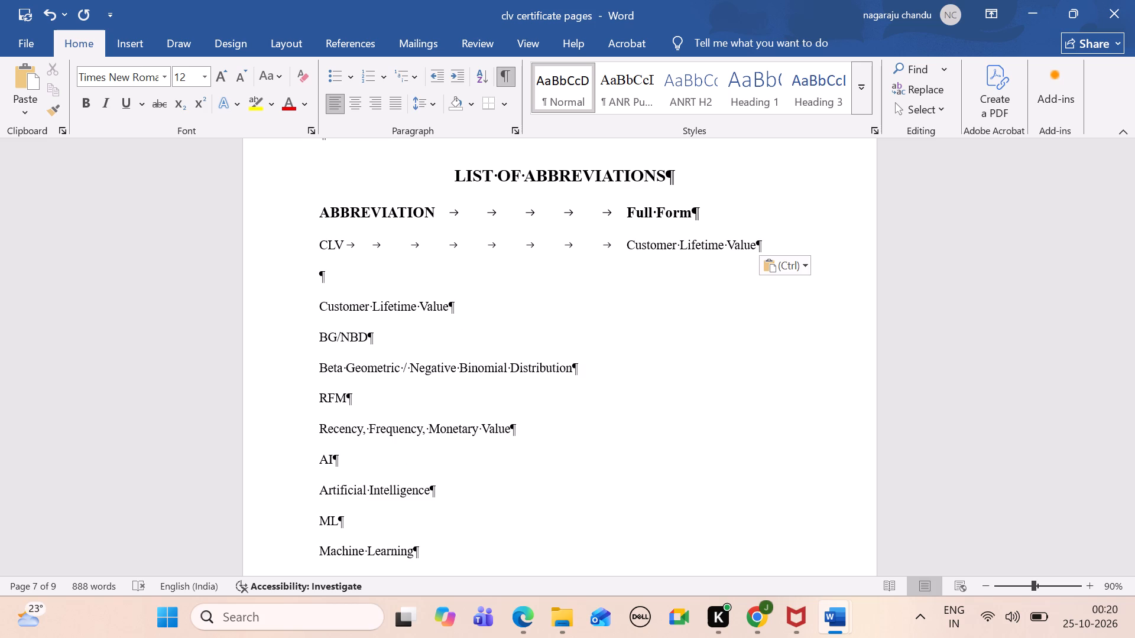
pyautogui.moveTo(453, 308); pyautogui.dragTo(312, 320)
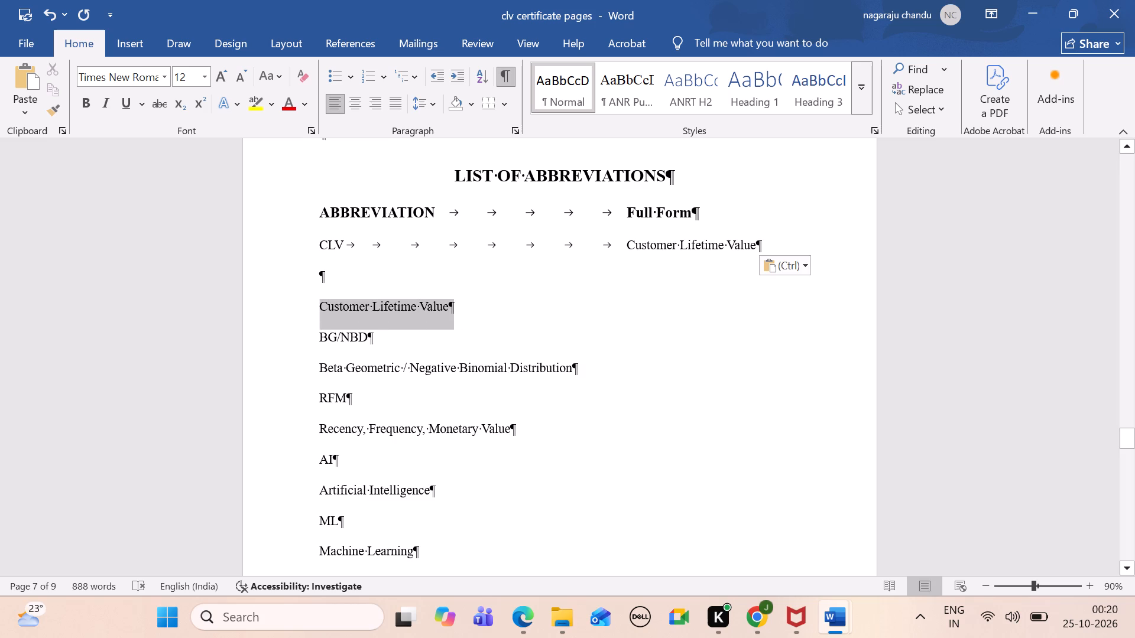
pyautogui.moveTo(312, 320); pyautogui.dragTo(311, 321)
pyautogui.press('BackSpace')
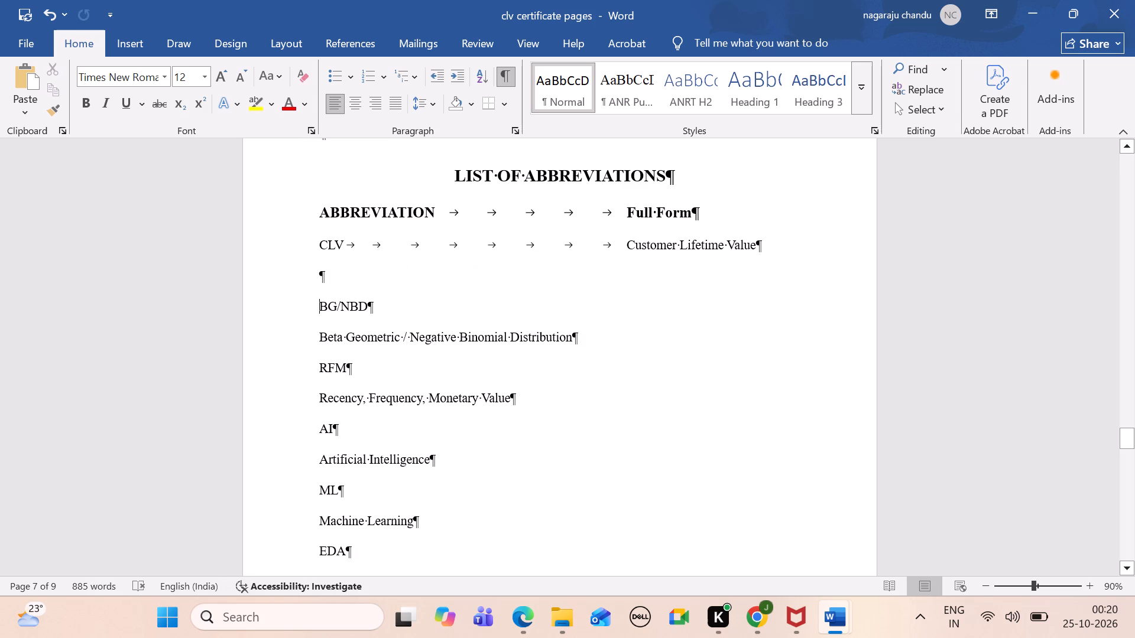
pyautogui.press('Up')
pyautogui.press('BackSpace')
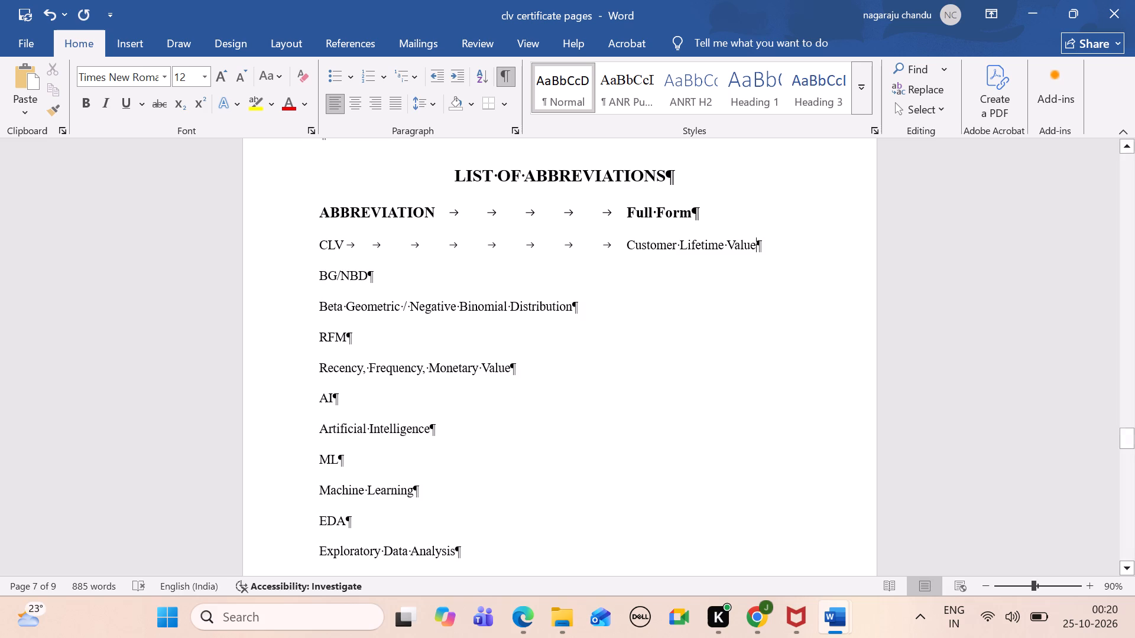
# Copy Beta Geometric / Negative Binomial Distribution onto the BG/NBD line, seven tabs after the abbreviation.
pyautogui.moveTo(580, 308); pyautogui.dragTo(442, 311)
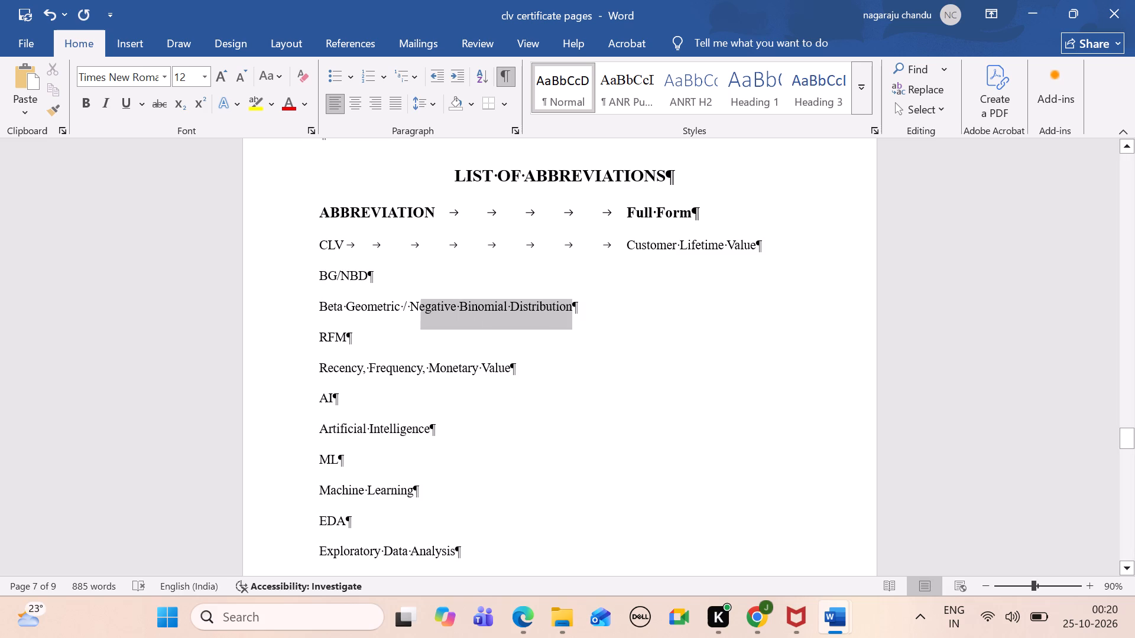
pyautogui.moveTo(442, 311); pyautogui.dragTo(338, 310)
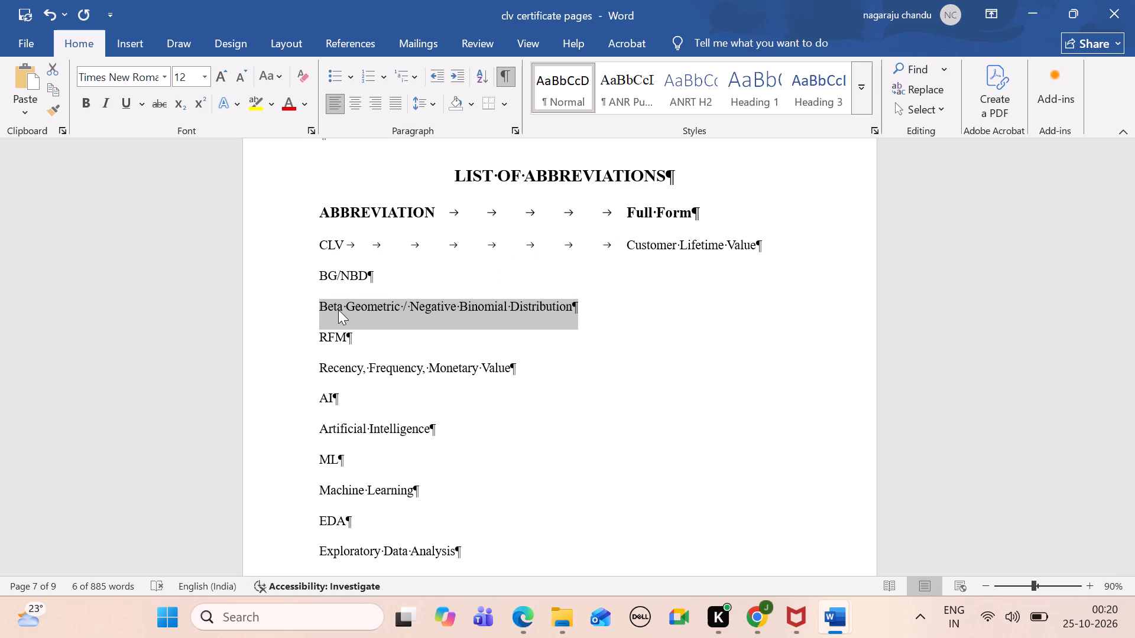
pyautogui.hotkey('ctrl', 'c')
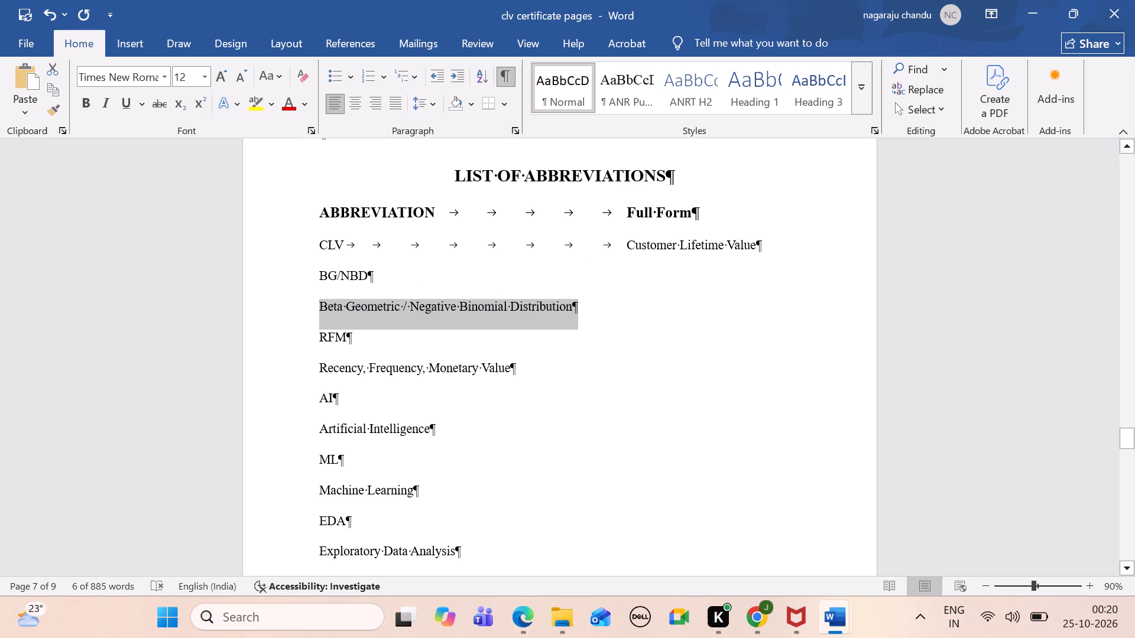
pyautogui.click(382, 281)
pyautogui.press('Tab')
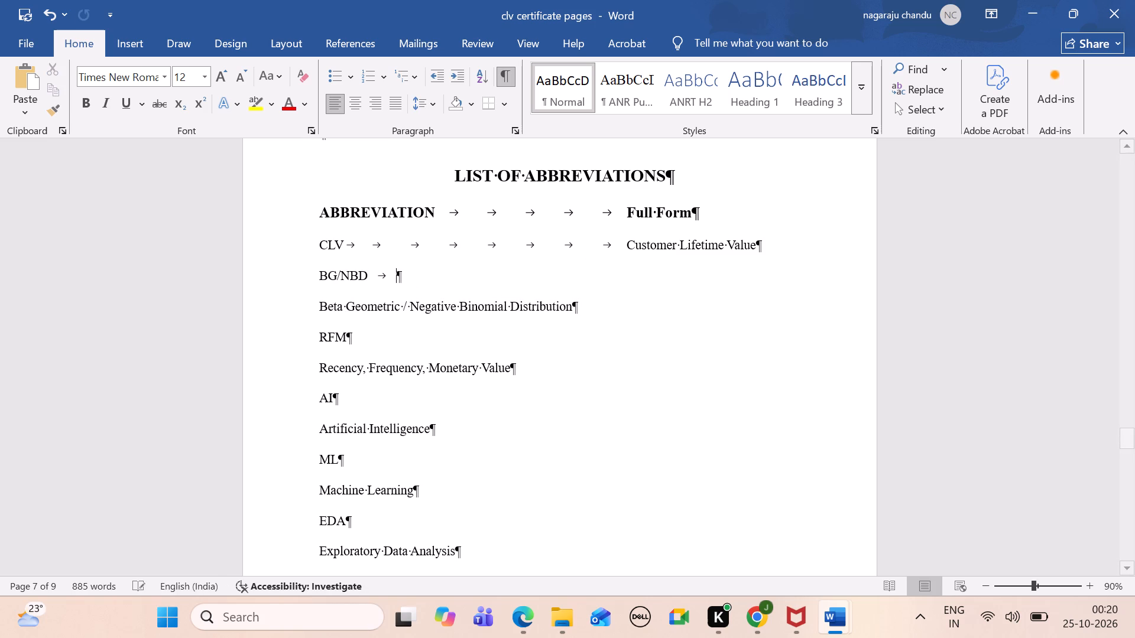
pyautogui.press('Tab')
pyautogui.press('Tab')
pyautogui.press('Tab')
pyautogui.press('Tab')
pyautogui.press('Tab')
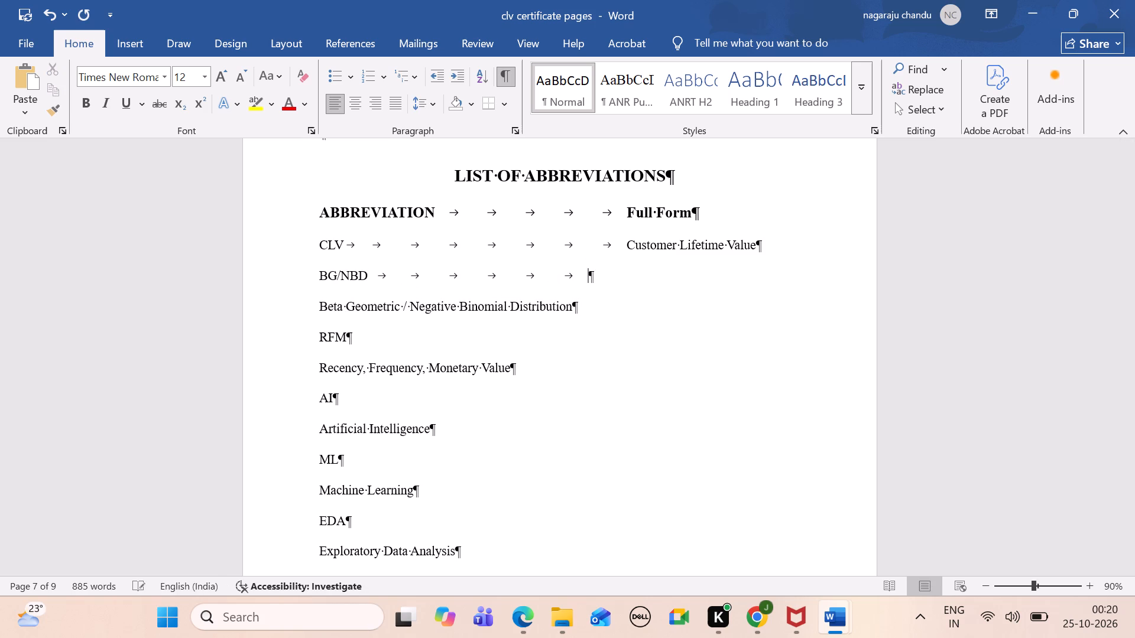
pyautogui.press('Tab')
pyautogui.hotkey('ctrl', 'v')
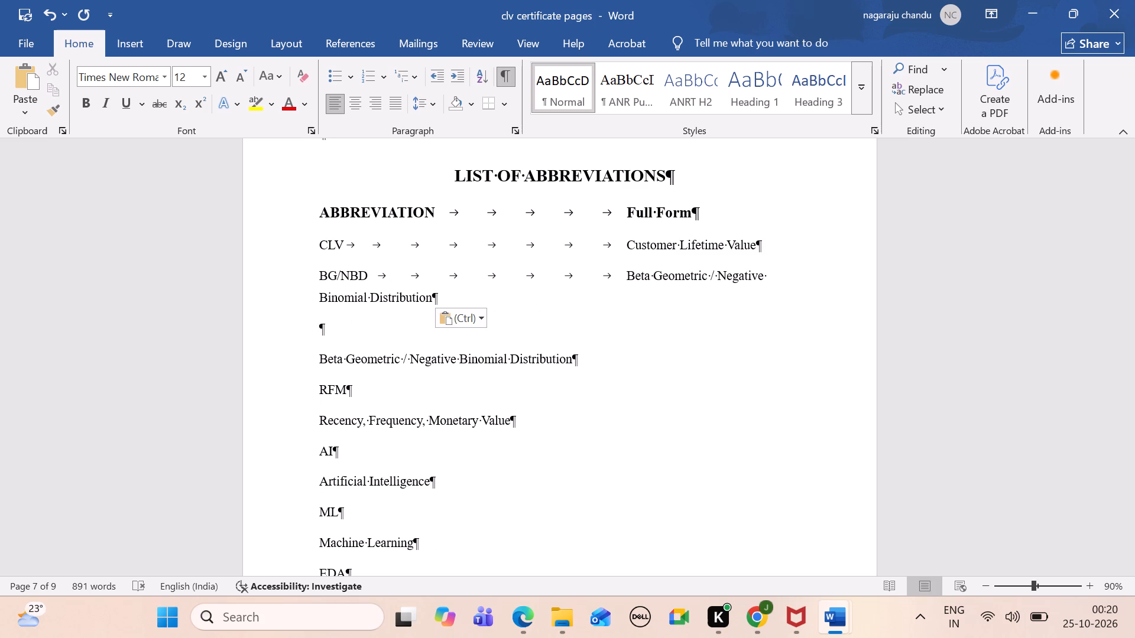
# Bring the Full Form heading and the CLV and BG/NBD full forms one tab stop closer to the abbreviation column.
pyautogui.click(622, 215)
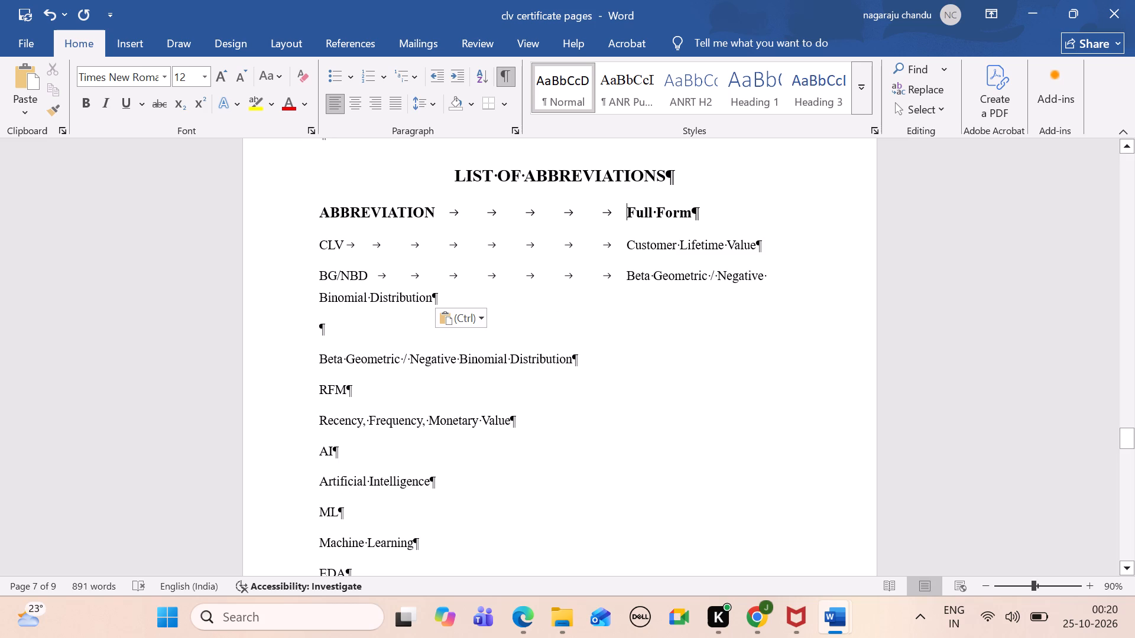
pyautogui.press('BackSpace')
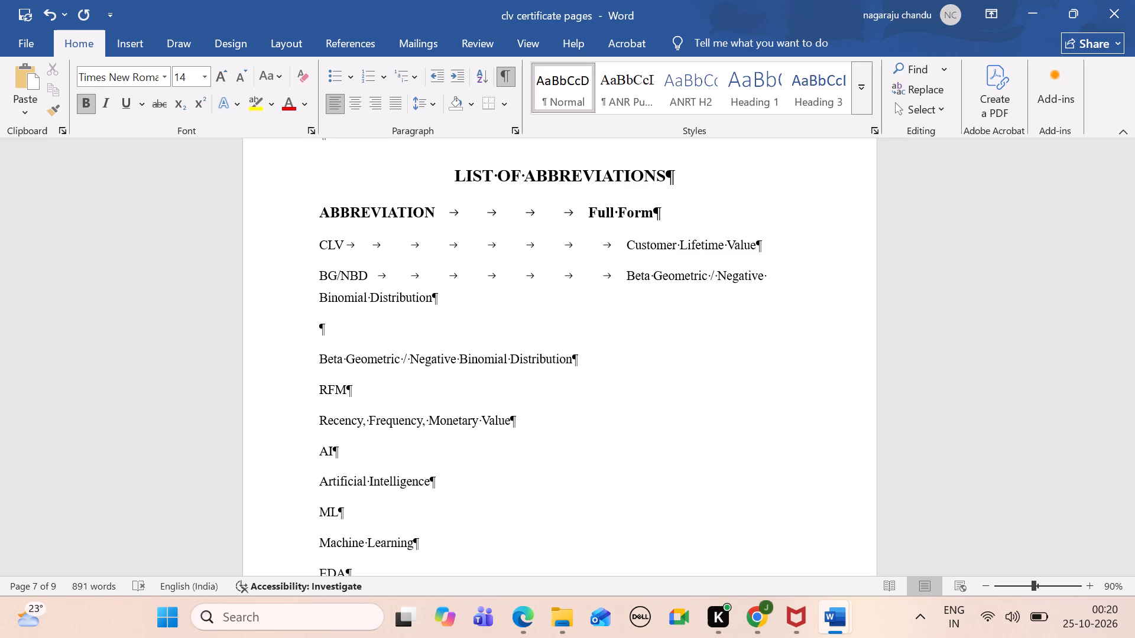
pyautogui.press('Down')
pyautogui.press('Right')
pyautogui.press('BackSpace')
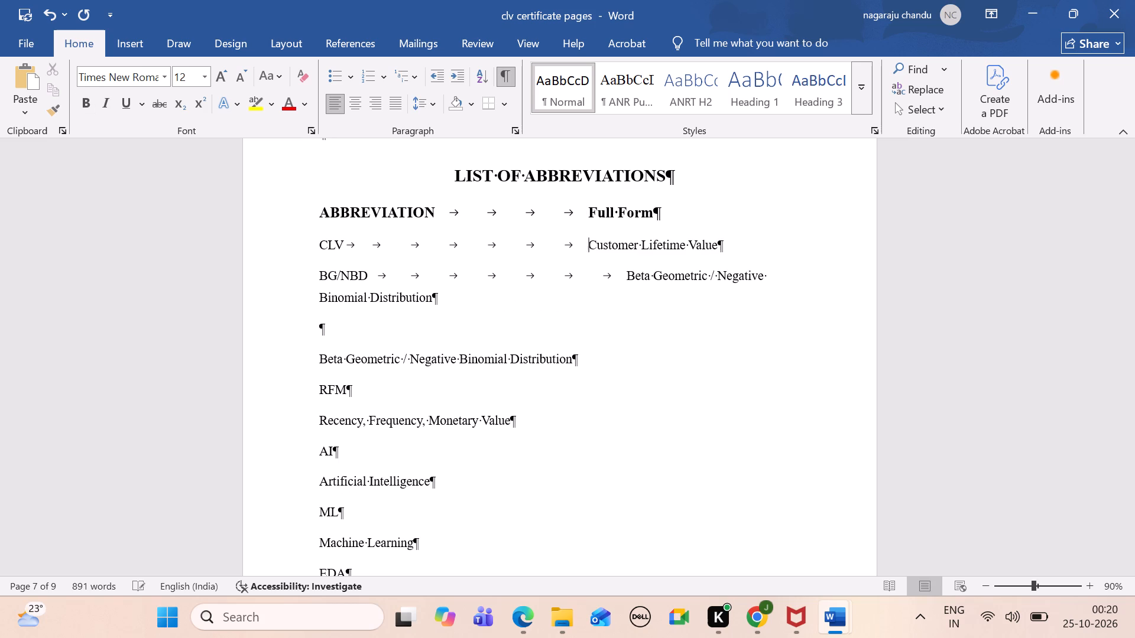
pyautogui.press('Down')
pyautogui.press('Right')
pyautogui.press('BackSpace')
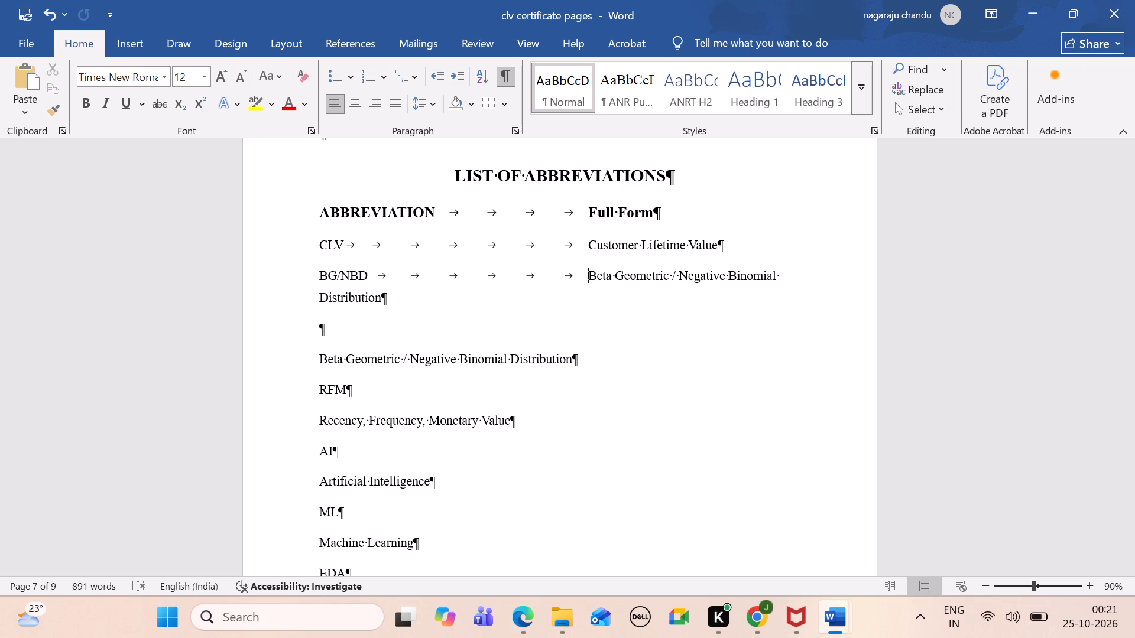
# Indent the CLV row by one tab stop.
pyautogui.click(315, 247)
pyautogui.press('Tab')
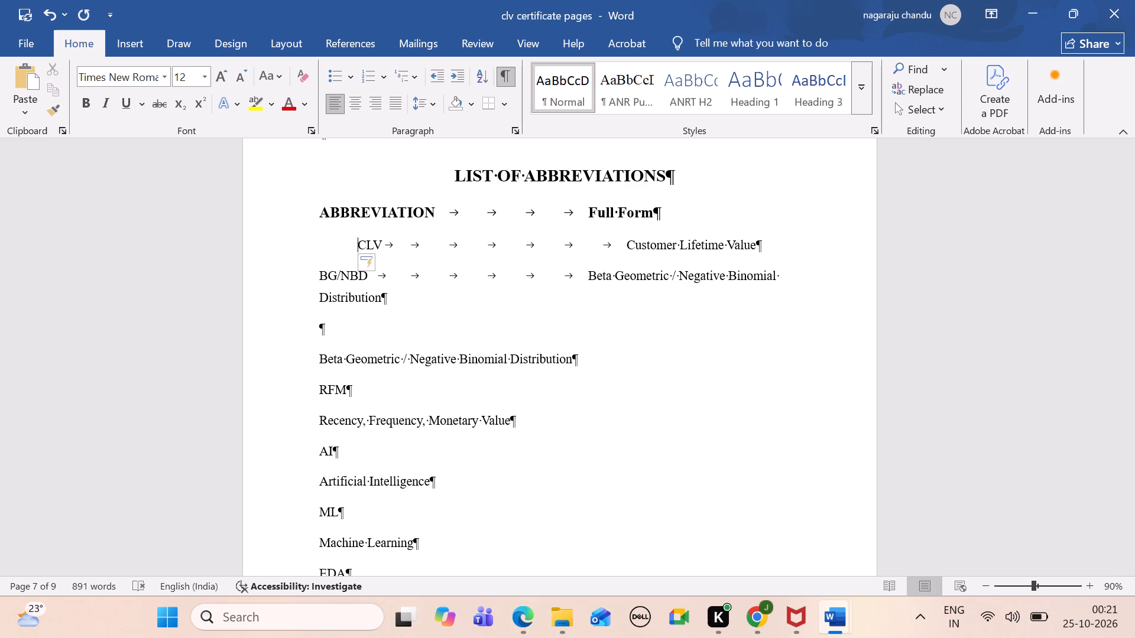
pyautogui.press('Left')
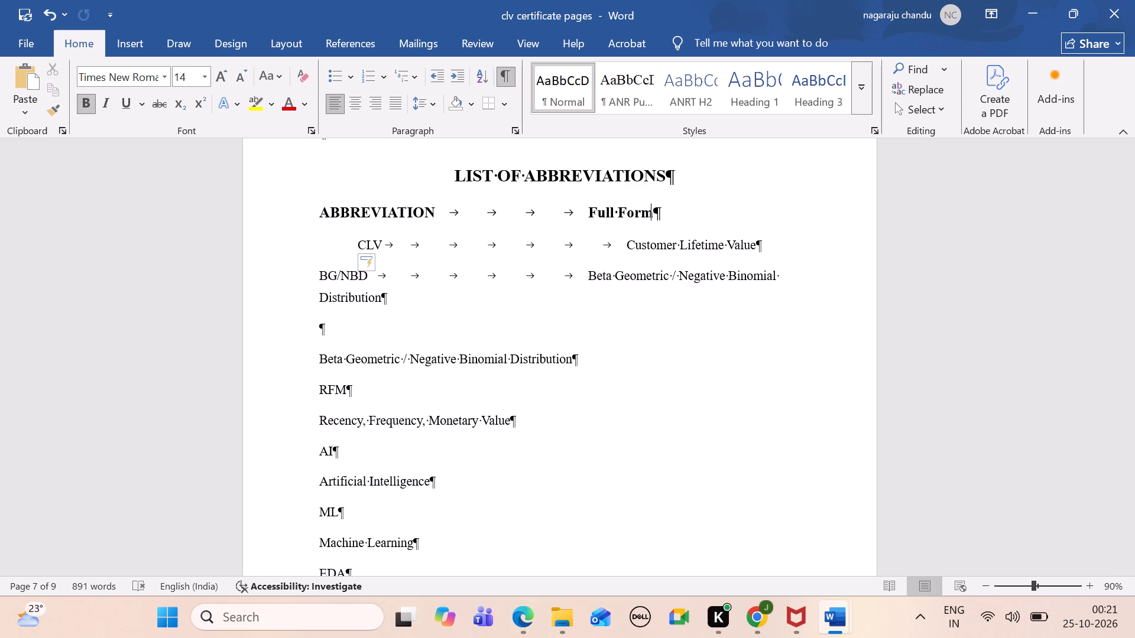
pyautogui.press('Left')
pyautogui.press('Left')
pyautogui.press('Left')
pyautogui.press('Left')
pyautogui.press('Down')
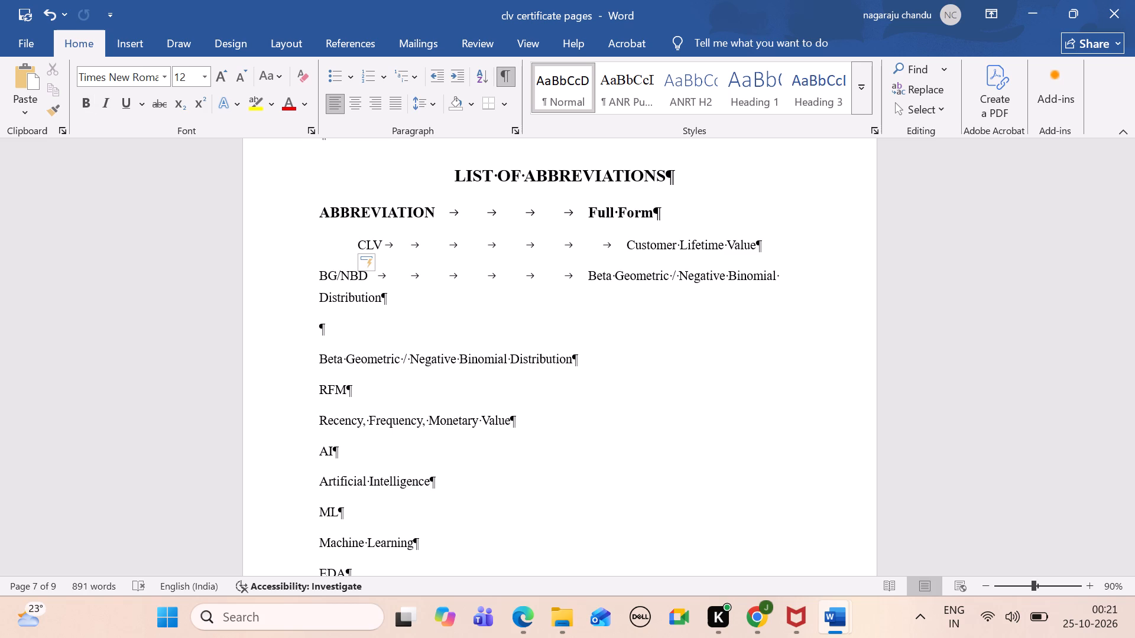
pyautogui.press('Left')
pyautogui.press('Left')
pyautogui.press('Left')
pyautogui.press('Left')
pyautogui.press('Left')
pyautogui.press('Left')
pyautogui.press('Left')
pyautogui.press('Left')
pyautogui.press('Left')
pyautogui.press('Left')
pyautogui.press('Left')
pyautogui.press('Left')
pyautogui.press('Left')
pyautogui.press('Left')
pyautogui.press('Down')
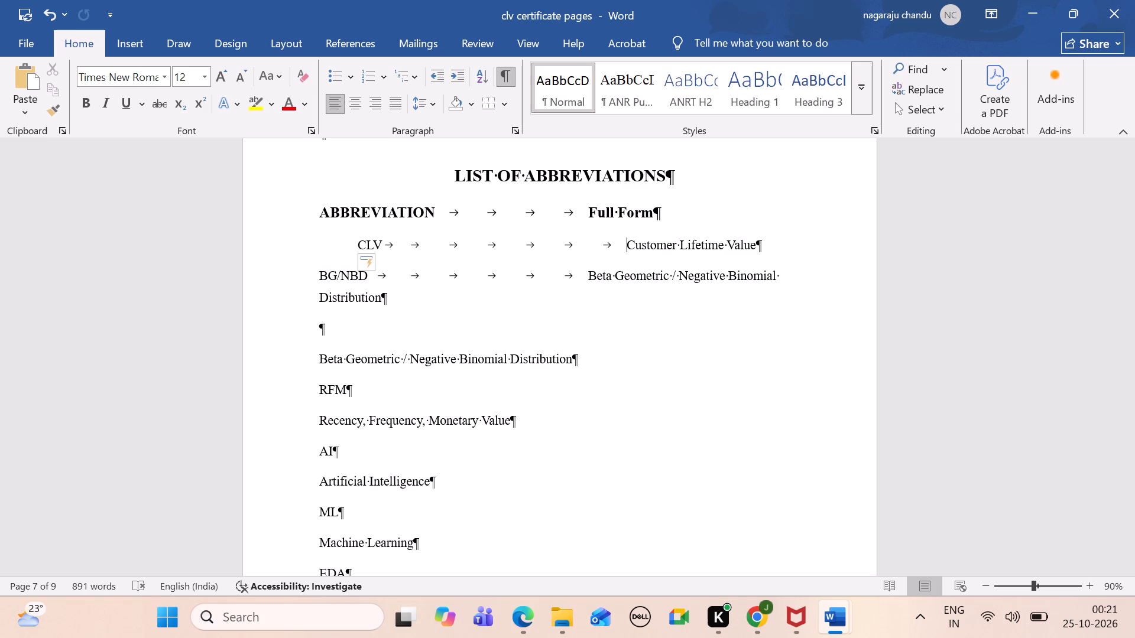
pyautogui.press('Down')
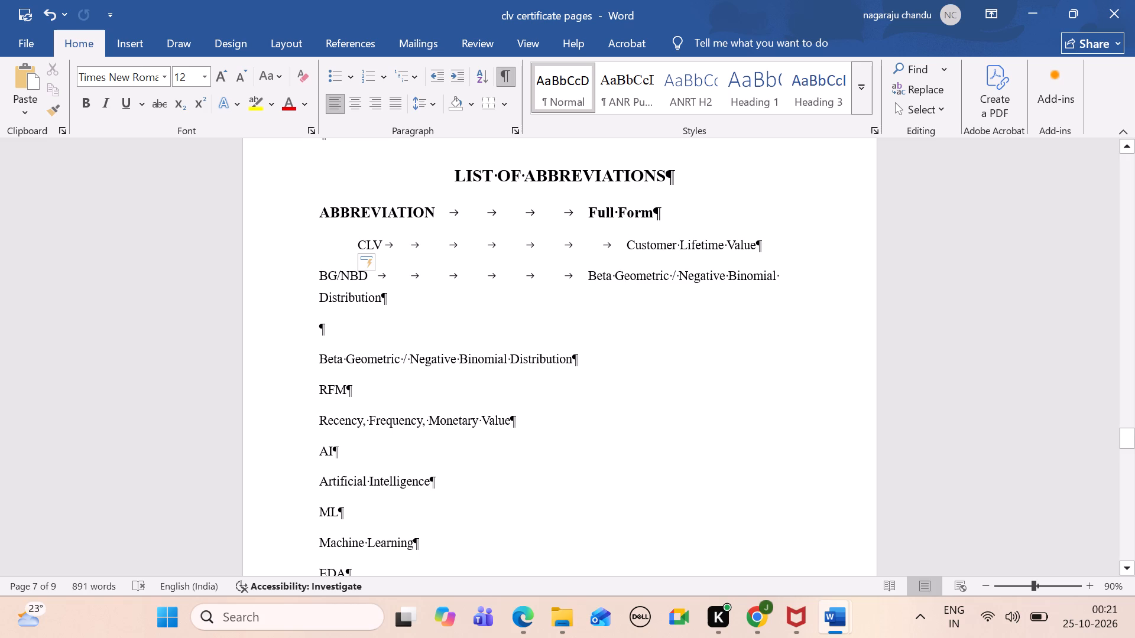
# Indent the first line of the BG/NBD row by one tab stop so that it lines up with CLV.
pyautogui.click(318, 275)
pyautogui.press('Tab')
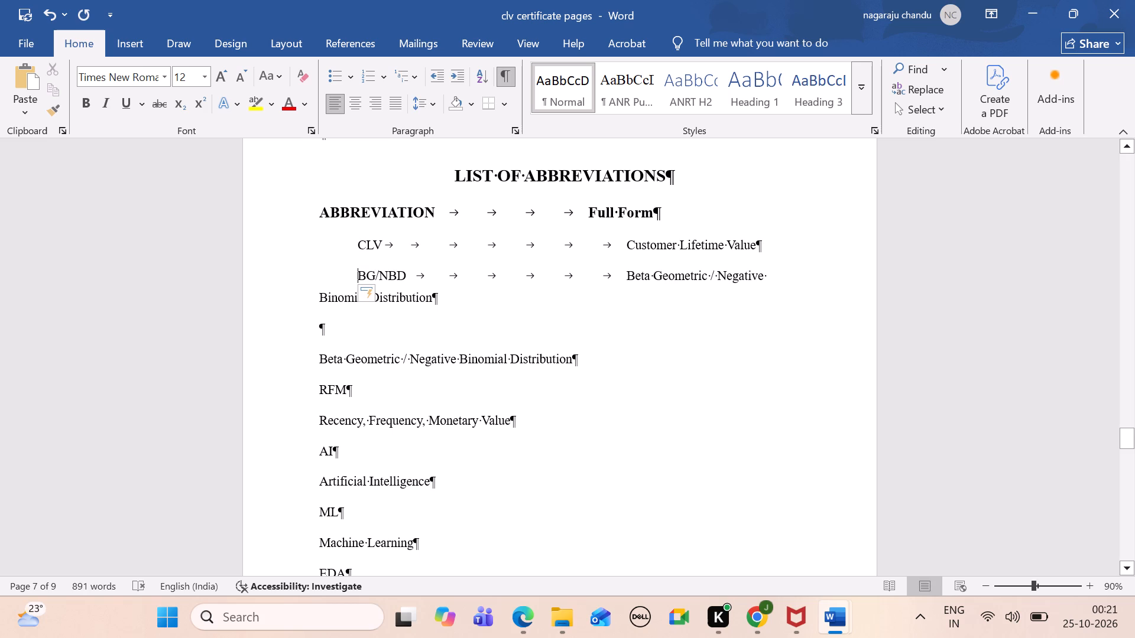
pyautogui.click(320, 295)
# Move the Full Form heading one tab stop further from ABBREVIATION so that it lines up with the full forms.
pyautogui.click(587, 214)
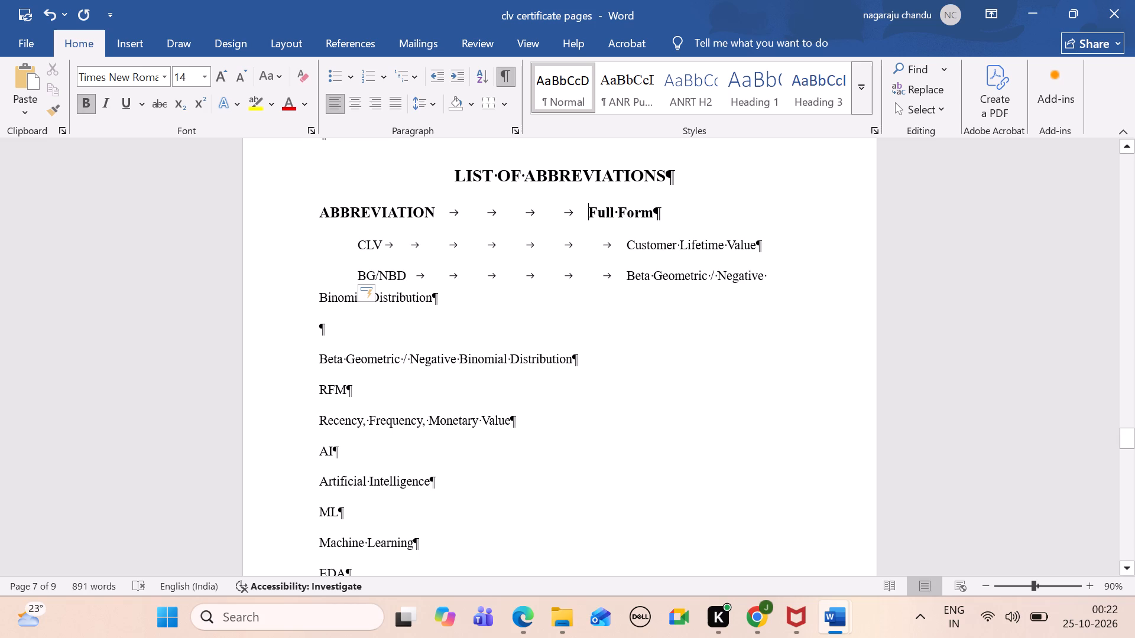
pyautogui.press('Tab')
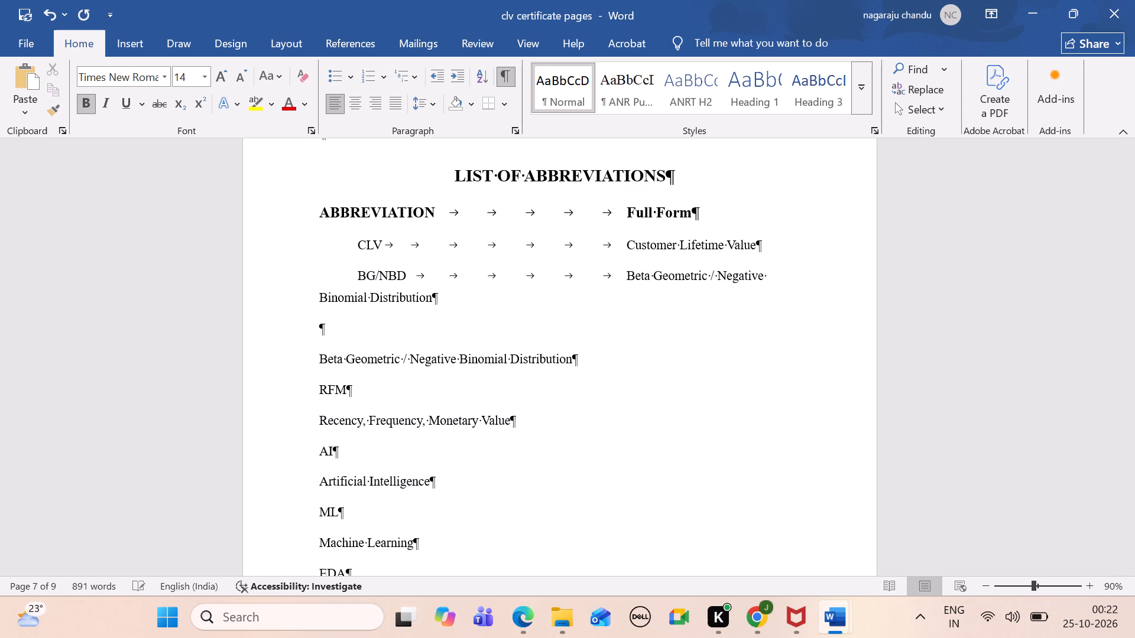
pyautogui.press('Tab')
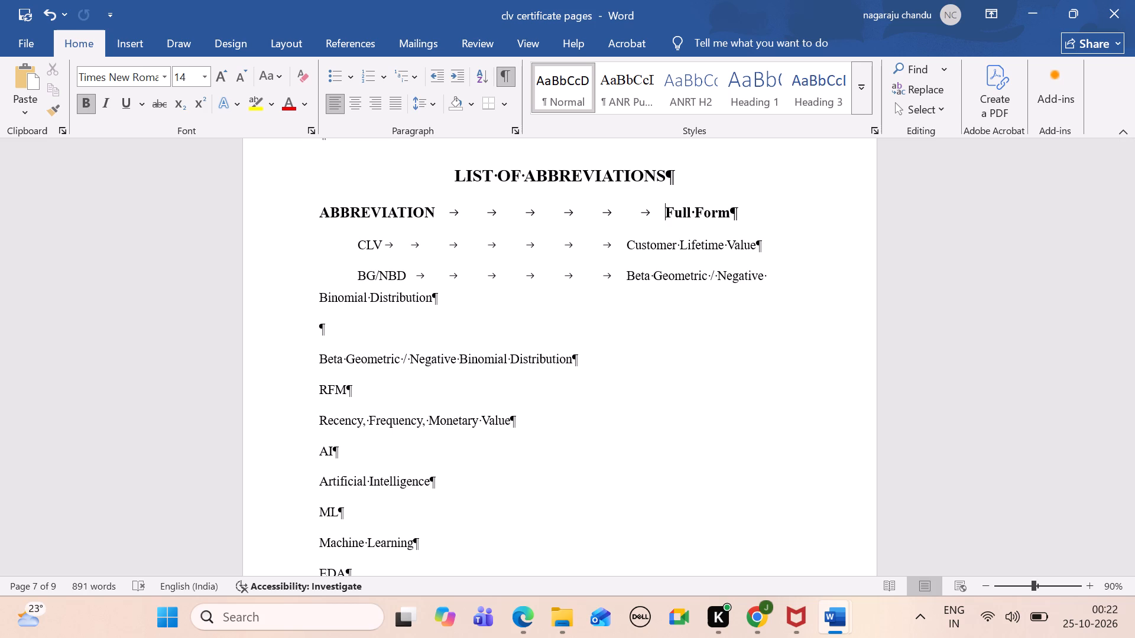
pyautogui.press('BackSpace')
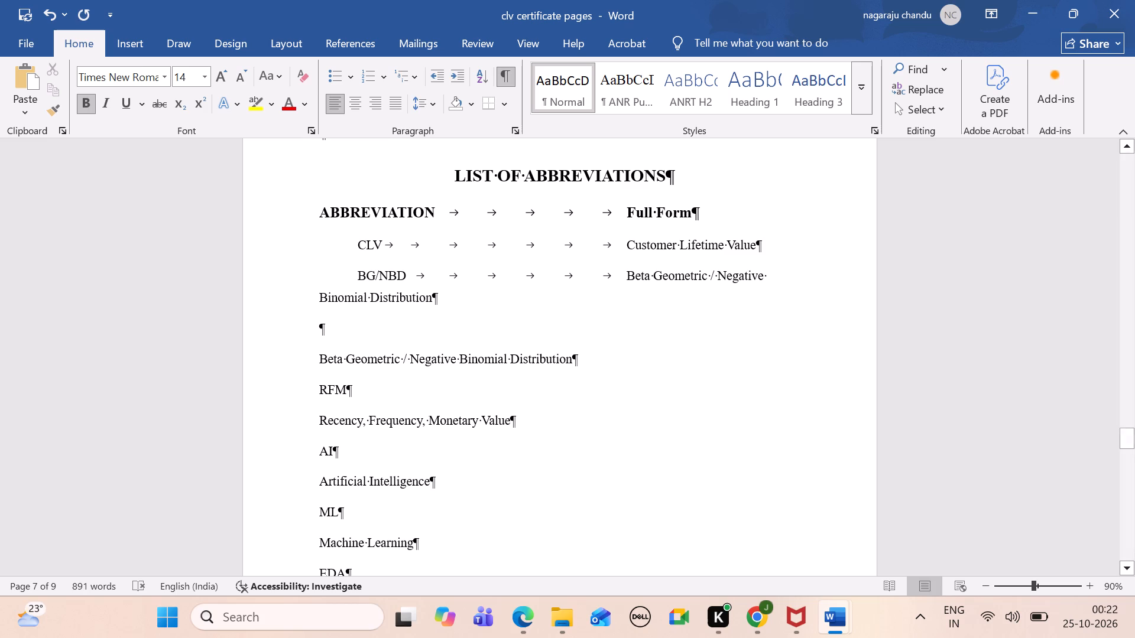
# Try to indent the wrapped Binomial Distribution line to the Full Form column, and step the indent back to one tab stop.
pyautogui.click(316, 298)
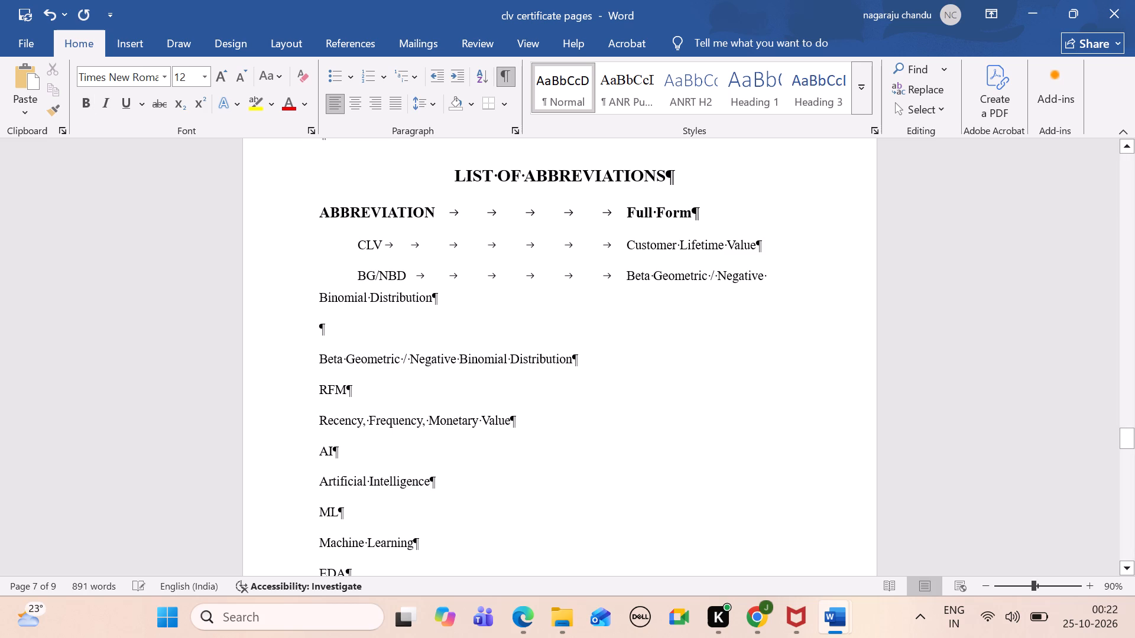
pyautogui.press('Tab')
pyautogui.press('Tab')
pyautogui.press('Tab')
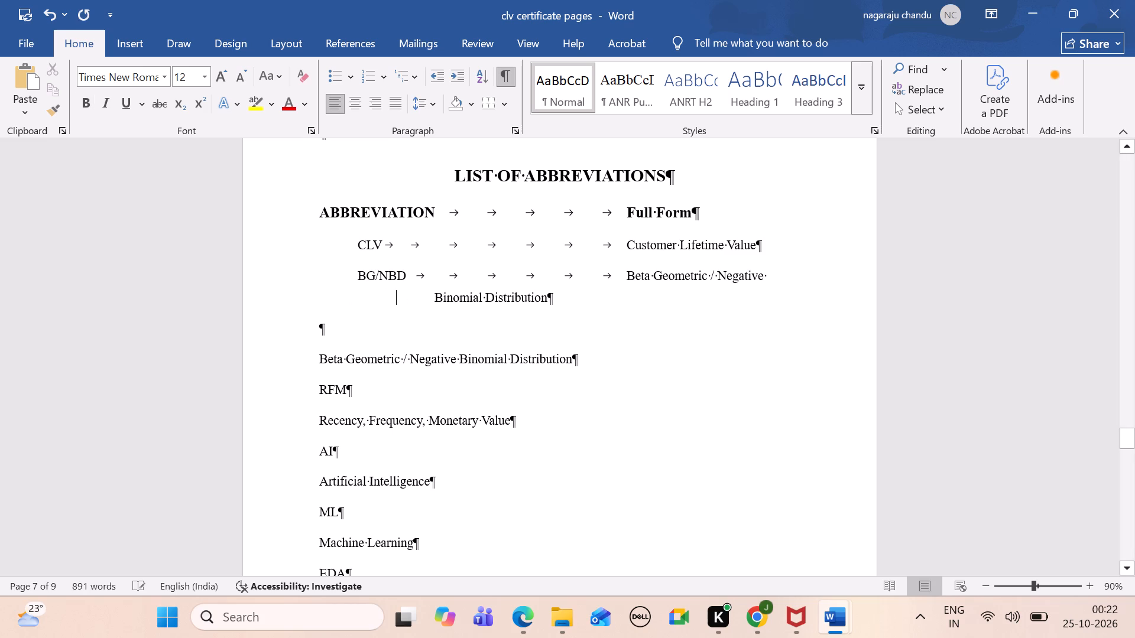
pyautogui.press('Tab')
pyautogui.press('Tab')
pyautogui.press('Tab')
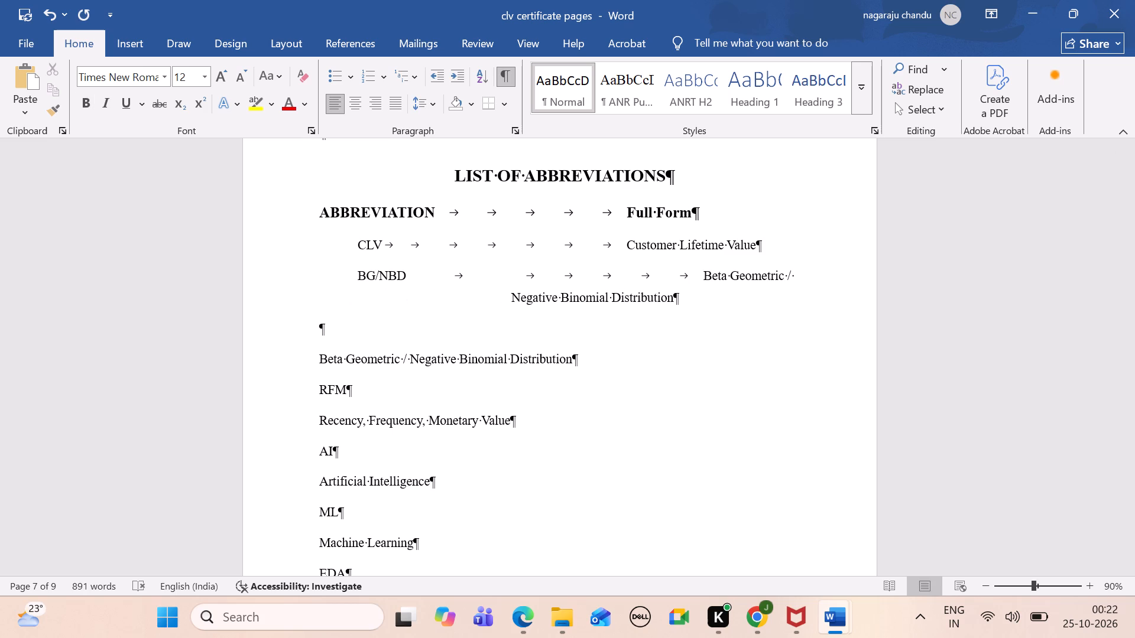
pyautogui.press('Tab')
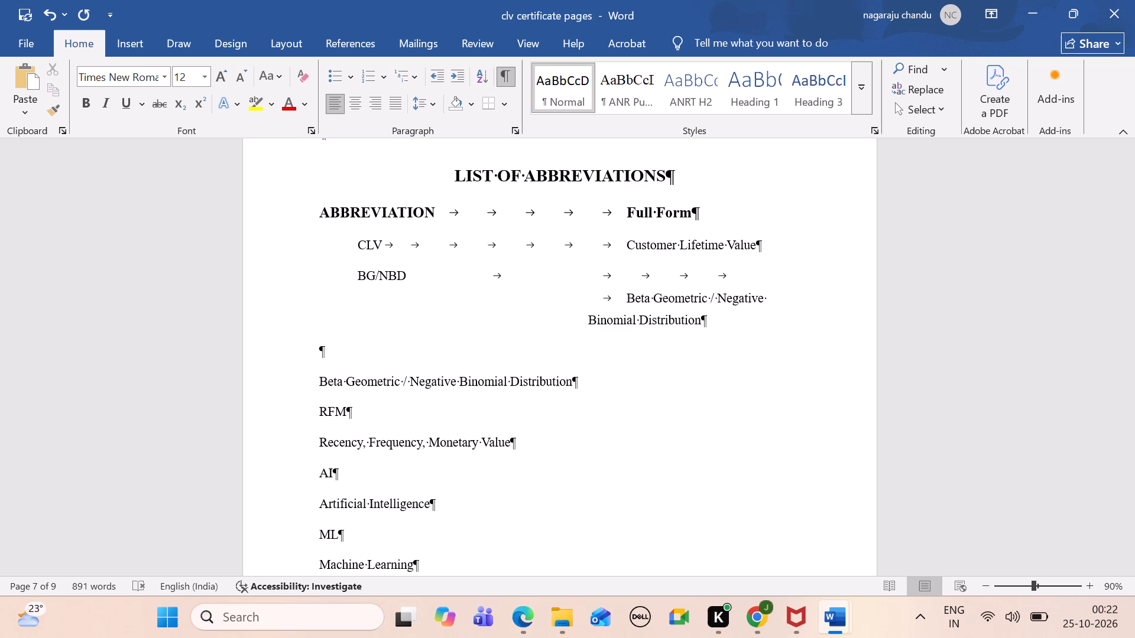
pyautogui.press('BackSpace')
pyautogui.press('BackSpace')
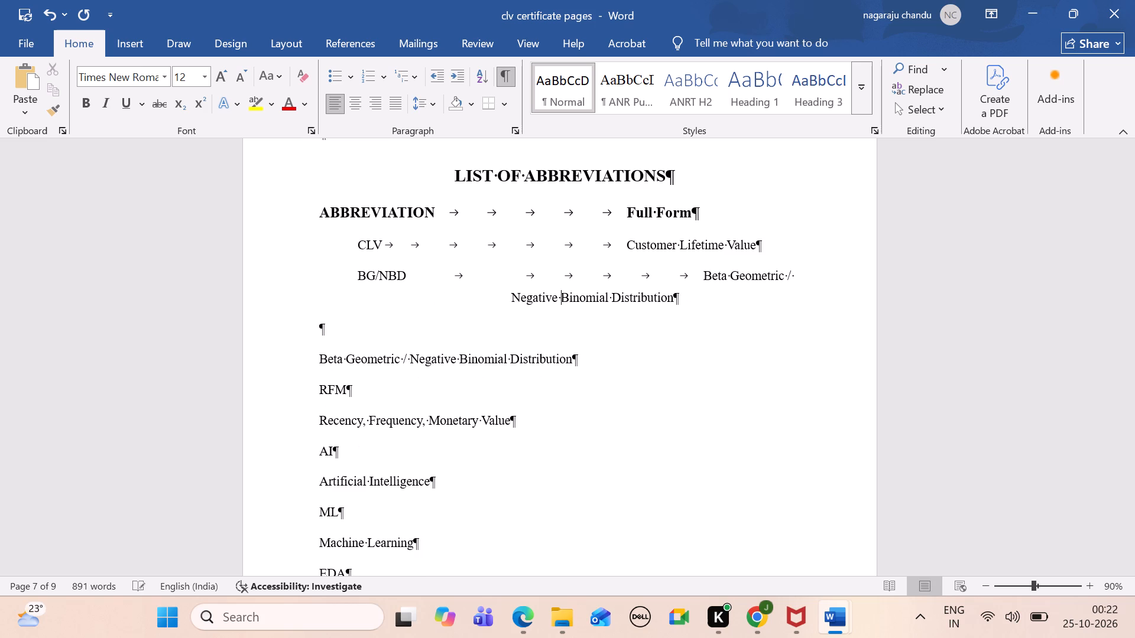
pyautogui.press('BackSpace')
pyautogui.press('BackSpace')
pyautogui.press('BackSpace')
pyautogui.press('BackSpace')
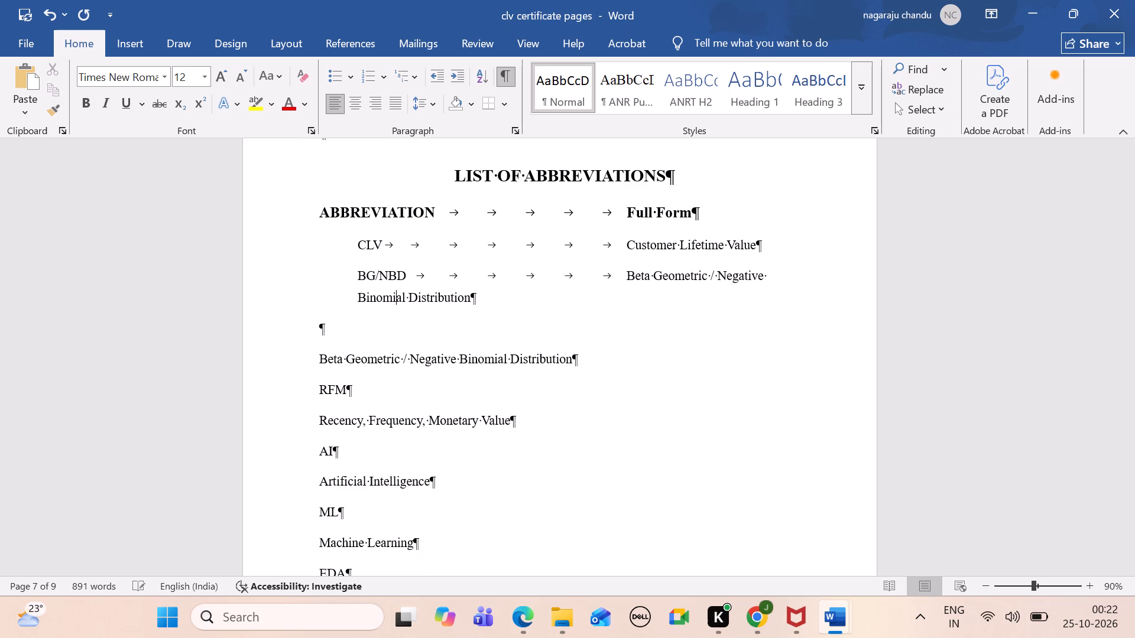
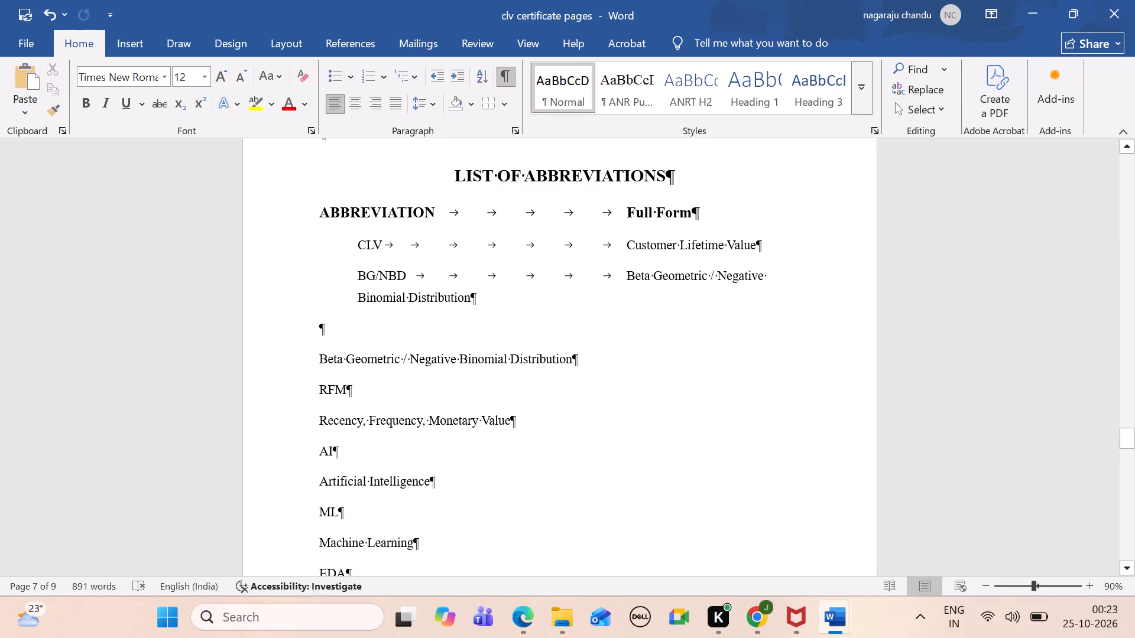
# Delete the BG/NBD row, its leftover Beta Geometric / Negative Binomial Distribution line and the empty line below CLV.
pyautogui.moveTo(480, 294); pyautogui.dragTo(354, 275)
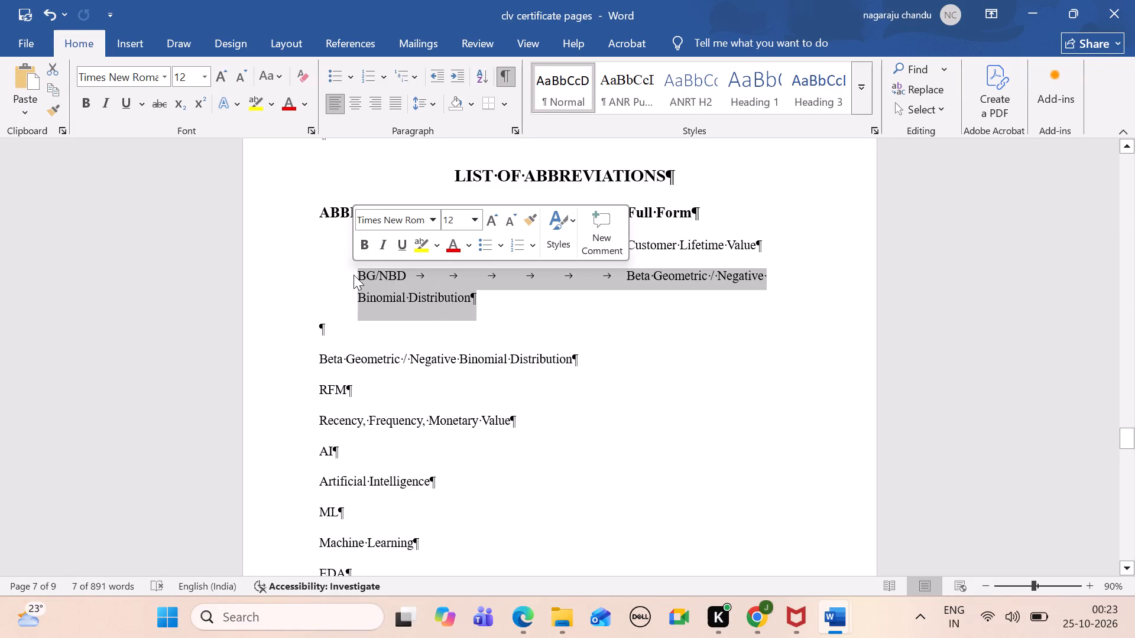
pyautogui.press('BackSpace')
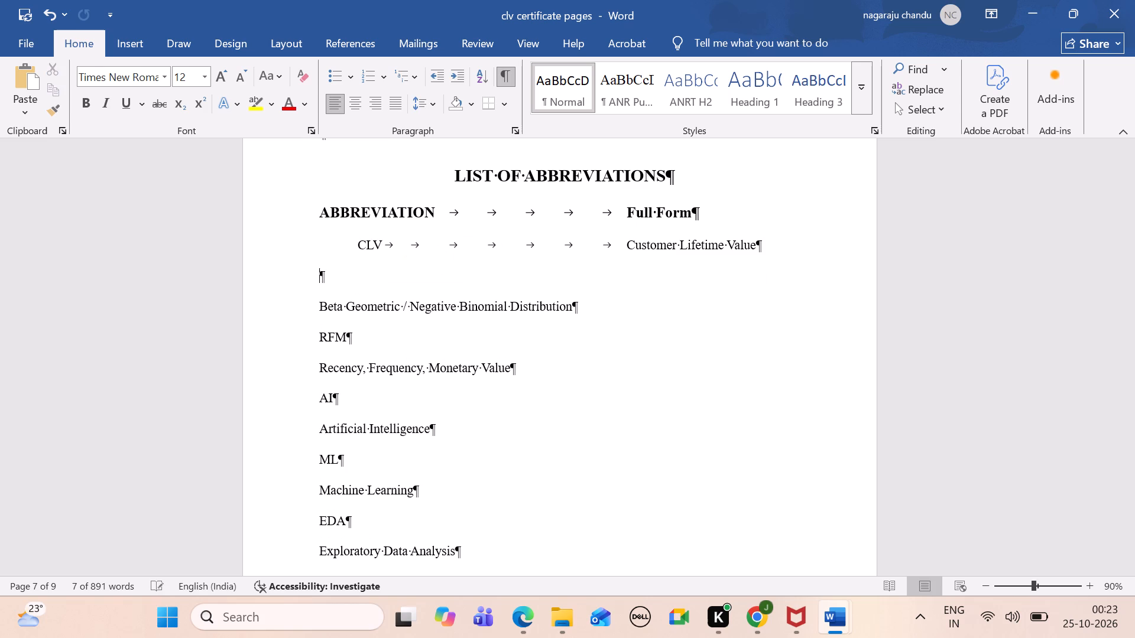
pyautogui.moveTo(581, 308); pyautogui.dragTo(306, 306)
pyautogui.press('BackSpace')
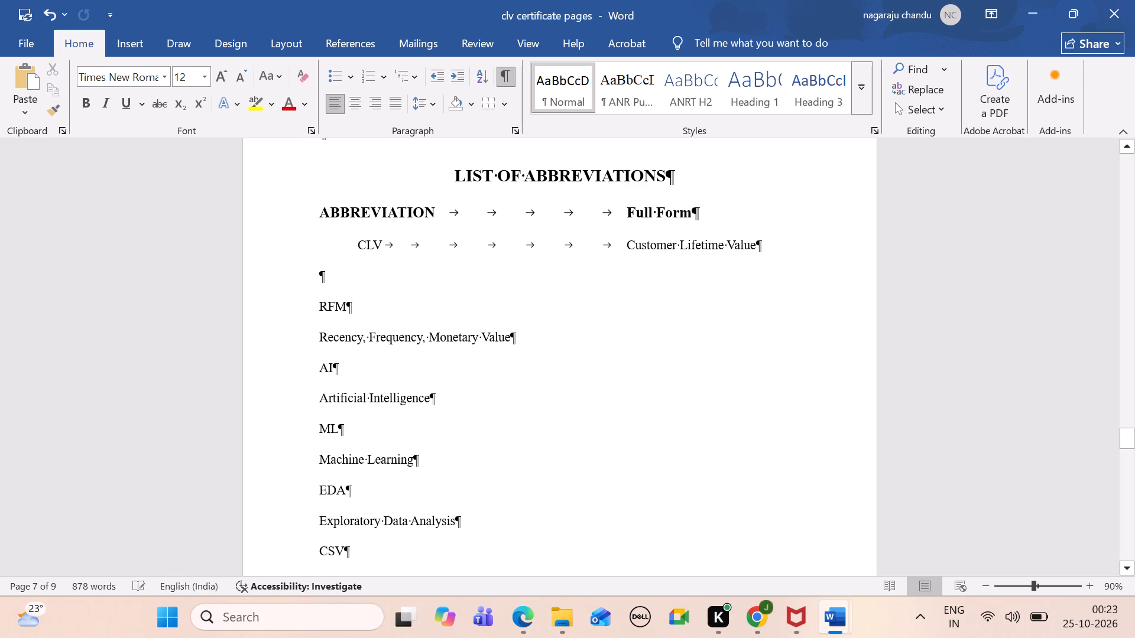
pyautogui.click(338, 266)
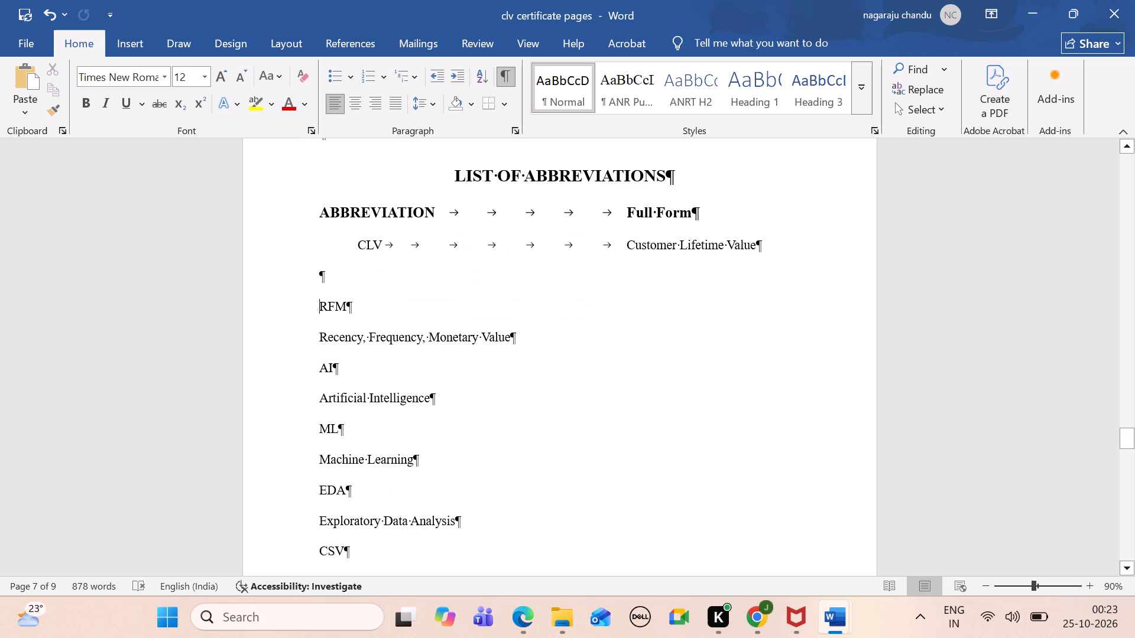
pyautogui.click(336, 276)
pyautogui.press('BackSpace')
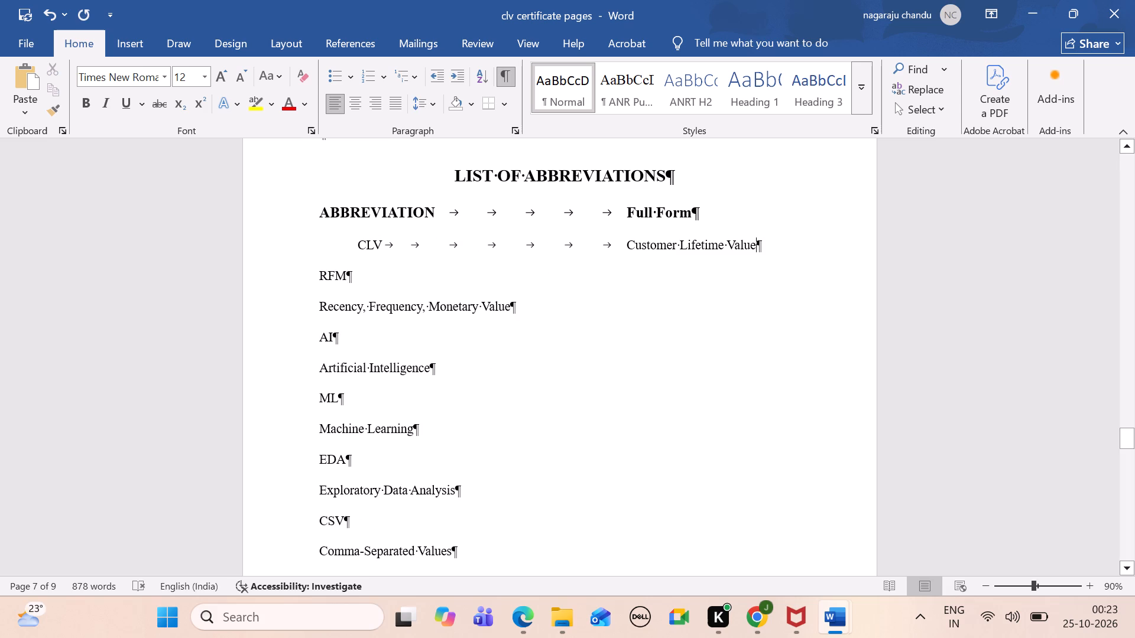
# Indent the RFM line by one tab stop so that it lines up with CLV.
pyautogui.click(316, 276)
pyautogui.press('Tab')
# Move the line Recency, Frequency, Monetary Value up beside RFM, seven tab stops after the abbreviation.
pyautogui.moveTo(317, 307); pyautogui.dragTo(395, 304)
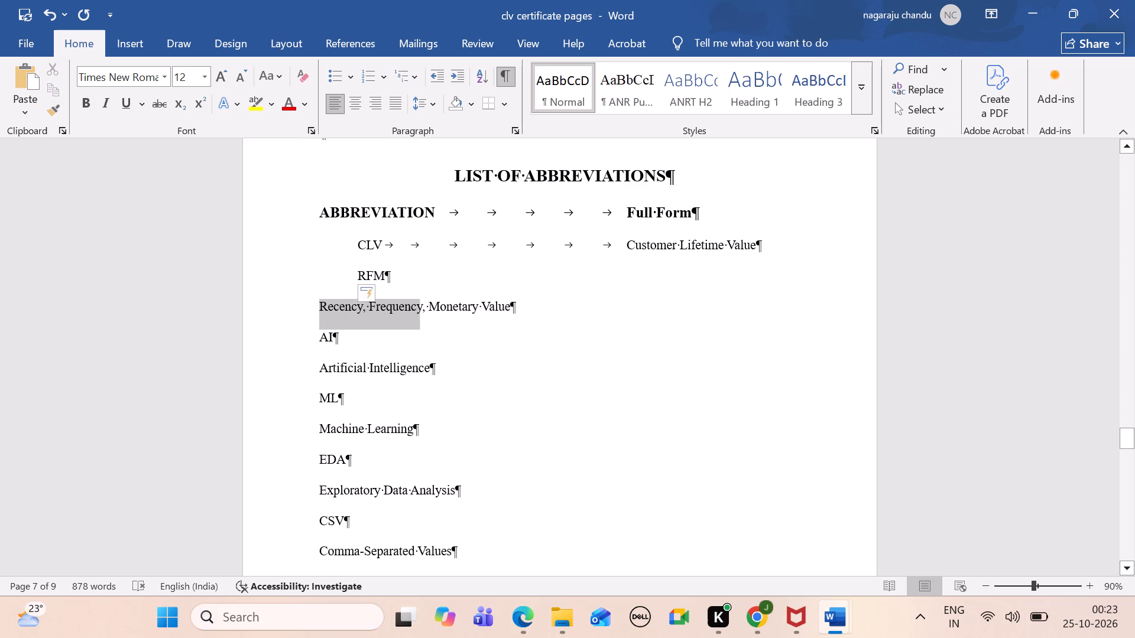
pyautogui.moveTo(395, 304); pyautogui.dragTo(500, 312)
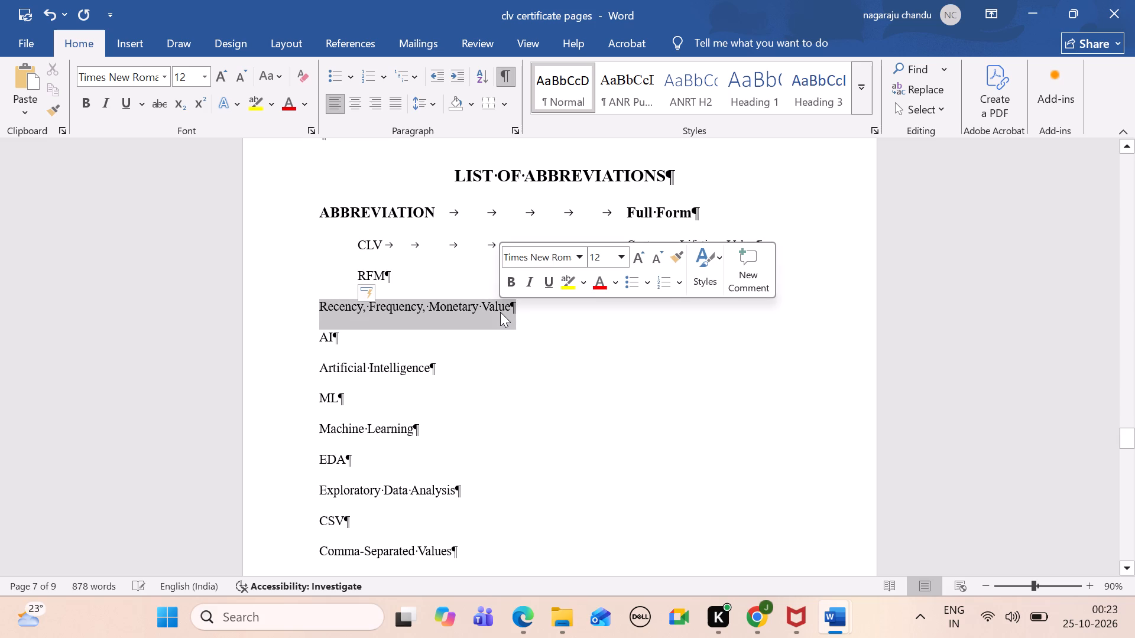
pyautogui.hotkey('ctrl', 'c')
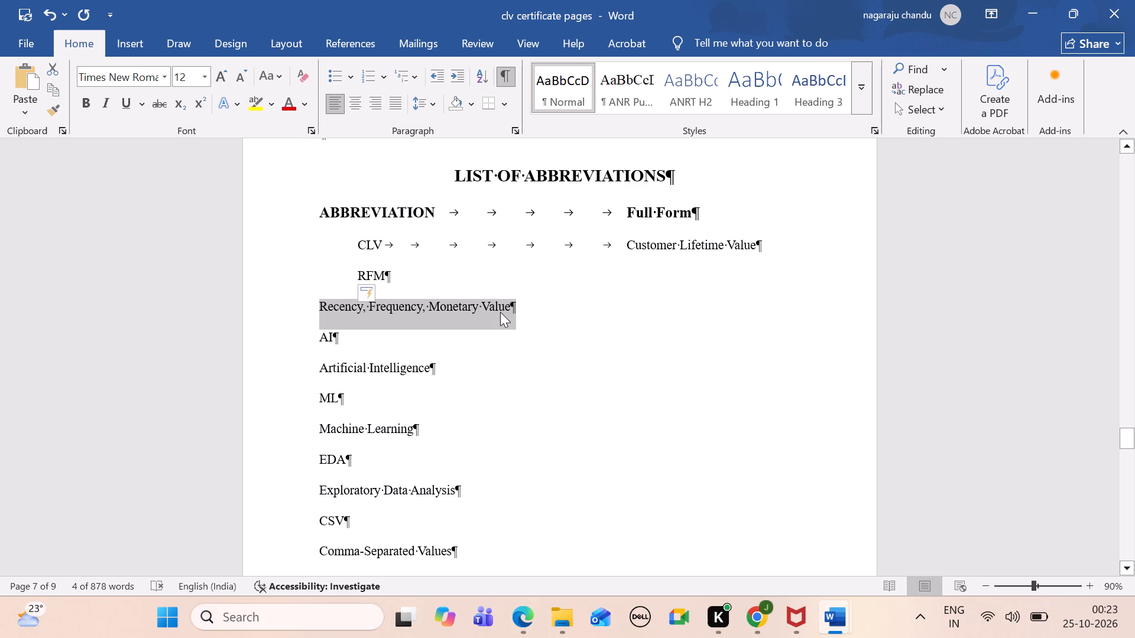
pyautogui.press('BackSpace')
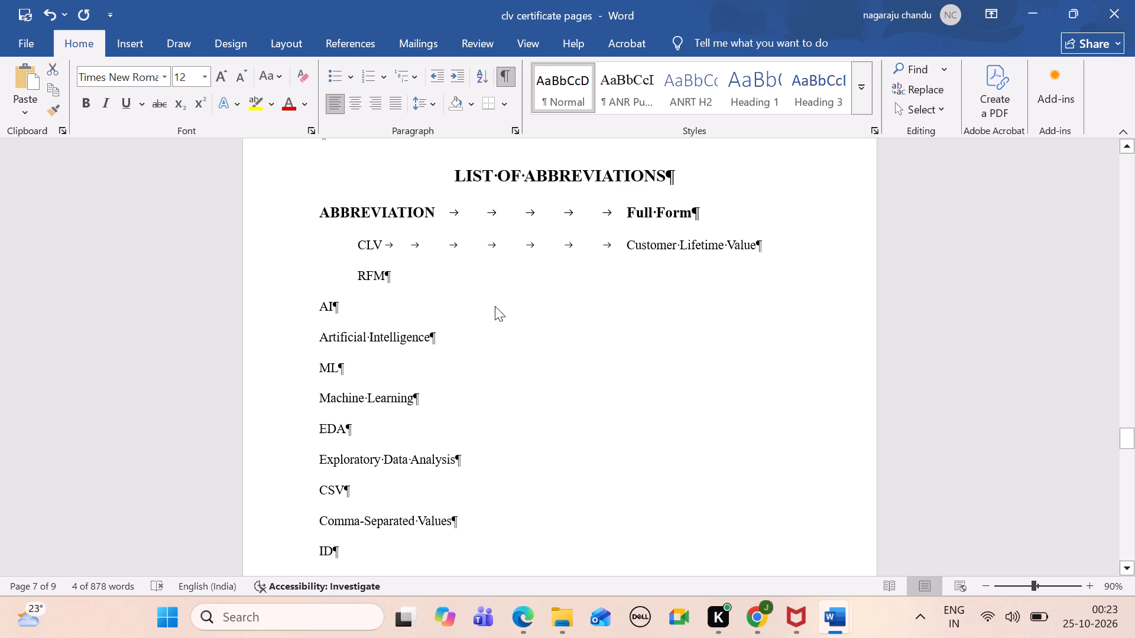
pyautogui.click(388, 269)
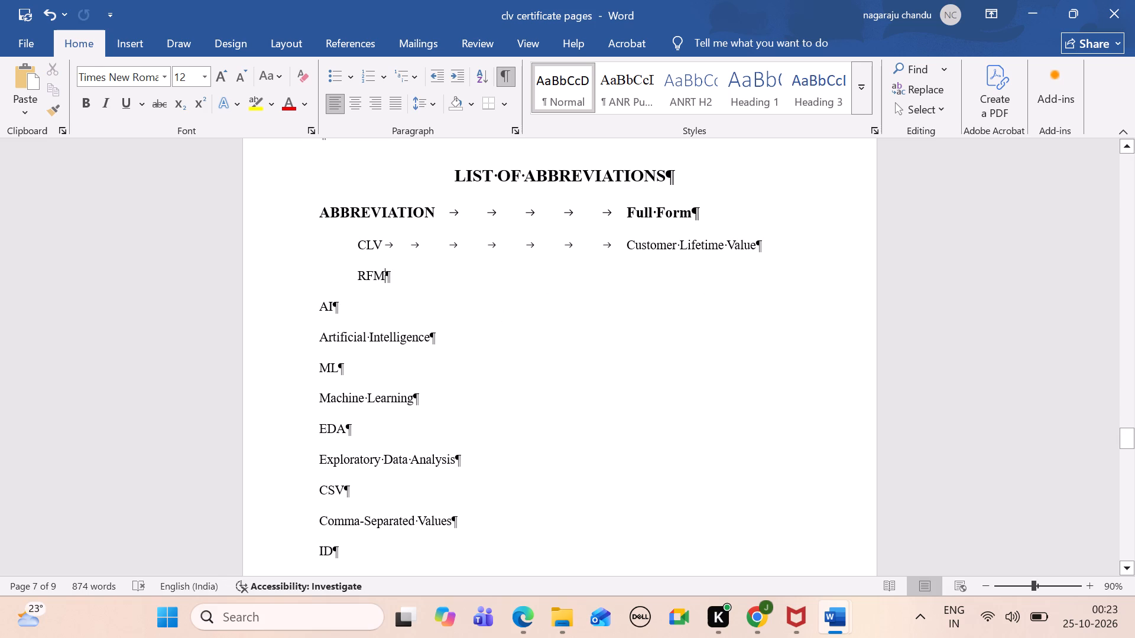
pyautogui.press('Tab')
pyautogui.press('Tab')
pyautogui.press('Tab')
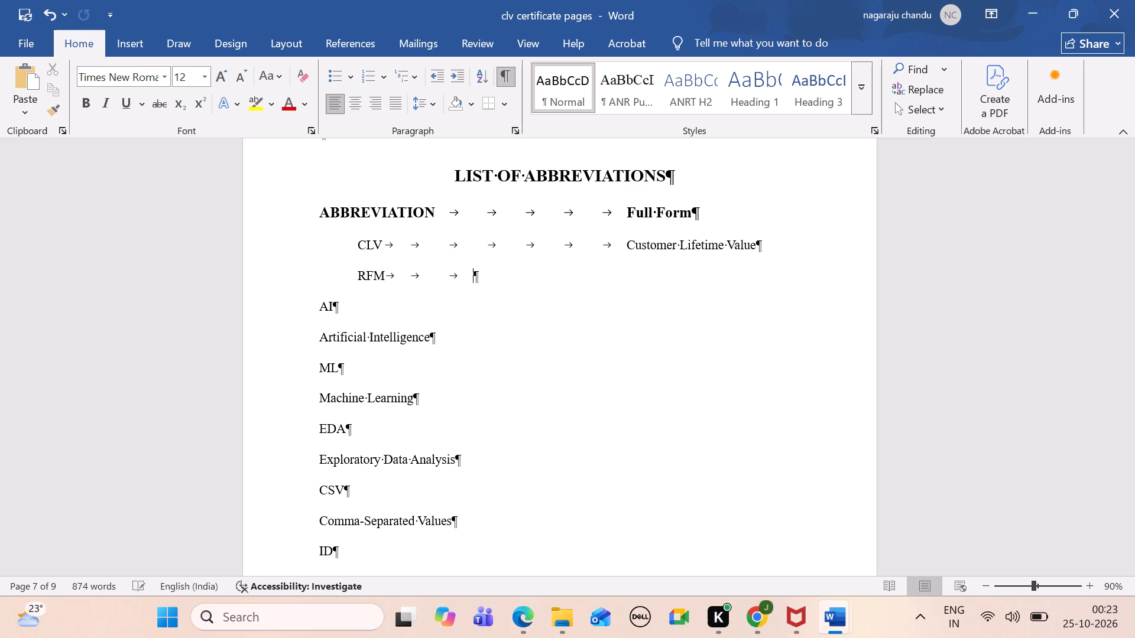
pyautogui.press('Tab')
pyautogui.press('Tab')
pyautogui.press('Tab')
pyautogui.press('Tab')
pyautogui.hotkey('ctrl', 'v')
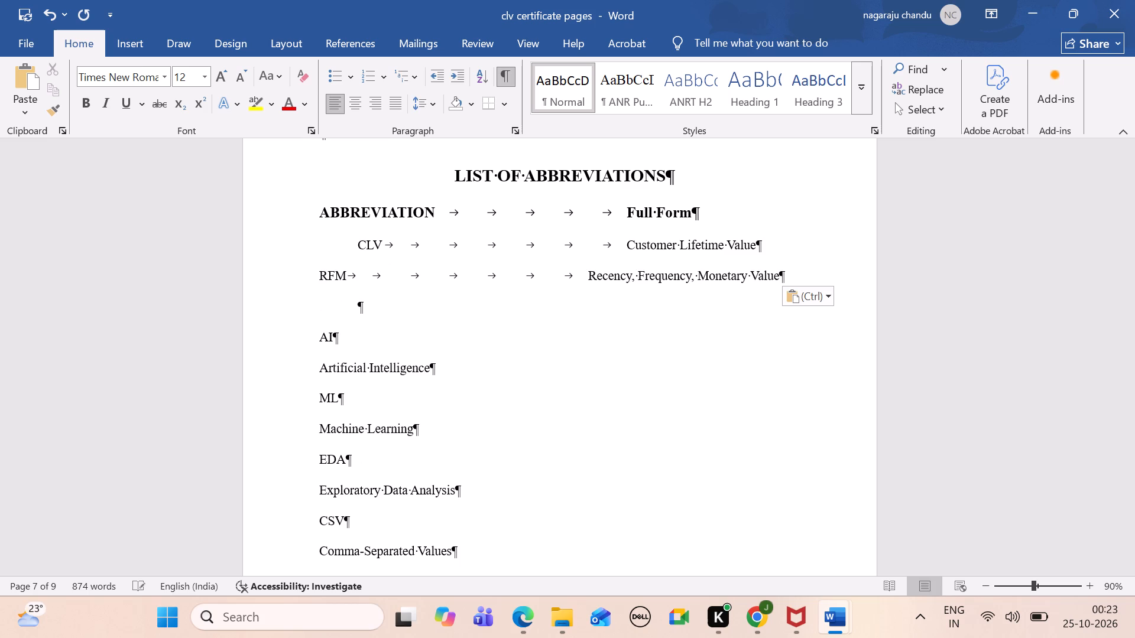
# Indent the combined RFM row by one tab stop so that it lines up with CLV.
pyautogui.click(315, 274)
pyautogui.press('Tab')
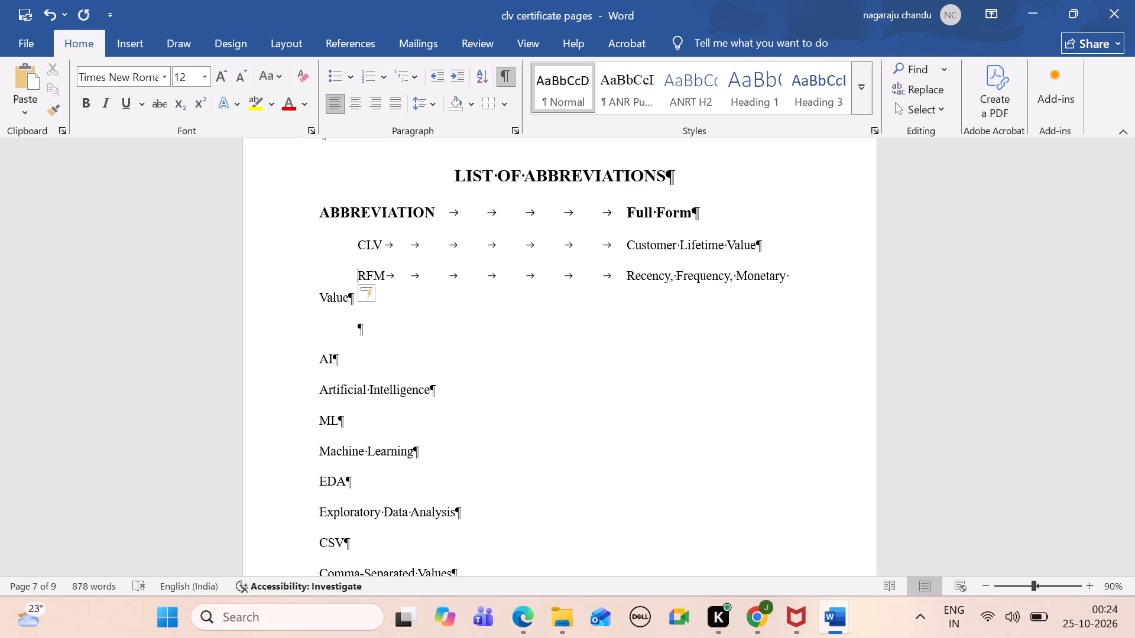
# Move the Full Form heading and the CLV and RFM full forms one tab stop closer to the abbreviations.
pyautogui.click(627, 208)
pyautogui.press('BackSpace')
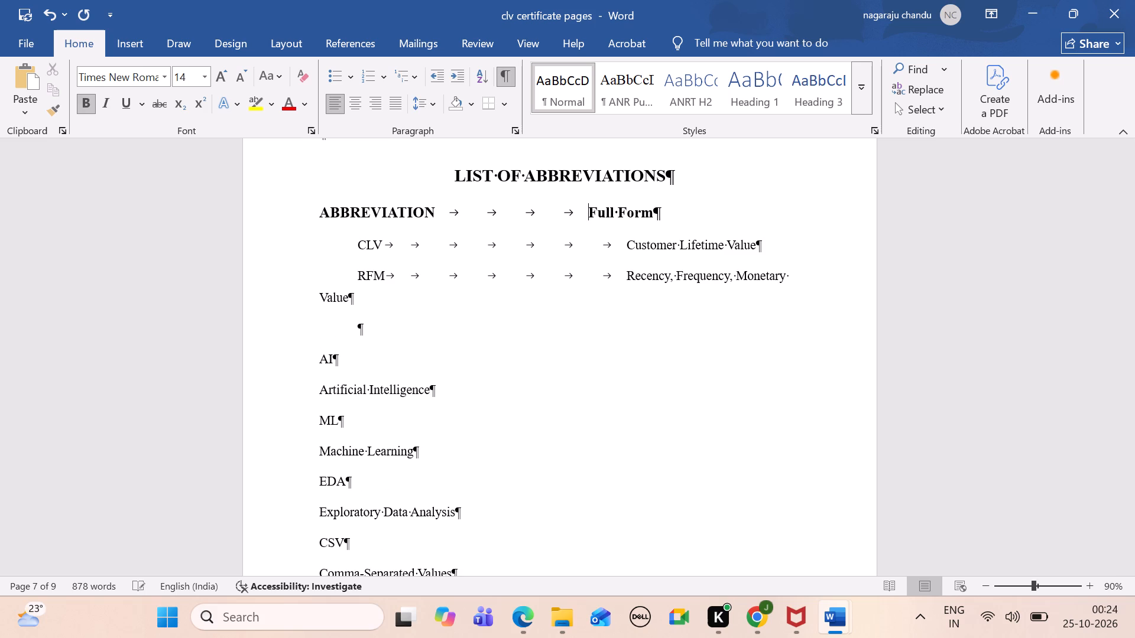
pyautogui.press('Down')
pyautogui.press('Right')
pyautogui.press('Right')
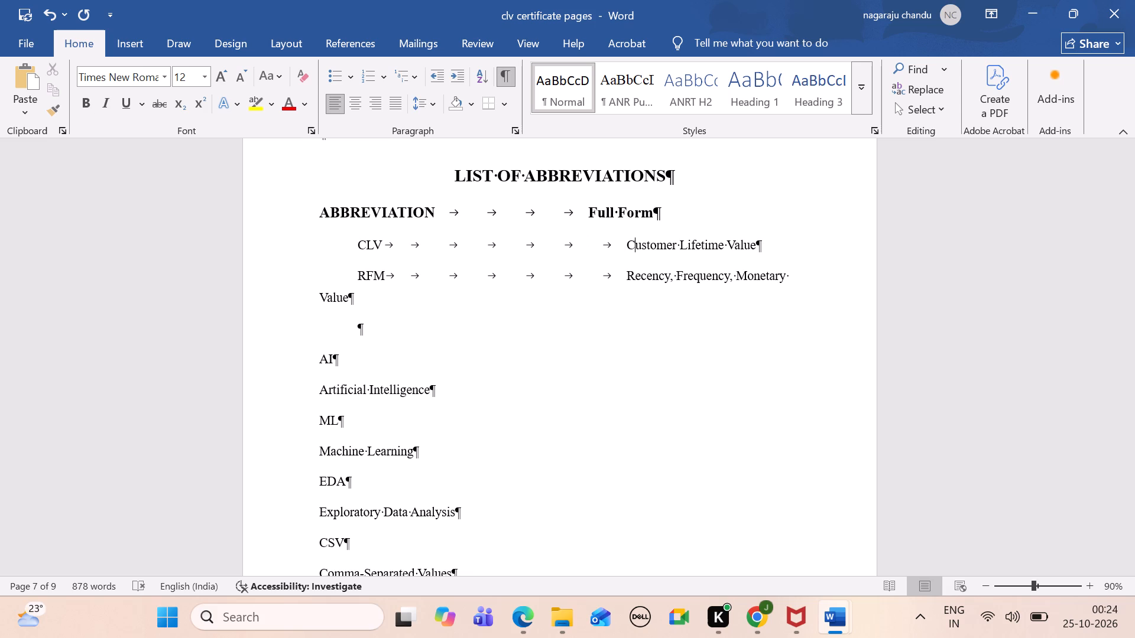
pyautogui.press('Left')
pyautogui.press('BackSpace')
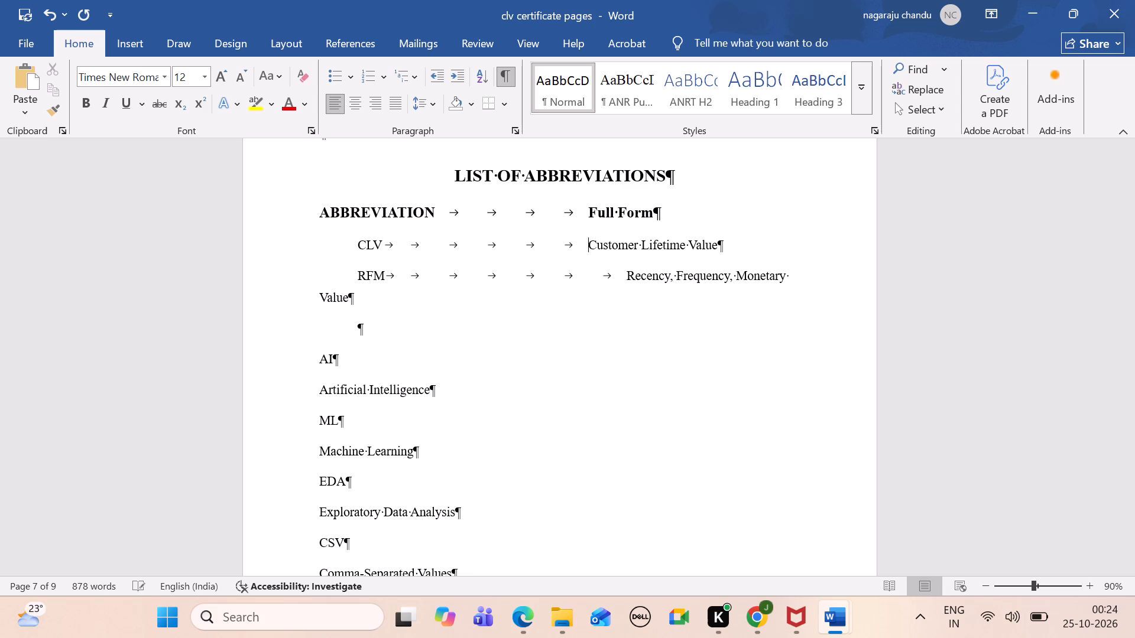
pyautogui.press('Down')
pyautogui.press('Right')
pyautogui.press('Right')
pyautogui.press('Left')
pyautogui.press('BackSpace')
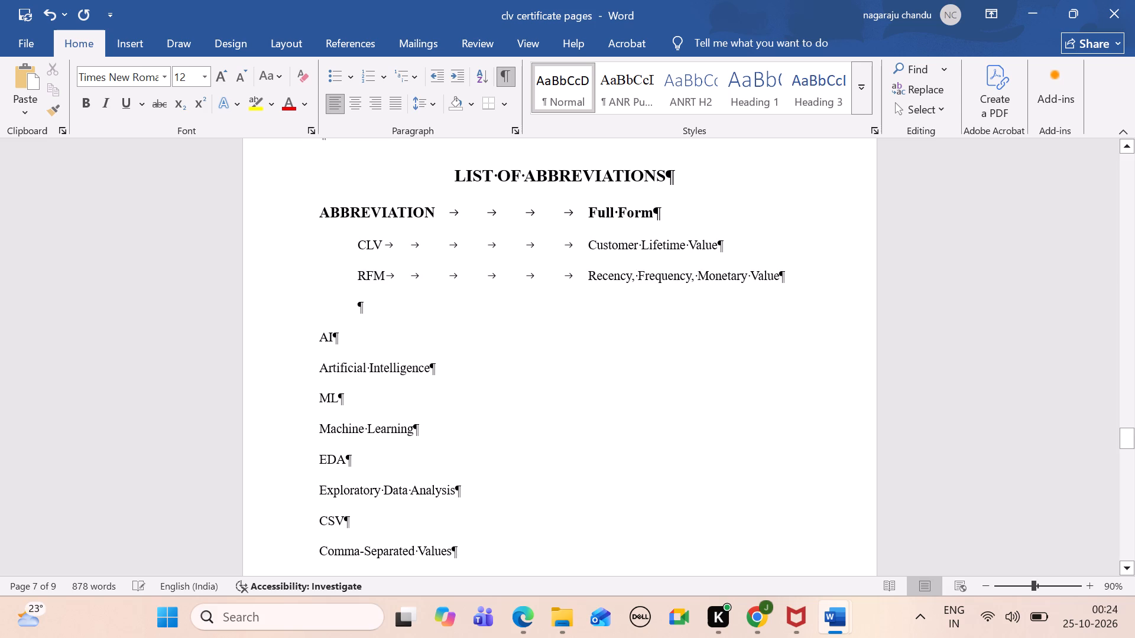
# Remove the empty line above AI and indent AI by one tab stop.
pyautogui.click(320, 335)
pyautogui.press('BackSpace')
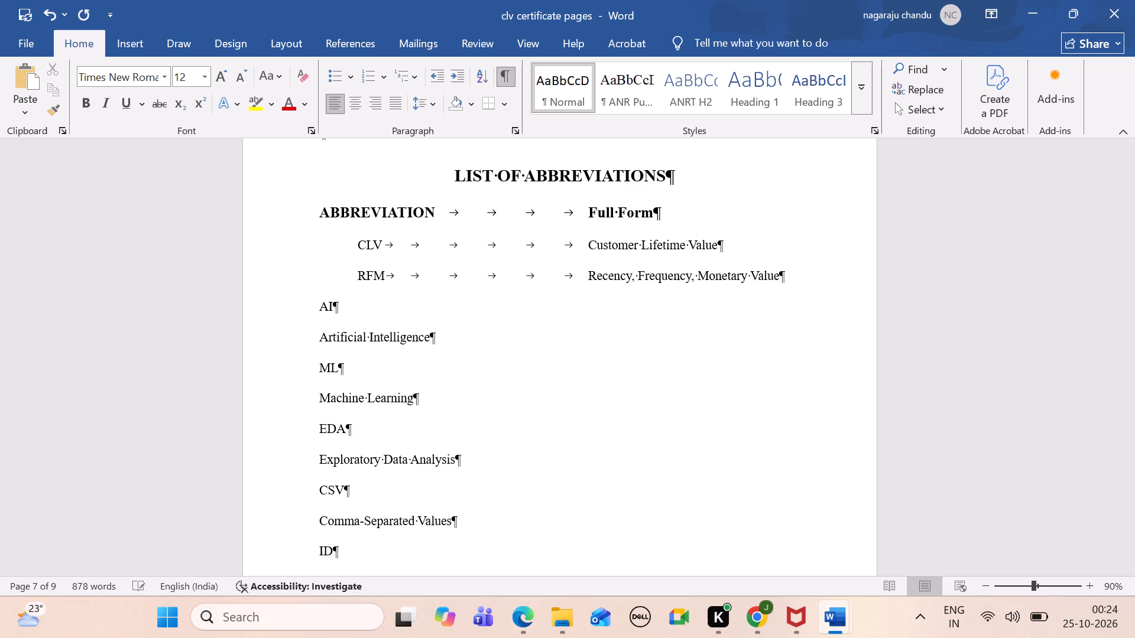
pyautogui.press('Tab')
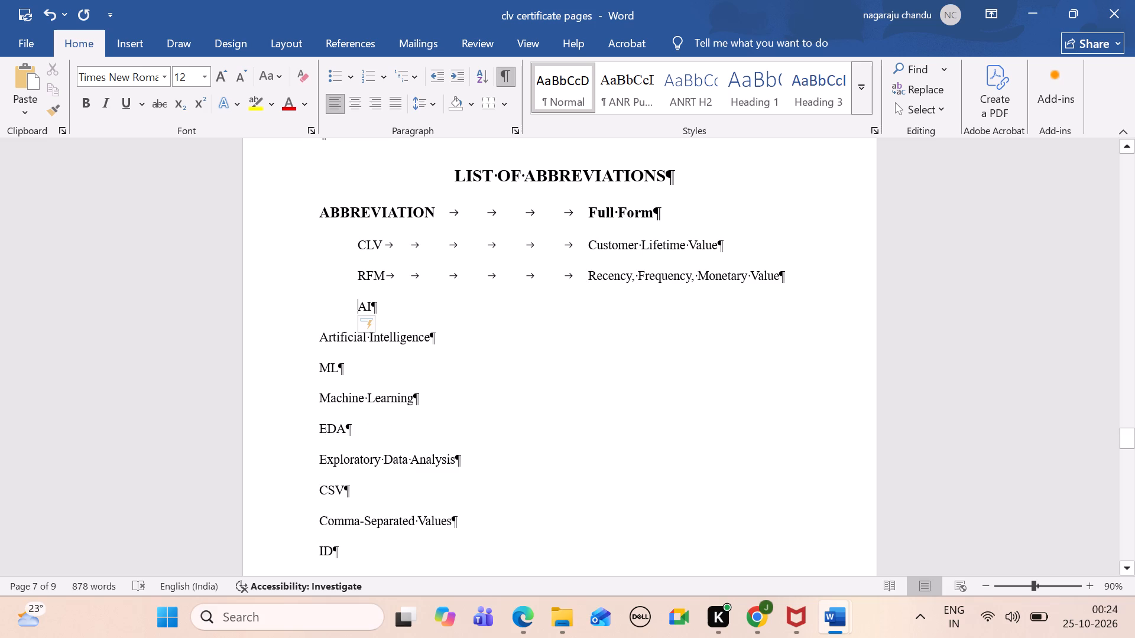
# Move the line Artificial Intelligence up beside AI, six tab stops after the abbreviation.
pyautogui.moveTo(320, 334); pyautogui.dragTo(433, 336)
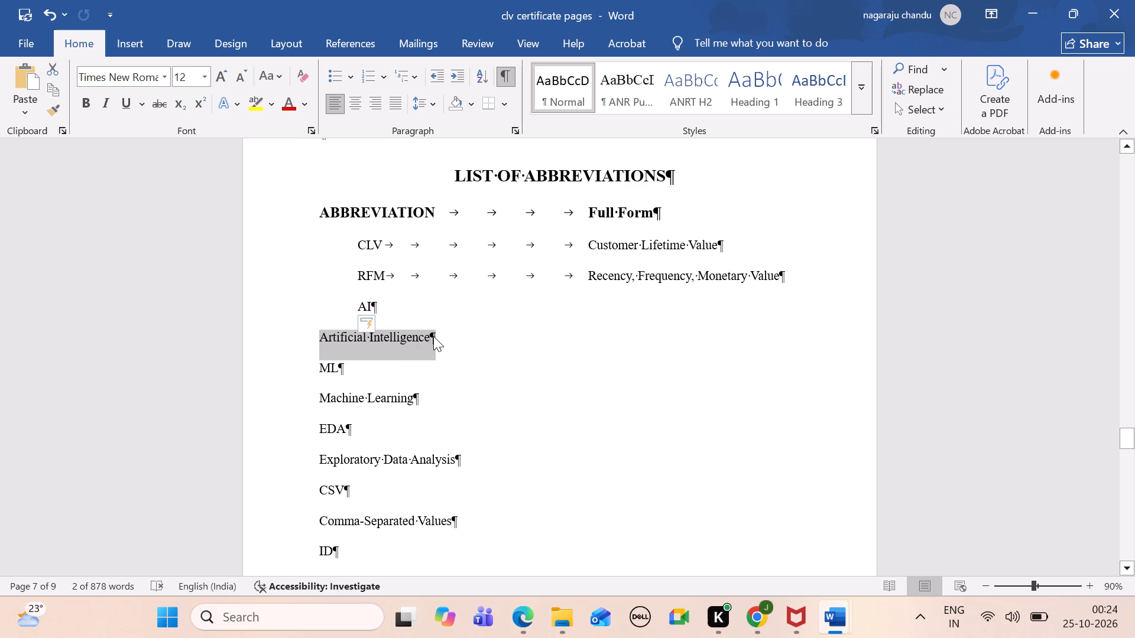
pyautogui.hotkey('ctrl', 'c')
pyautogui.press('BackSpace')
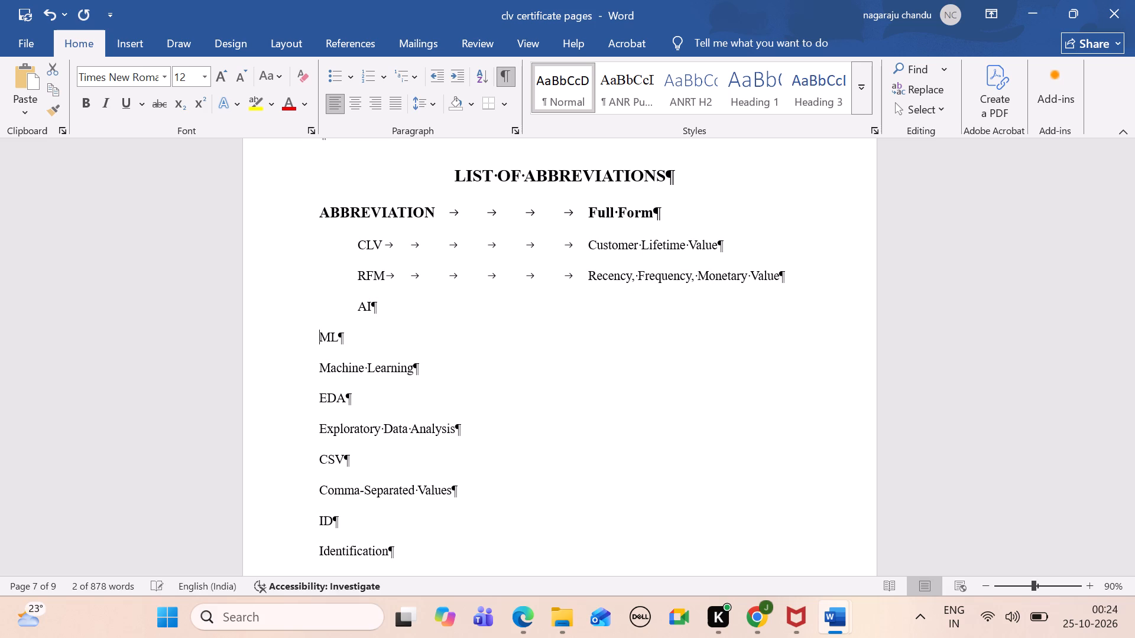
pyautogui.click(378, 302)
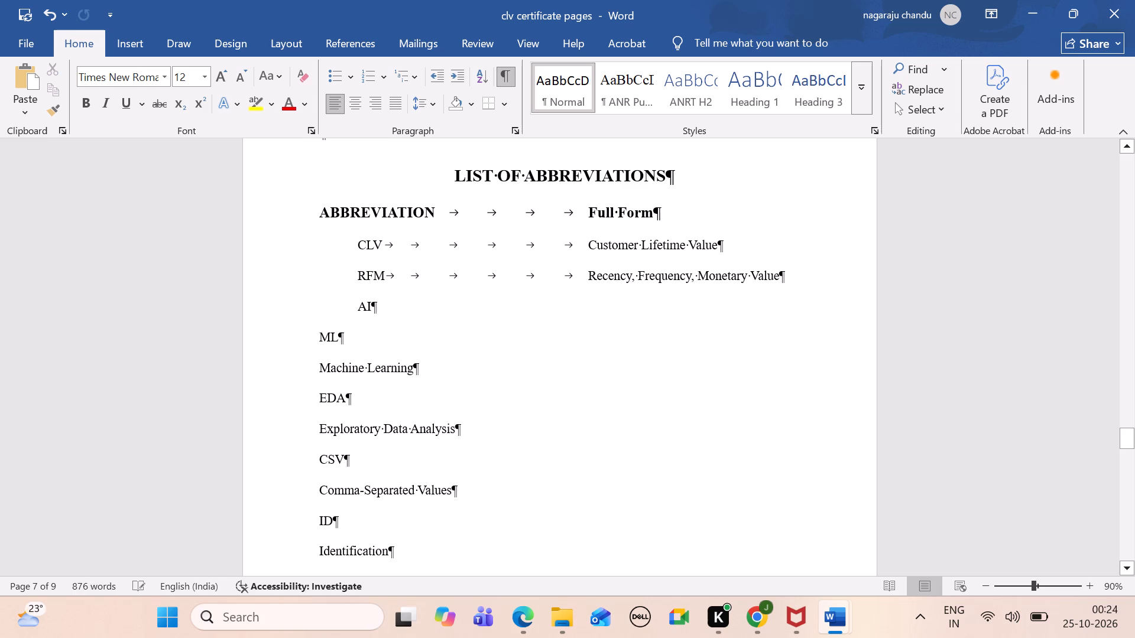
pyautogui.press('Tab')
pyautogui.press('Tab')
pyautogui.press('Tab')
pyautogui.press('Tab')
pyautogui.press('Tab')
pyautogui.press('Tab')
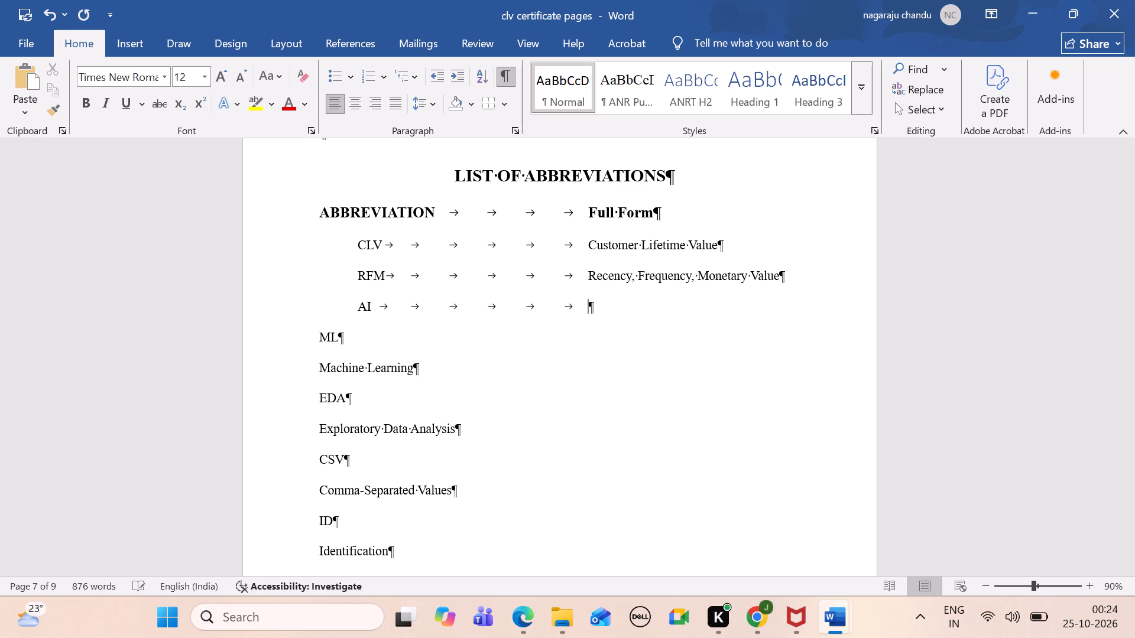
pyautogui.hotkey('ctrl', 'v')
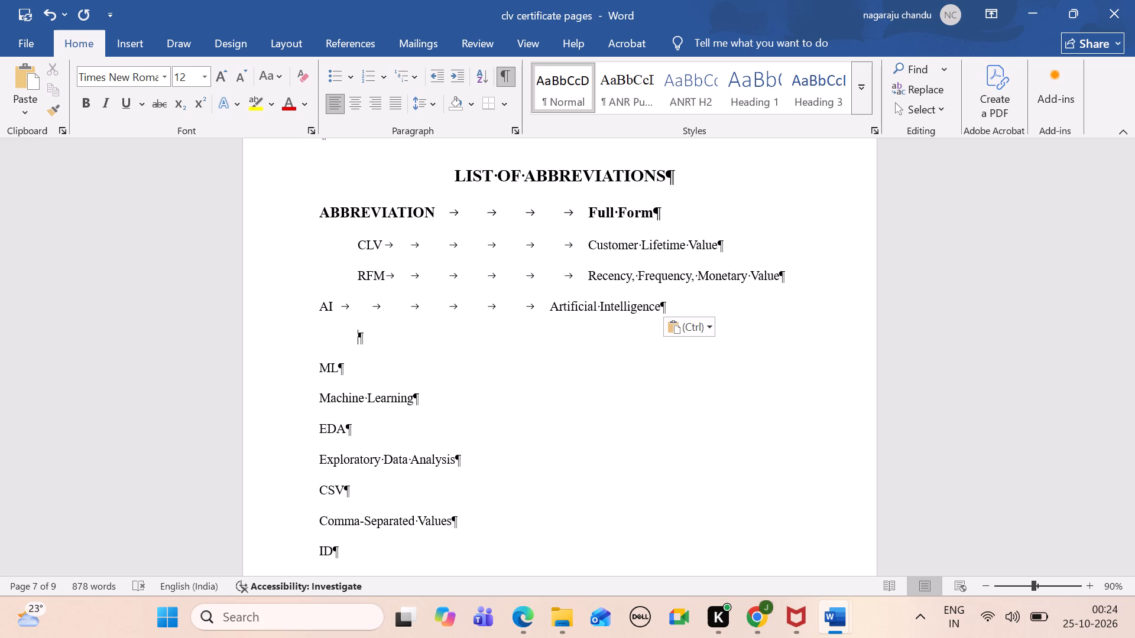
# Indent the combined AI row by one tab stop so that it lines up with CLV and RFM.
pyautogui.press('Left')
pyautogui.press('Up')
pyautogui.press('Down')
pyautogui.press('Left')
pyautogui.press('Left')
pyautogui.press('Left')
pyautogui.press('Left')
pyautogui.press('Left')
pyautogui.press('Left')
pyautogui.press('Left')
pyautogui.press('Left')
pyautogui.press('Left')
pyautogui.press('Left')
pyautogui.press('Left')
pyautogui.press('Left')
pyautogui.press('Left')
pyautogui.press('Left')
pyautogui.press('Left')
pyautogui.press('Left')
pyautogui.press('Left')
pyautogui.press('Left')
pyautogui.press('Left')
pyautogui.press('Left')
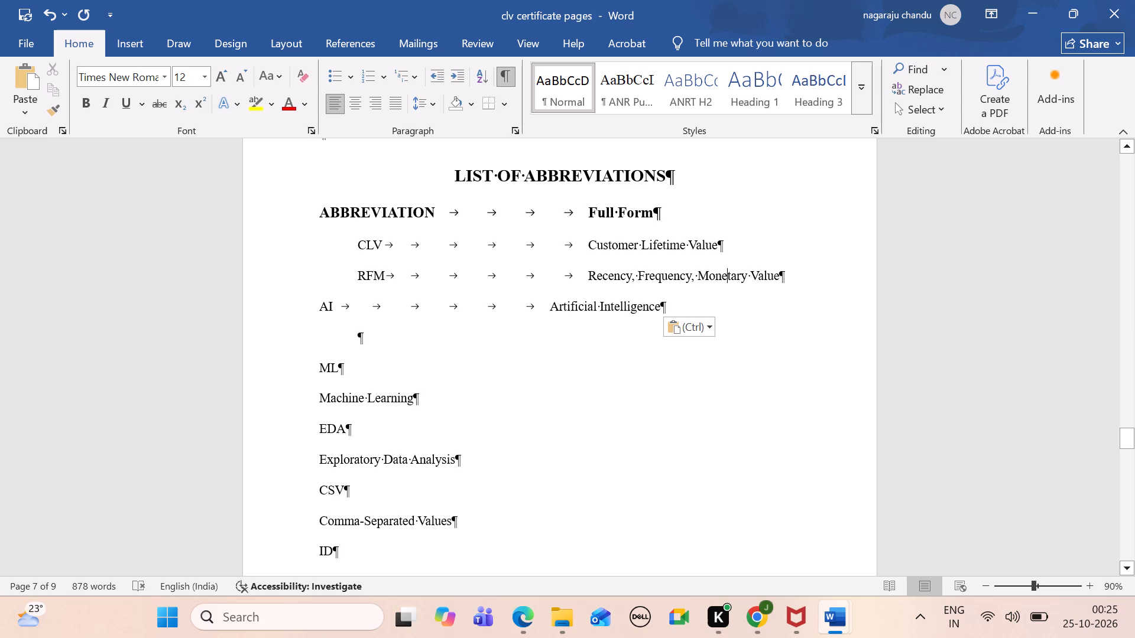
pyautogui.click(316, 304)
pyautogui.press('Tab')
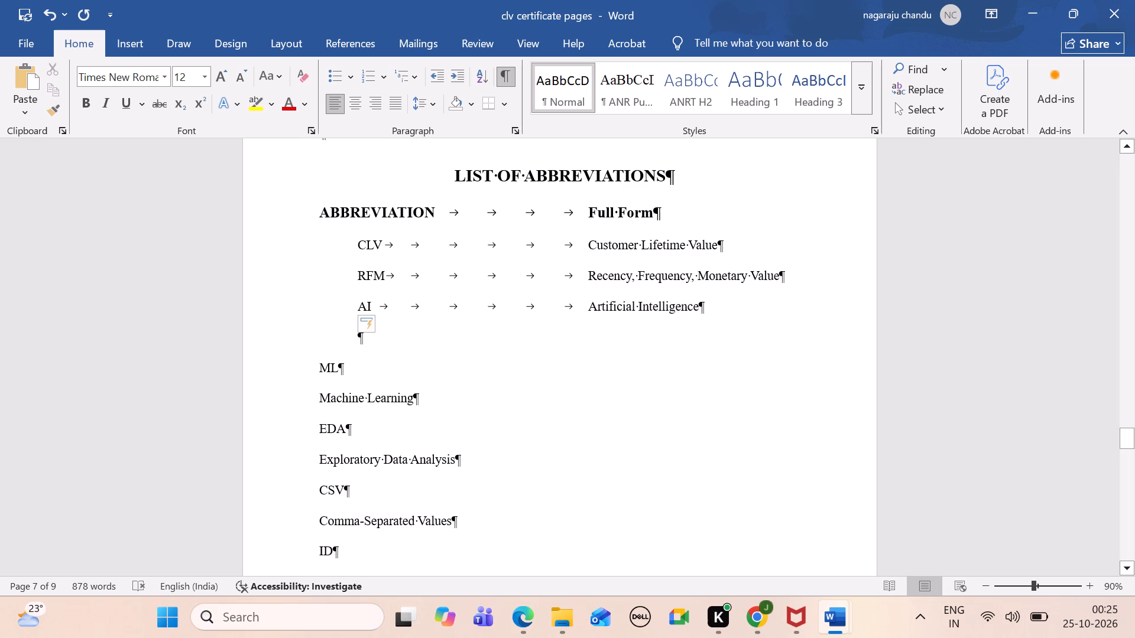
# Remove the empty line between the AI row and ML.
pyautogui.moveTo(345, 370); pyautogui.dragTo(349, 370)
pyautogui.moveTo(349, 370); pyautogui.dragTo(372, 369)
pyautogui.click(372, 369)
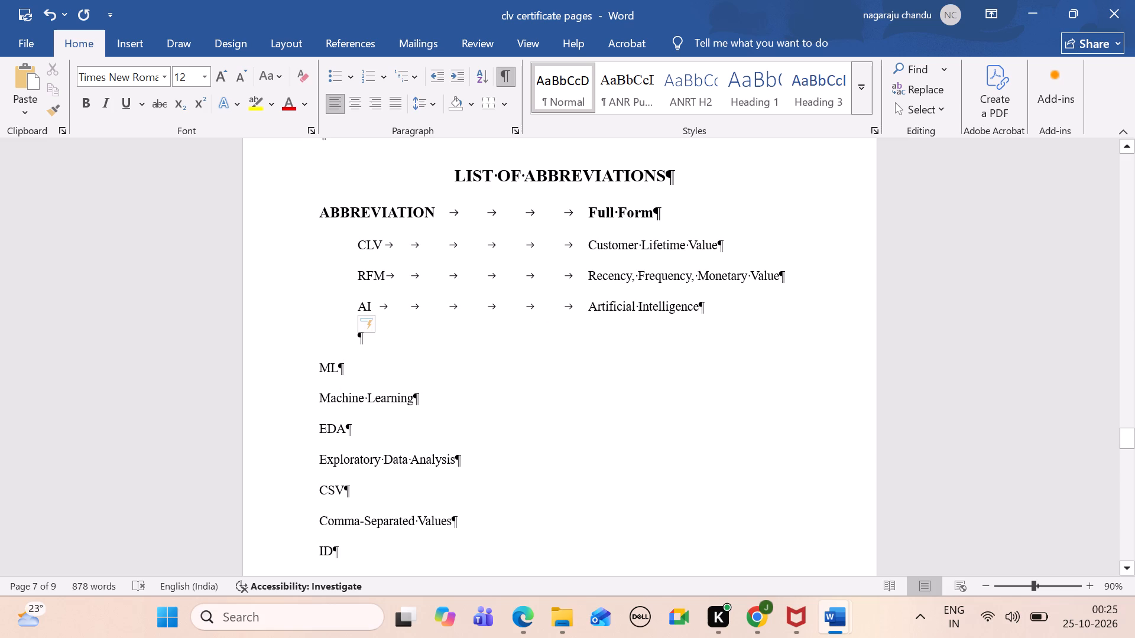
pyautogui.click(316, 369)
pyautogui.press('BackSpace')
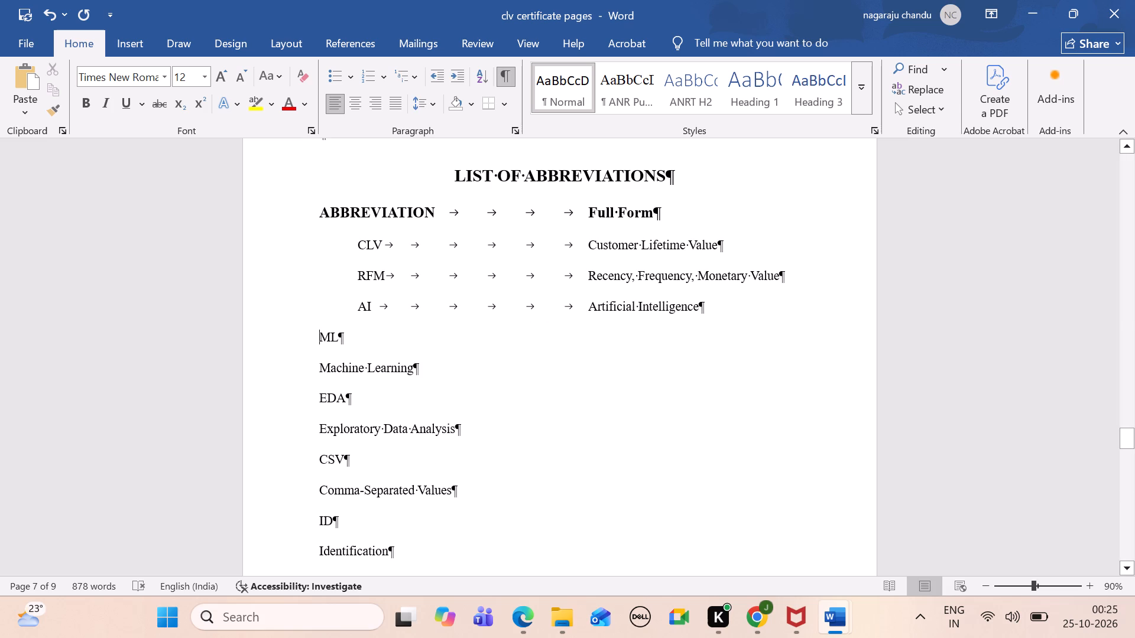
# Join the line Machine Learning onto the ML line, placing it six tab stops after the abbreviation.
pyautogui.click(313, 369)
pyautogui.press('BackSpace')
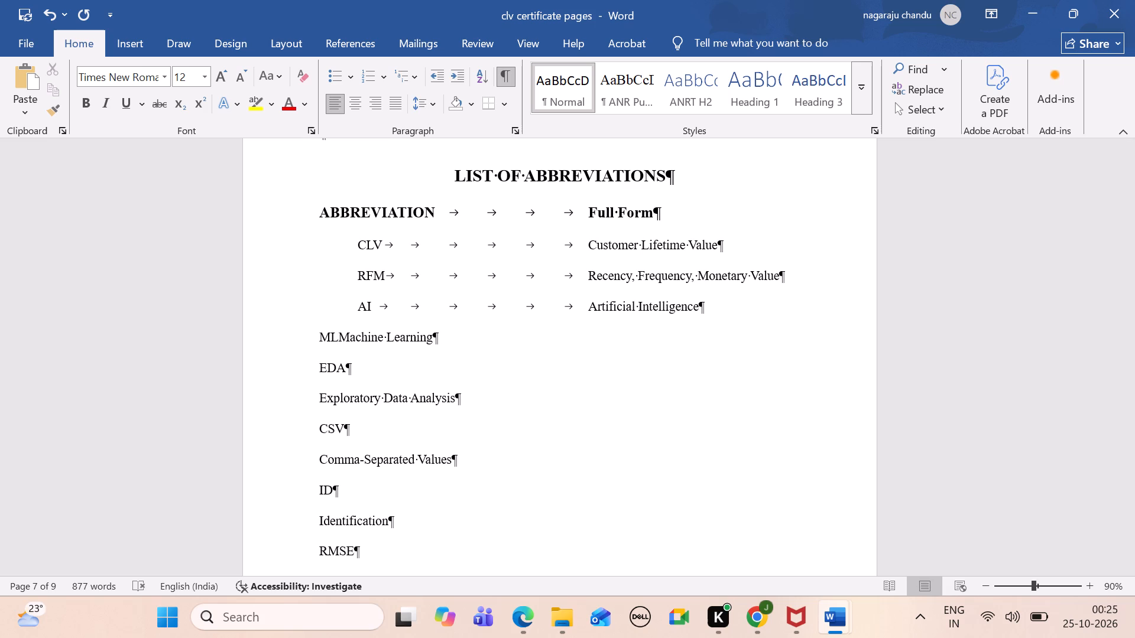
pyautogui.press('Tab')
pyautogui.press('Tab')
pyautogui.press('Tab')
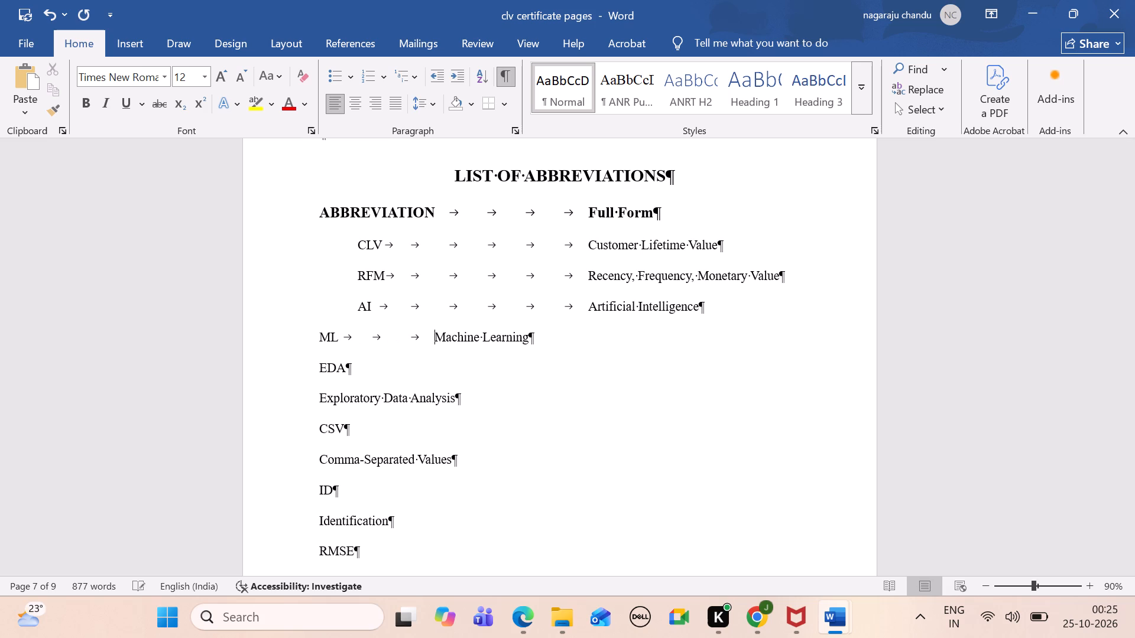
pyautogui.press('Tab')
pyautogui.press('Tab')
pyautogui.press('Tab')
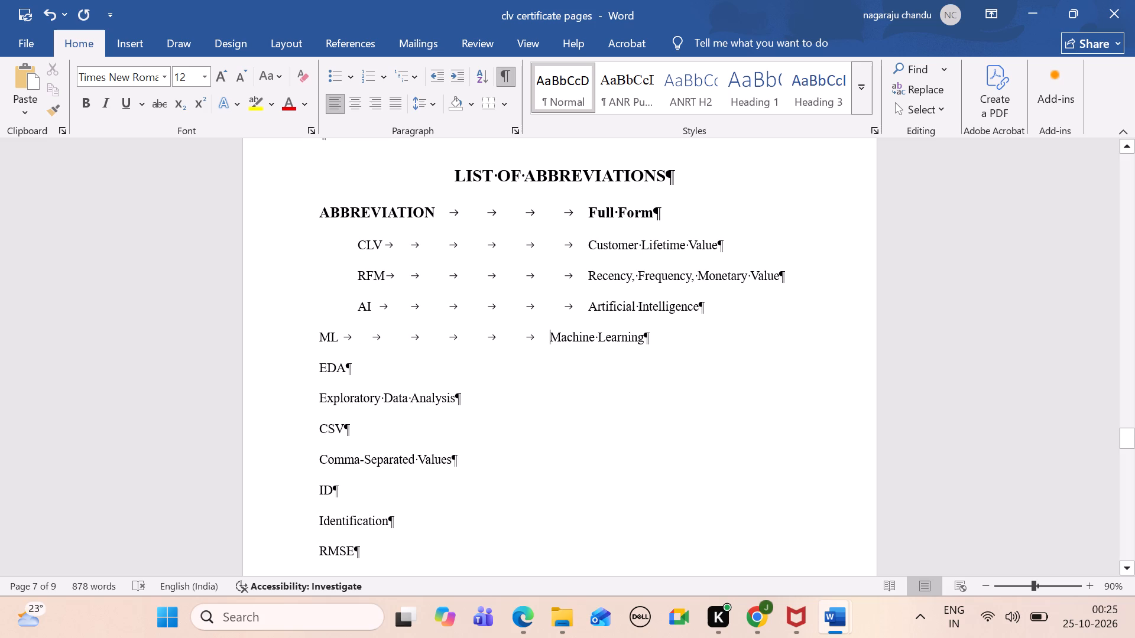
# Indent the combined ML row by one tab stop so that it lines up with the AI row.
pyautogui.click(317, 333)
pyautogui.press('Tab')
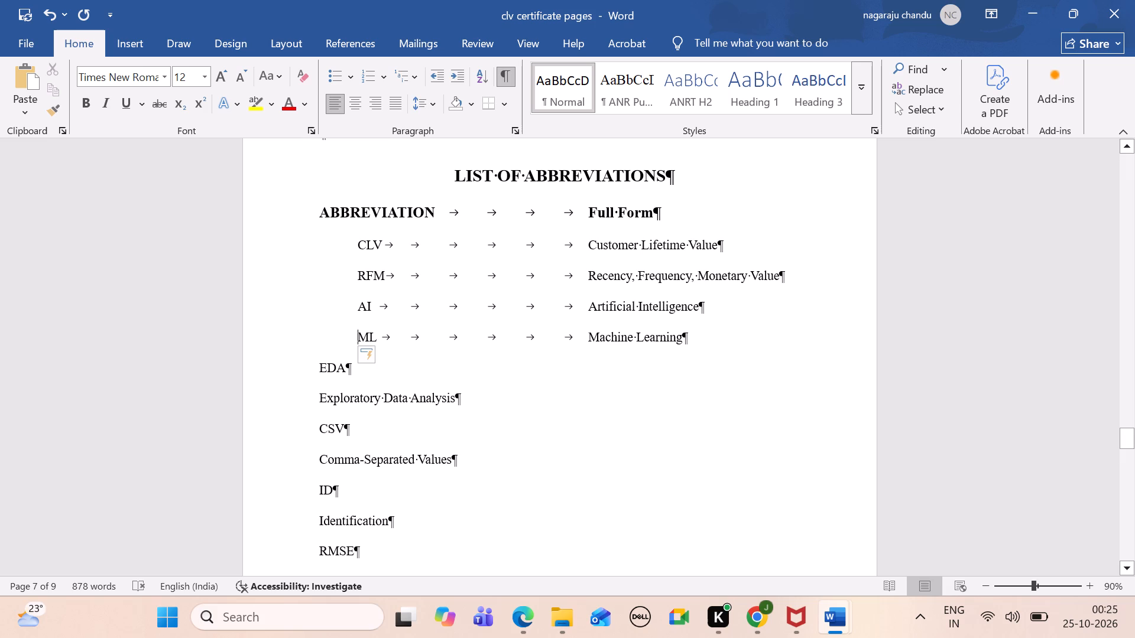
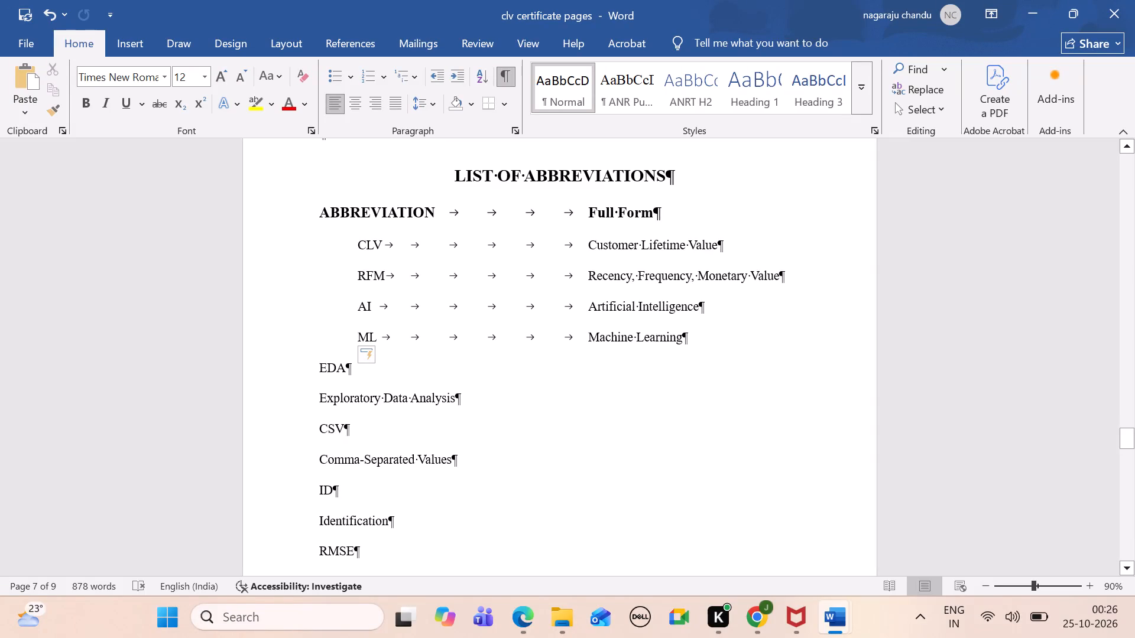
# Align the EDA line with the ML row's indent and join Exploratory Data Analysis onto it, six tab stops after the abbreviation.
pyautogui.click(319, 368)
pyautogui.press('BackSpace')
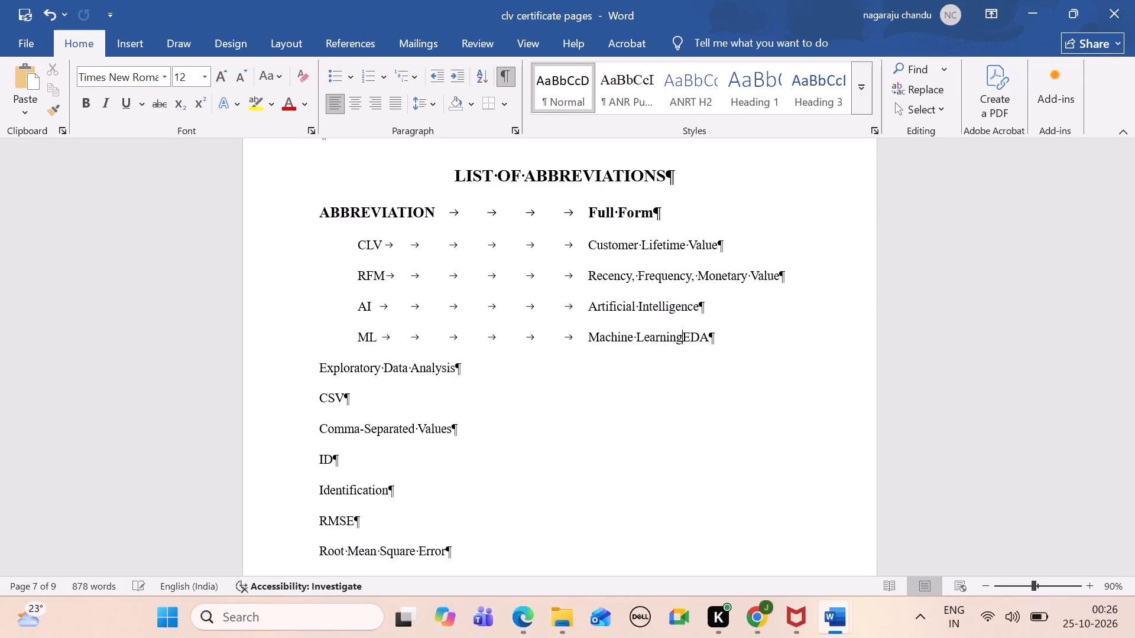
pyautogui.press('Return')
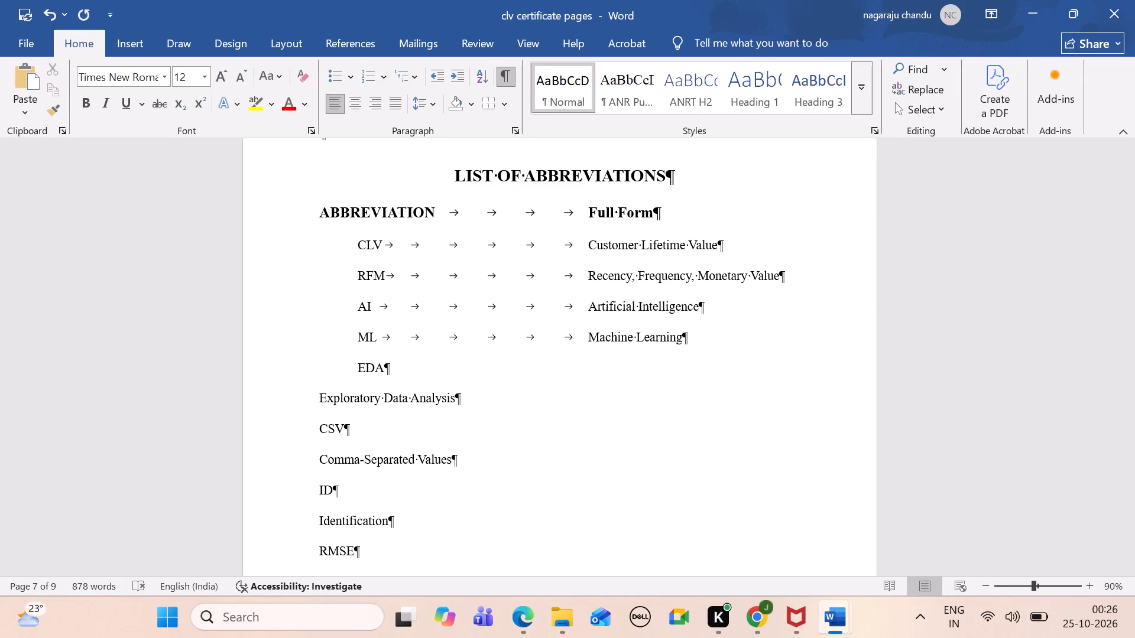
pyautogui.click(322, 389)
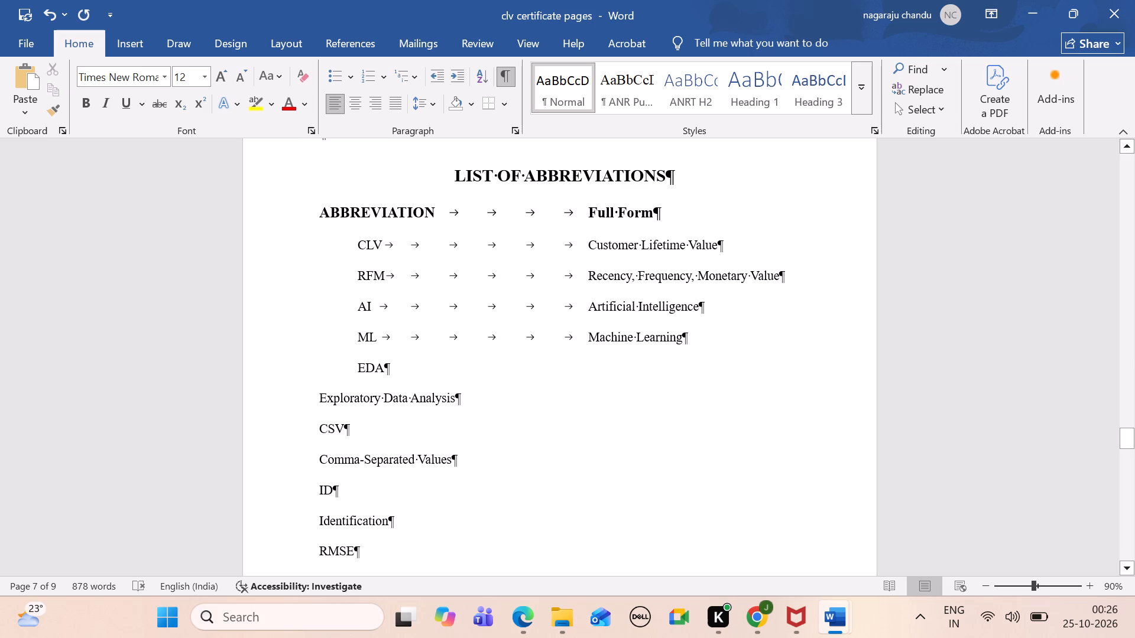
pyautogui.click(319, 393)
pyautogui.press('BackSpace')
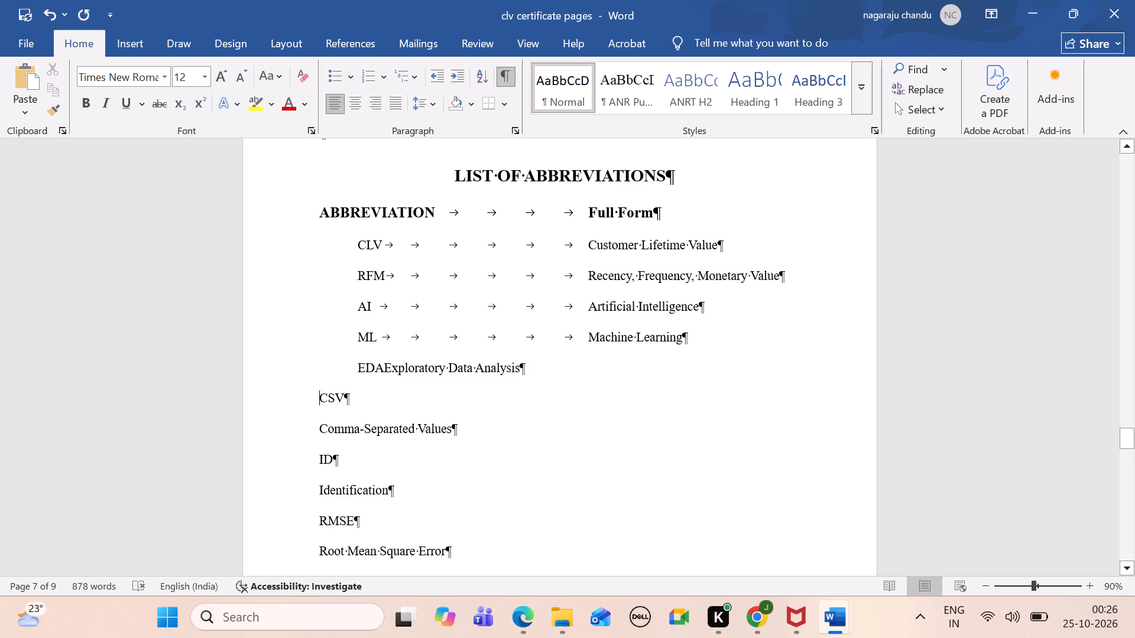
pyautogui.press('Tab')
pyautogui.press('Tab')
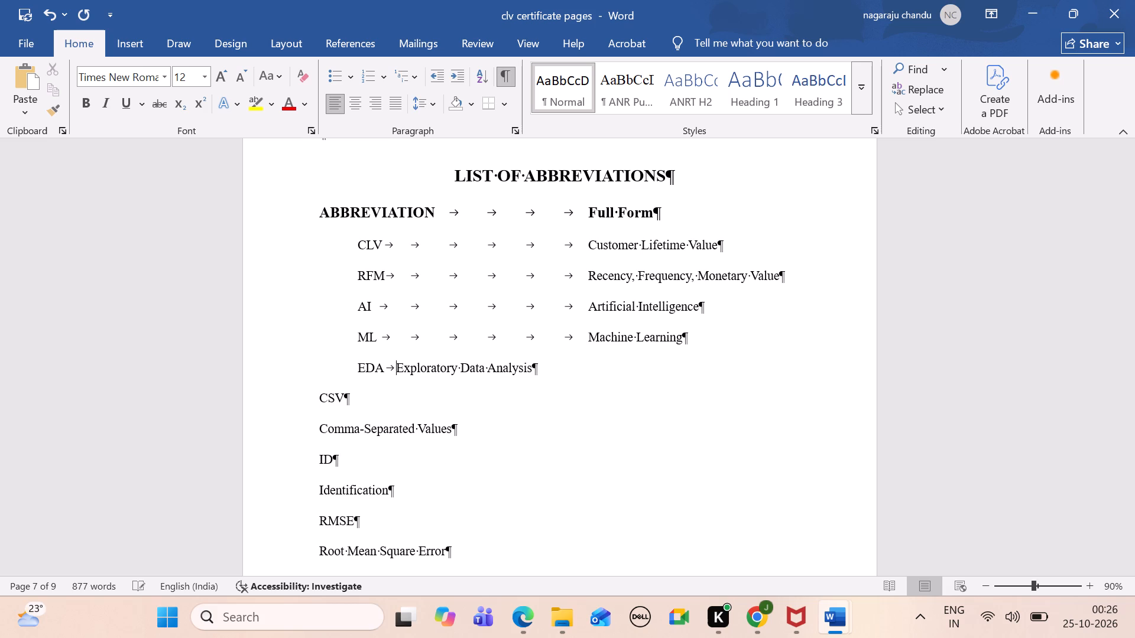
pyautogui.press('Tab')
pyautogui.press('Tab')
pyautogui.press('Tab')
pyautogui.press('Tab')
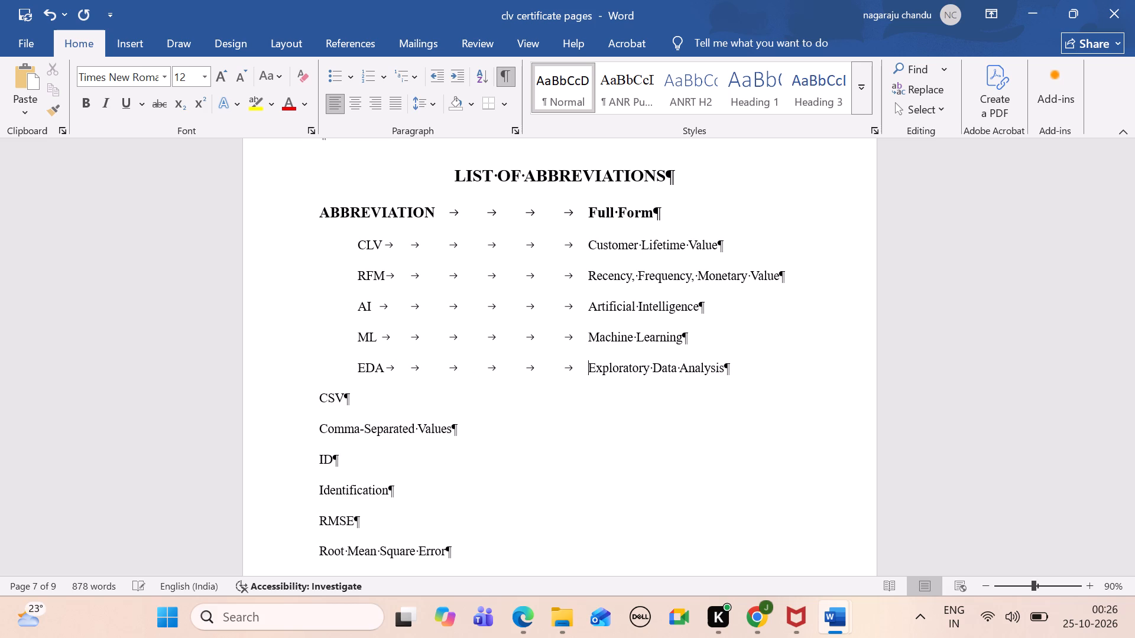
# Align the CSV line with the EDA row's indent and join Comma-Separated Values onto it, six tab stops after the abbreviation.
pyautogui.press('Down')
pyautogui.press('Left')
pyautogui.press('Left')
pyautogui.press('Left')
pyautogui.press('BackSpace')
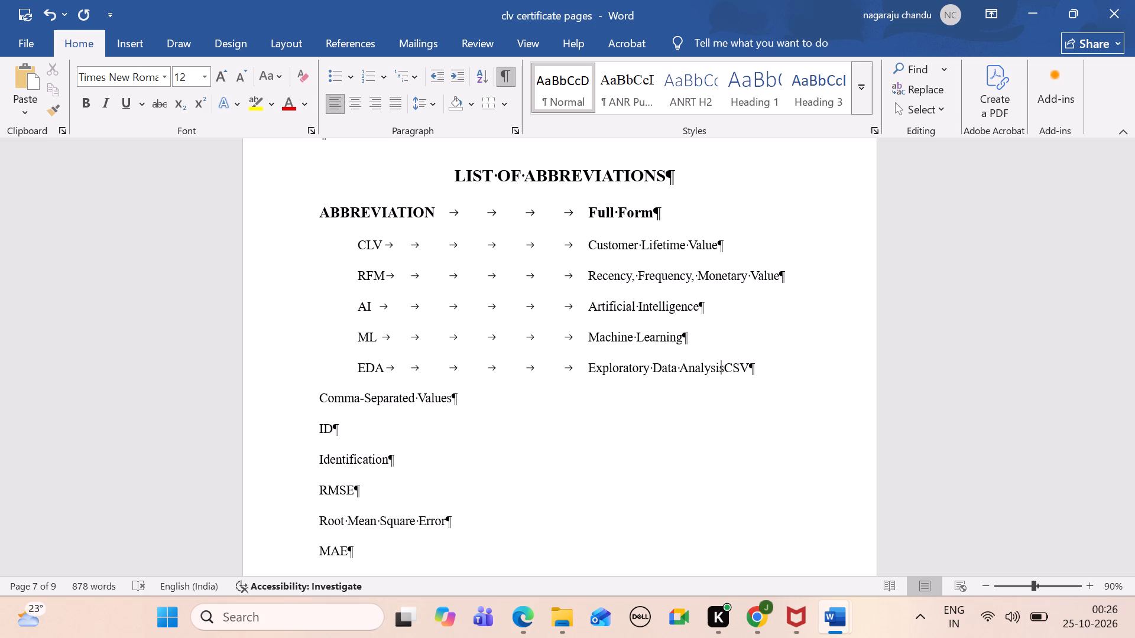
pyautogui.press('Return')
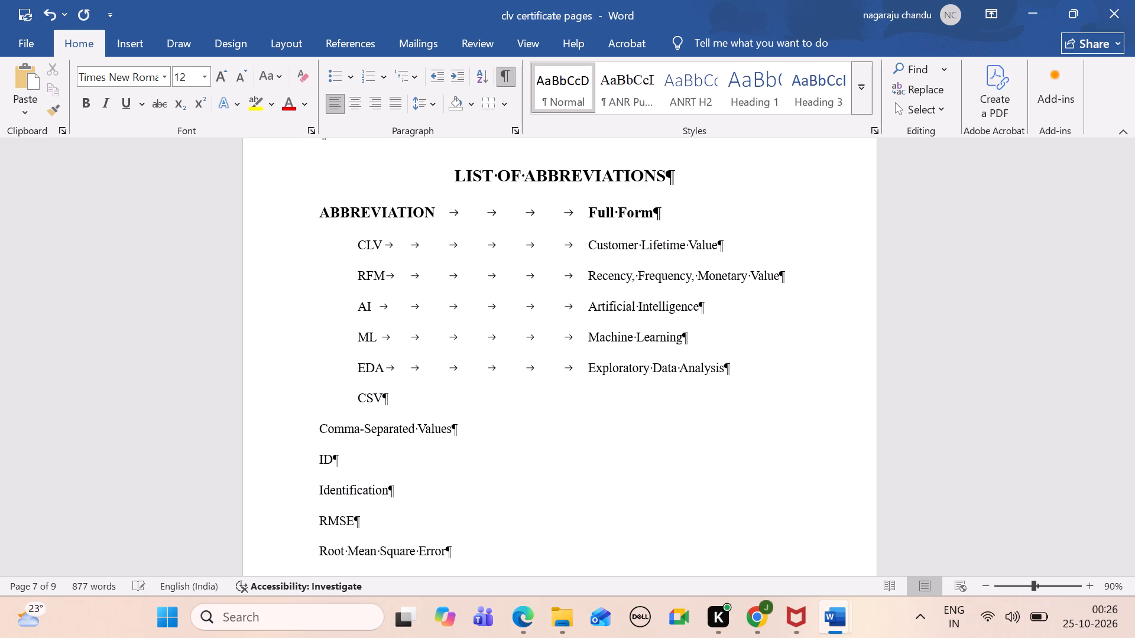
pyautogui.press('Down')
pyautogui.press('Left')
pyautogui.press('Left')
pyautogui.press('Left')
pyautogui.press('Left')
pyautogui.press('Left')
pyautogui.press('BackSpace')
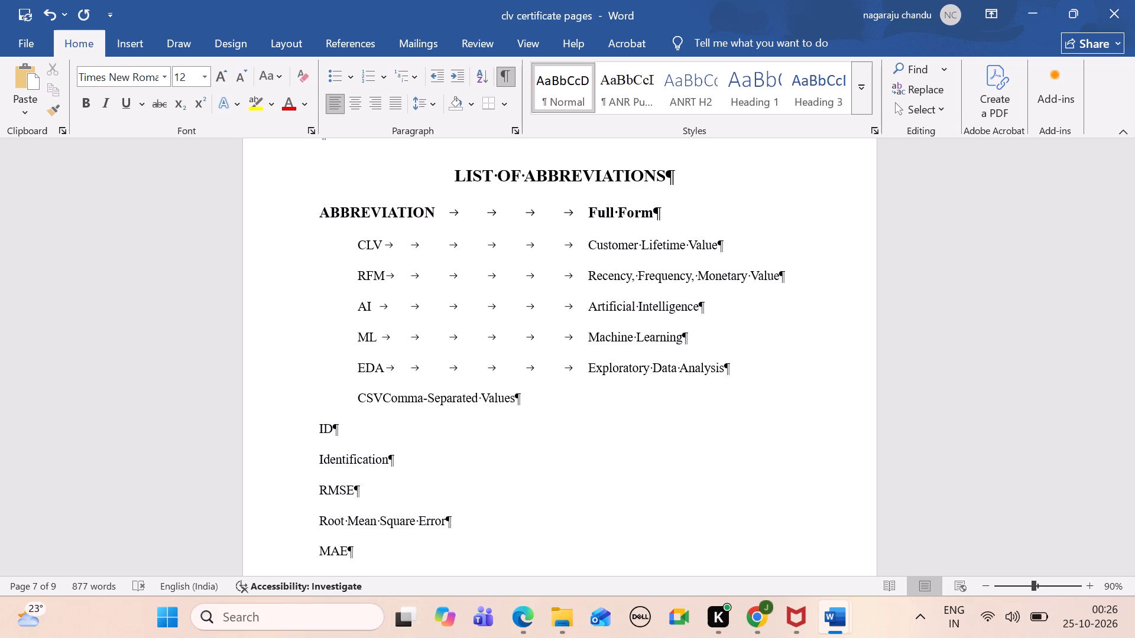
pyautogui.press('Tab')
pyautogui.press('Tab')
pyautogui.press('Tab')
pyautogui.press('Tab')
pyautogui.press('Tab')
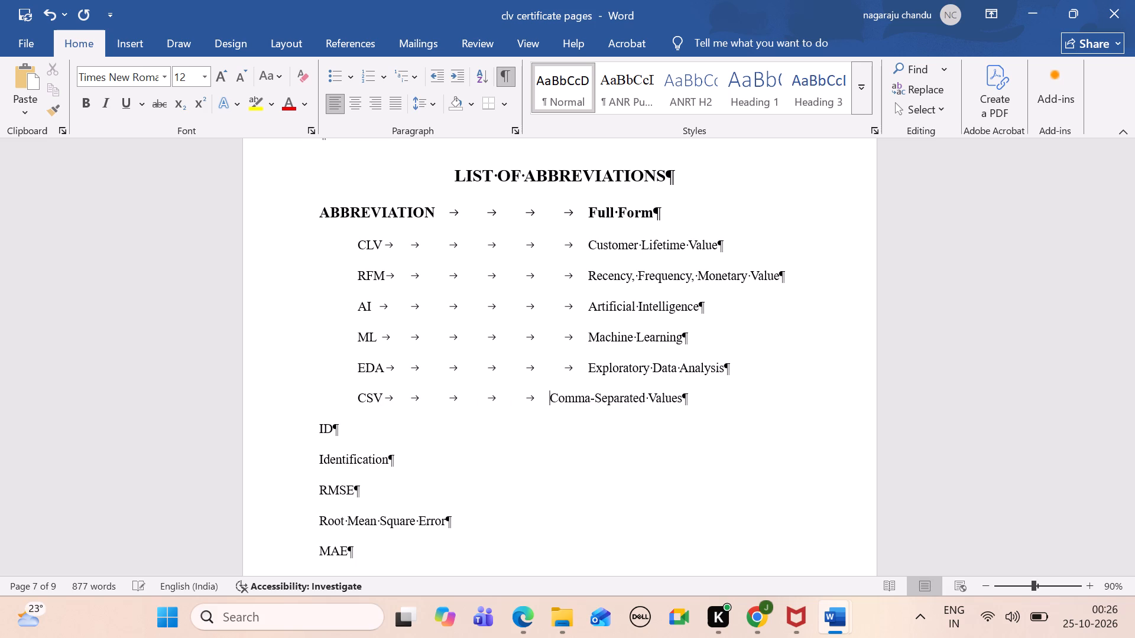
pyautogui.press('Tab')
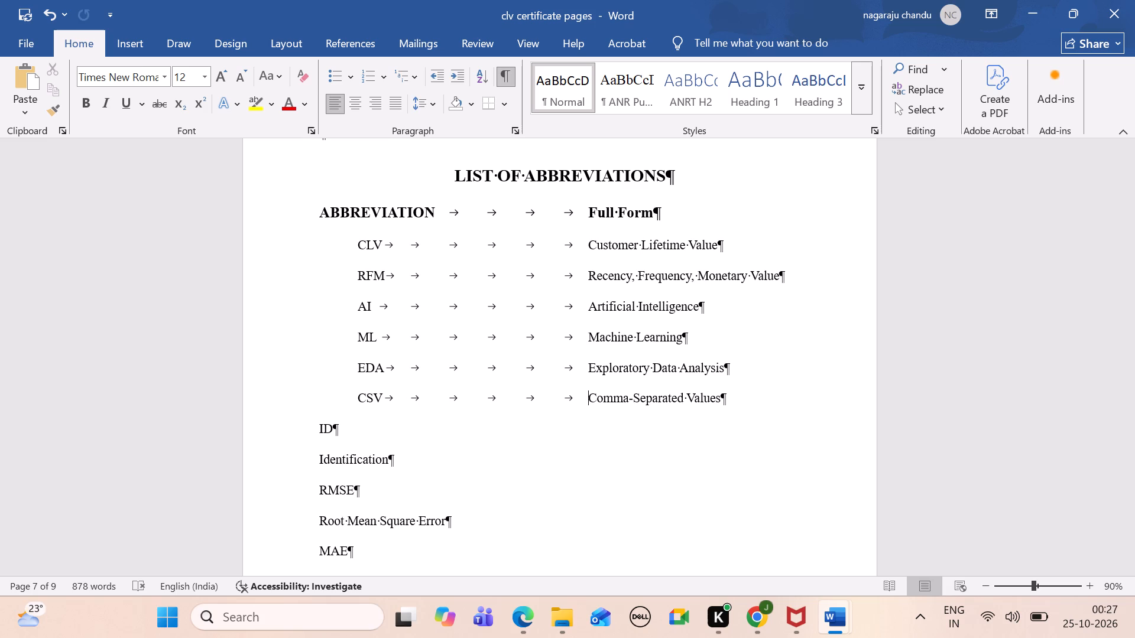
# Indent the ID line by one tab stop and join Identification onto it, six tab stops after the abbreviation.
pyautogui.press('Down')
pyautogui.press('Left')
pyautogui.press('Left')
pyautogui.press('Tab')
pyautogui.press('Down')
pyautogui.press('Left')
pyautogui.press('Left')
pyautogui.press('Left')
pyautogui.press('Left')
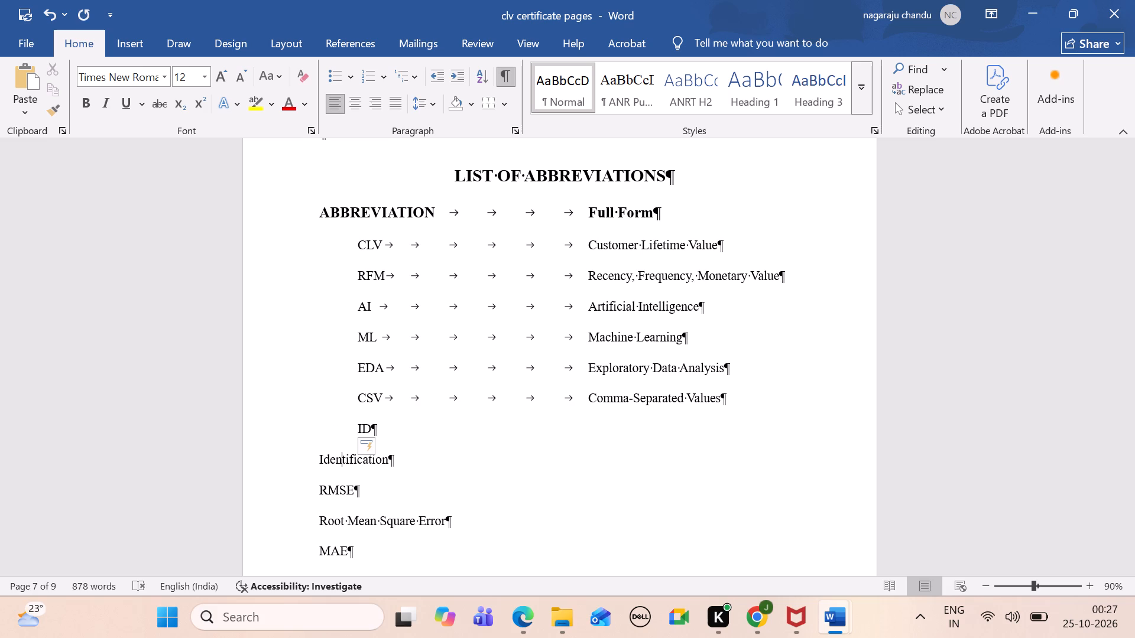
pyautogui.press('Left')
pyautogui.press('Left')
pyautogui.press('Left')
pyautogui.press('Left')
pyautogui.press('BackSpace')
pyautogui.press('Tab')
pyautogui.press('Tab')
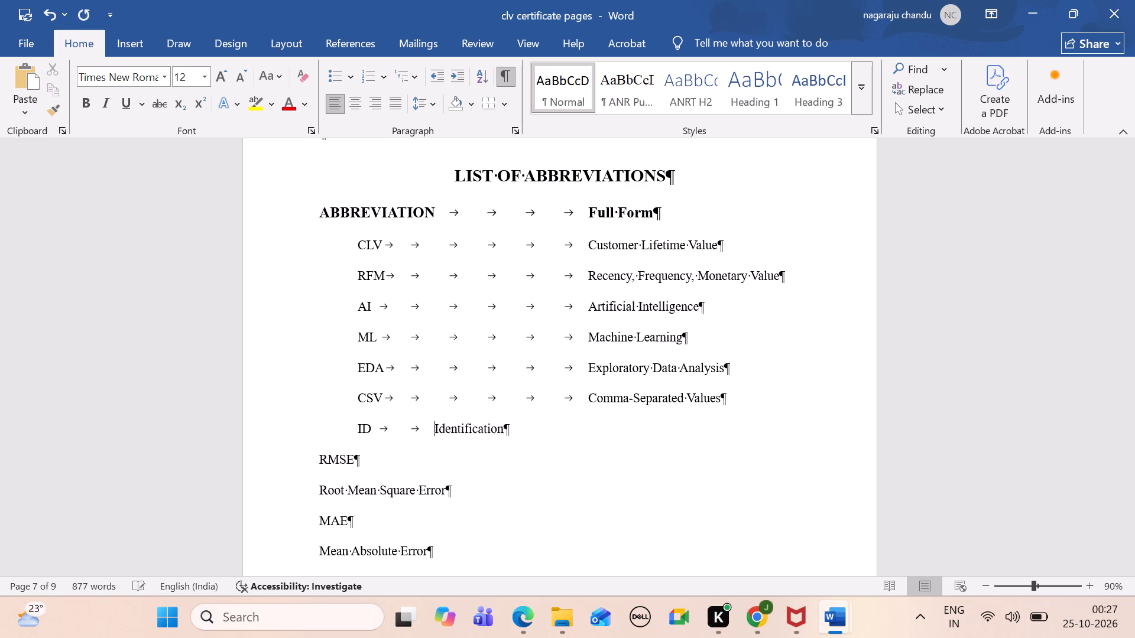
pyautogui.press('Tab')
pyautogui.press('Tab')
pyautogui.press('Tab')
pyautogui.press('Tab')
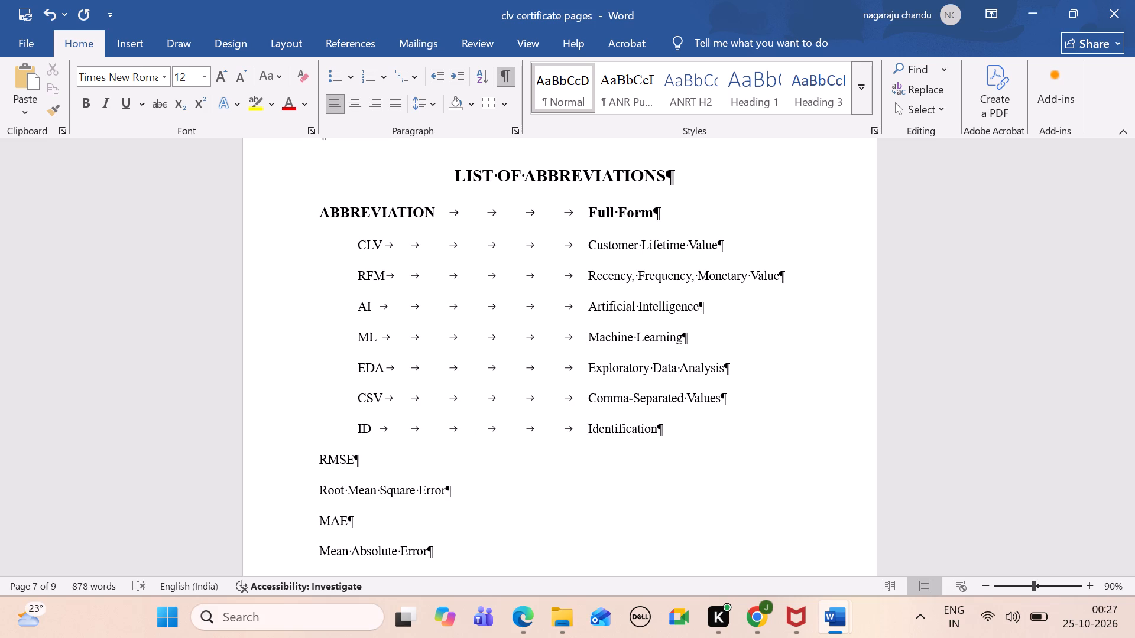
# Indent the RMSE line by one tab stop and join Root Mean Square Error onto it, six tab stops after the abbreviation.
pyautogui.click(317, 454)
pyautogui.press('Tab')
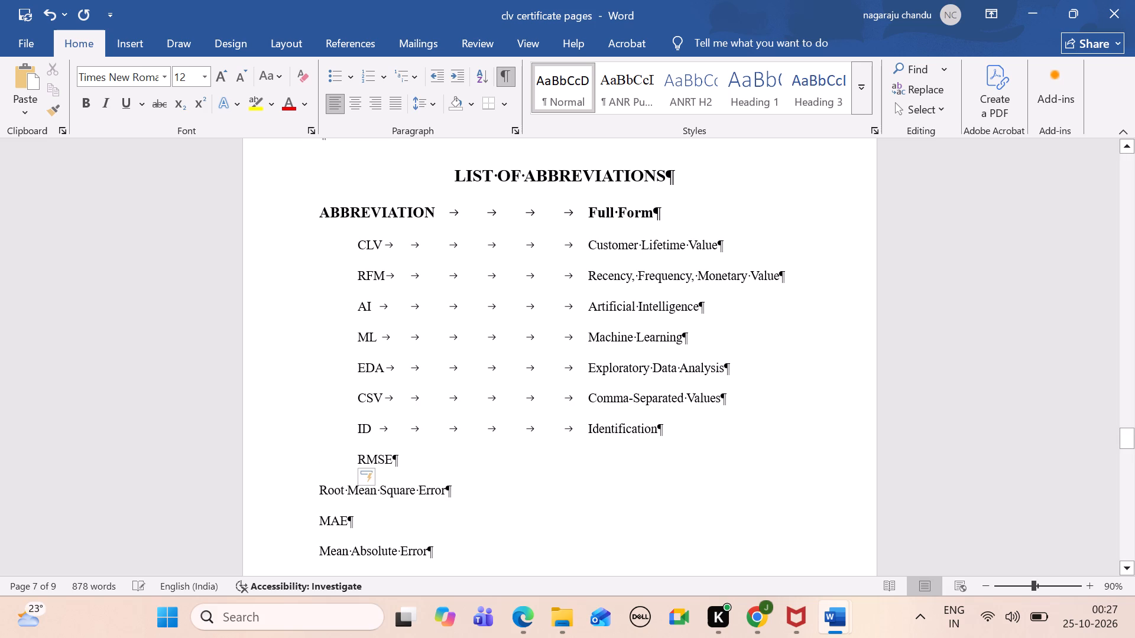
pyautogui.press('Down')
pyautogui.press('Left')
pyautogui.press('Left')
pyautogui.press('Left')
pyautogui.press('Left')
pyautogui.press('Left')
pyautogui.press('Left')
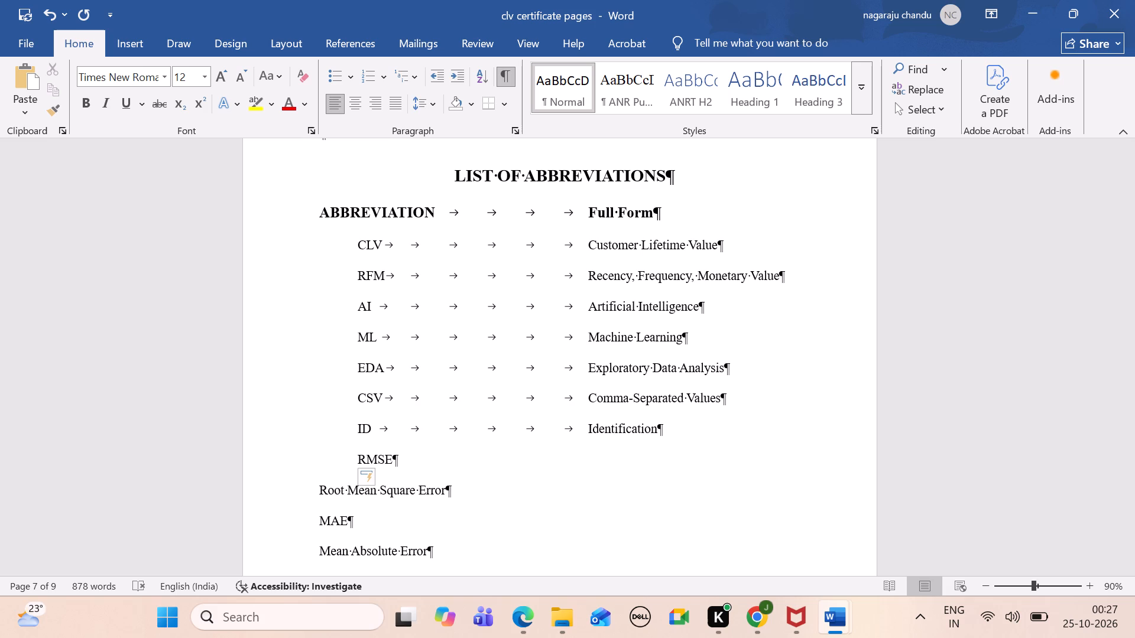
pyautogui.press('BackSpace')
pyautogui.press('Tab')
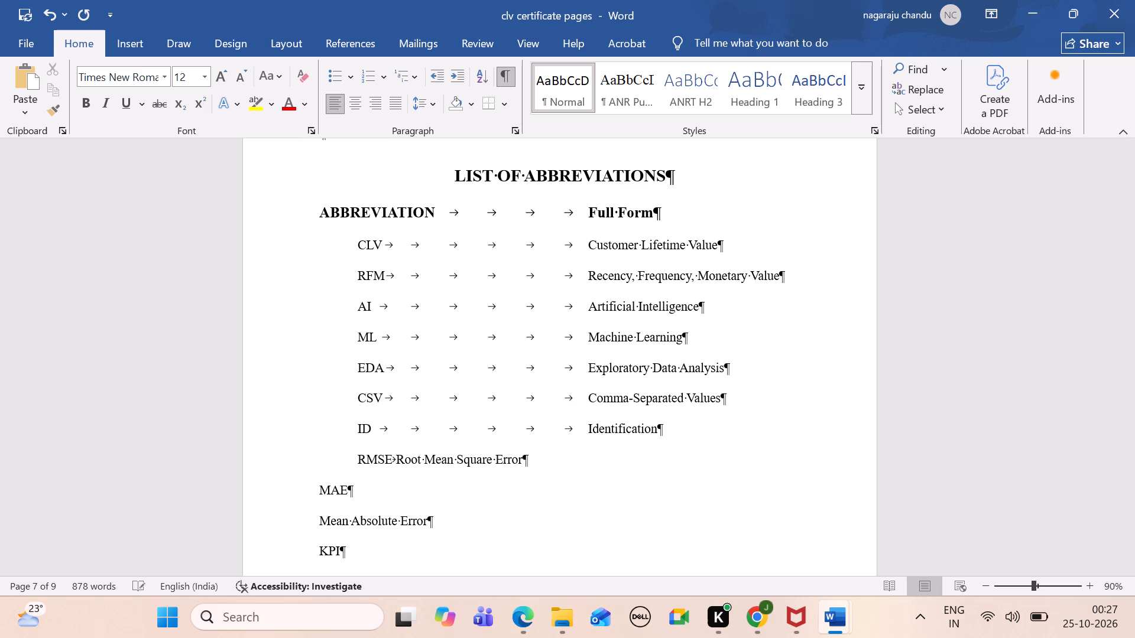
pyautogui.press('Tab')
pyautogui.press('Tab')
pyautogui.press('Tab')
pyautogui.press('Tab')
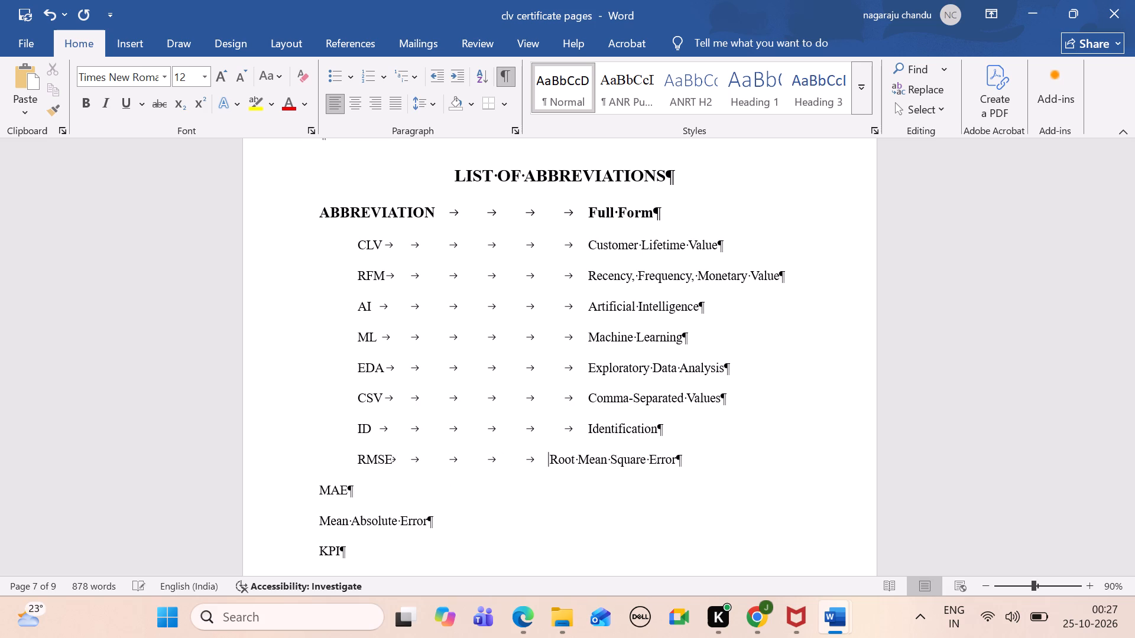
pyautogui.press('Tab')
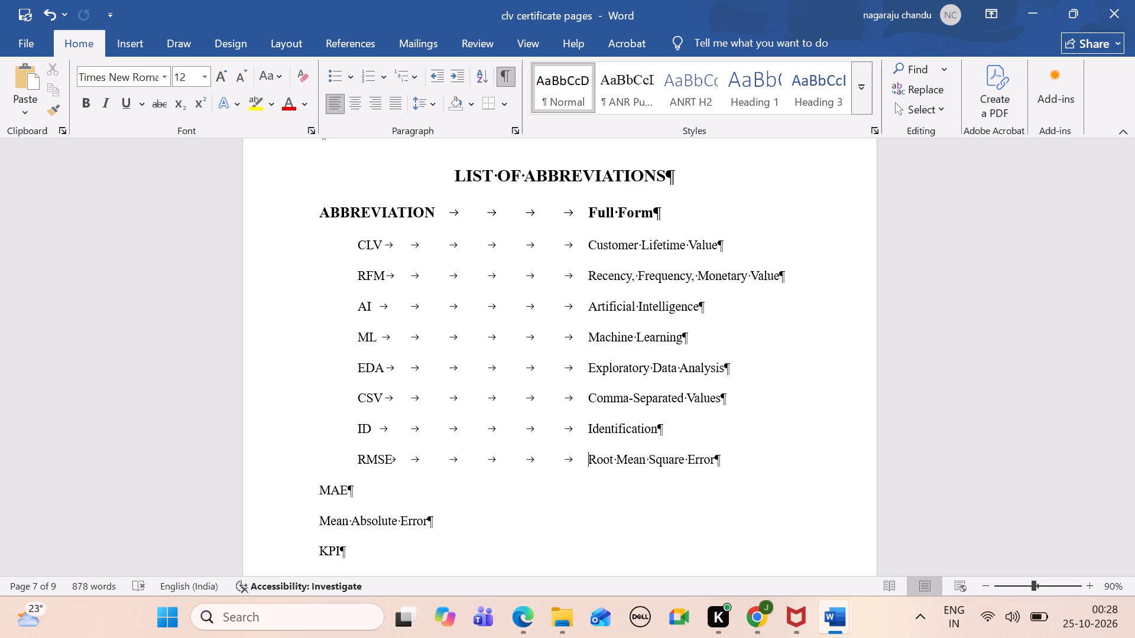
# Indent the MAE line by one tab stop and join Mean Absolute Error onto it, six tab stops after the abbreviation.
pyautogui.click(319, 489)
pyautogui.press('Tab')
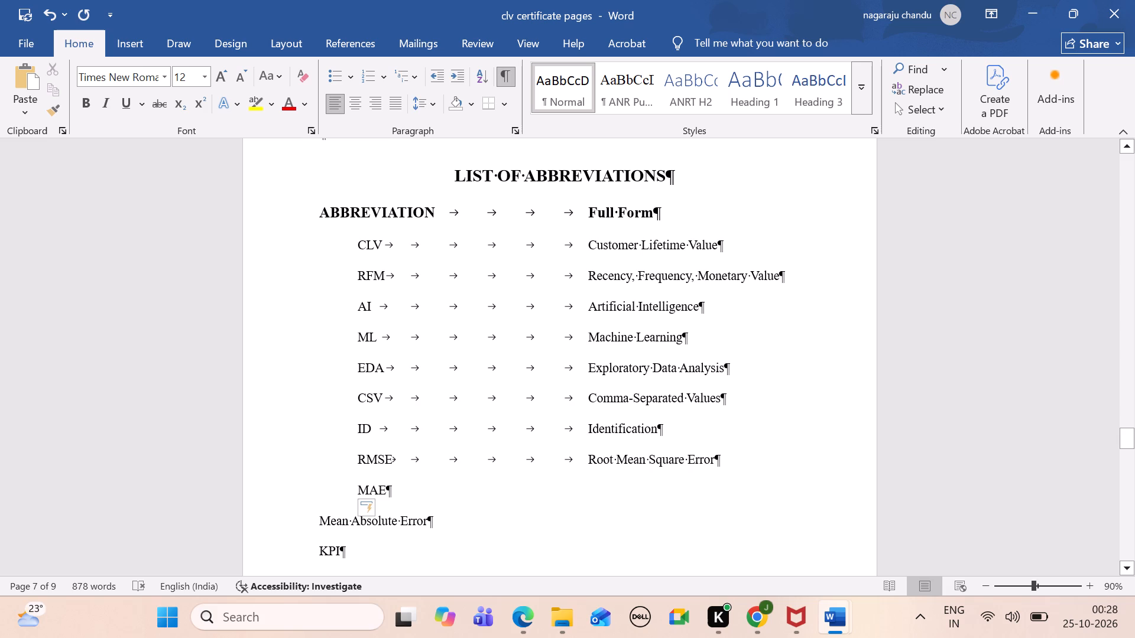
pyautogui.click(317, 518)
pyautogui.press('BackSpace')
pyautogui.press('Tab')
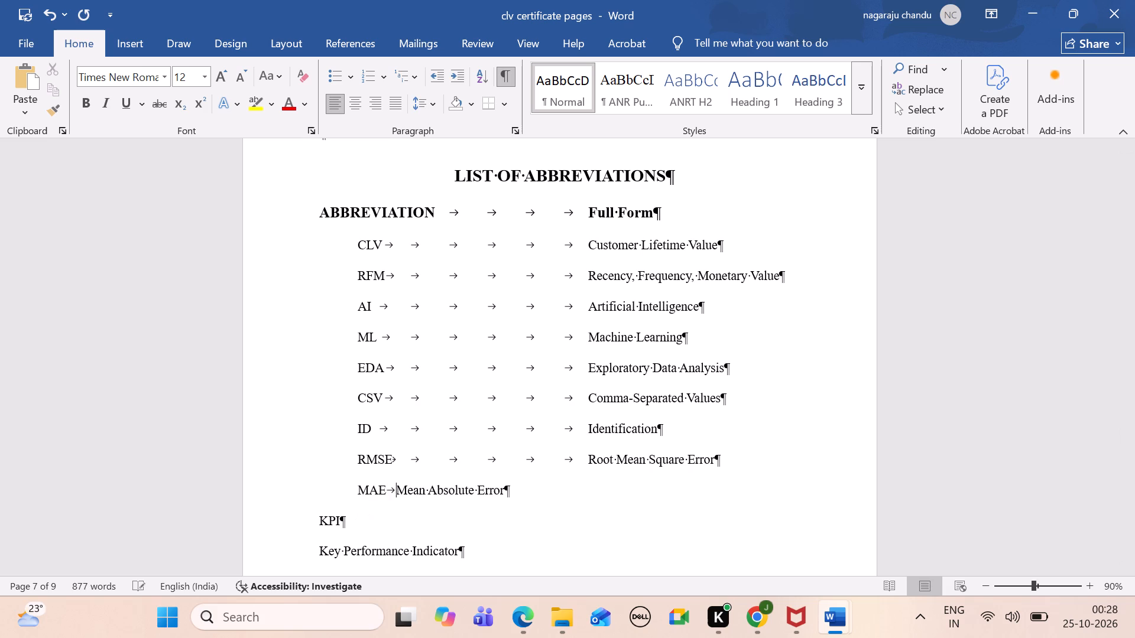
pyautogui.press('Tab')
pyautogui.press('Tab')
pyautogui.press('Tab')
pyautogui.press('Tab')
pyautogui.press('Tab')
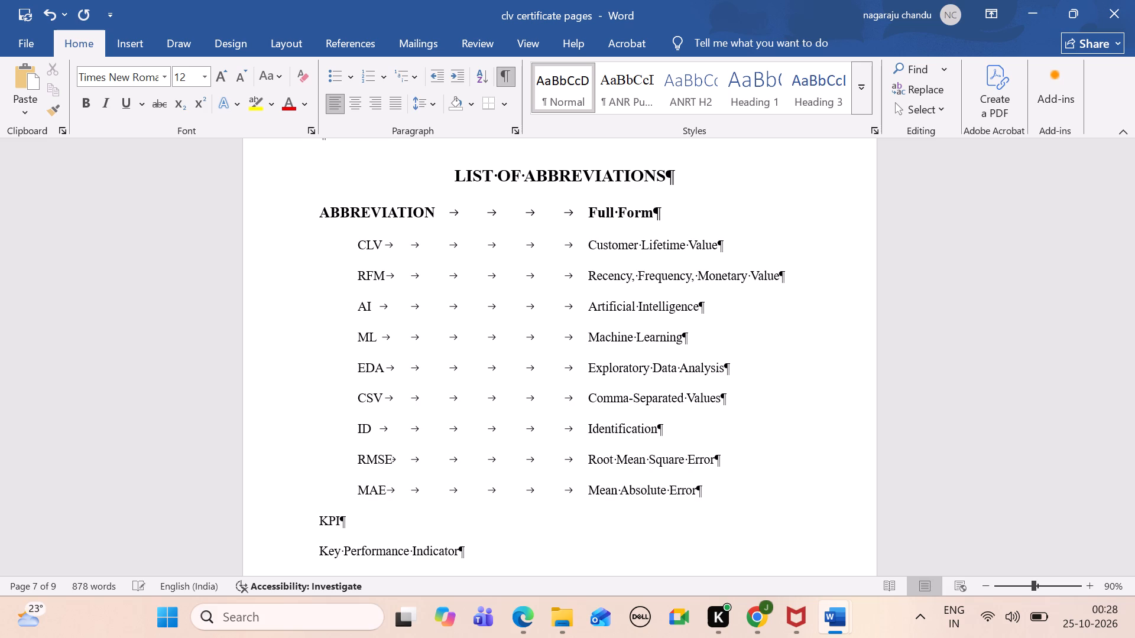
# Indent the KPI line by one tab stop and join Key Performance Indicator onto it, six tab stops after the abbreviation.
pyautogui.click(321, 517)
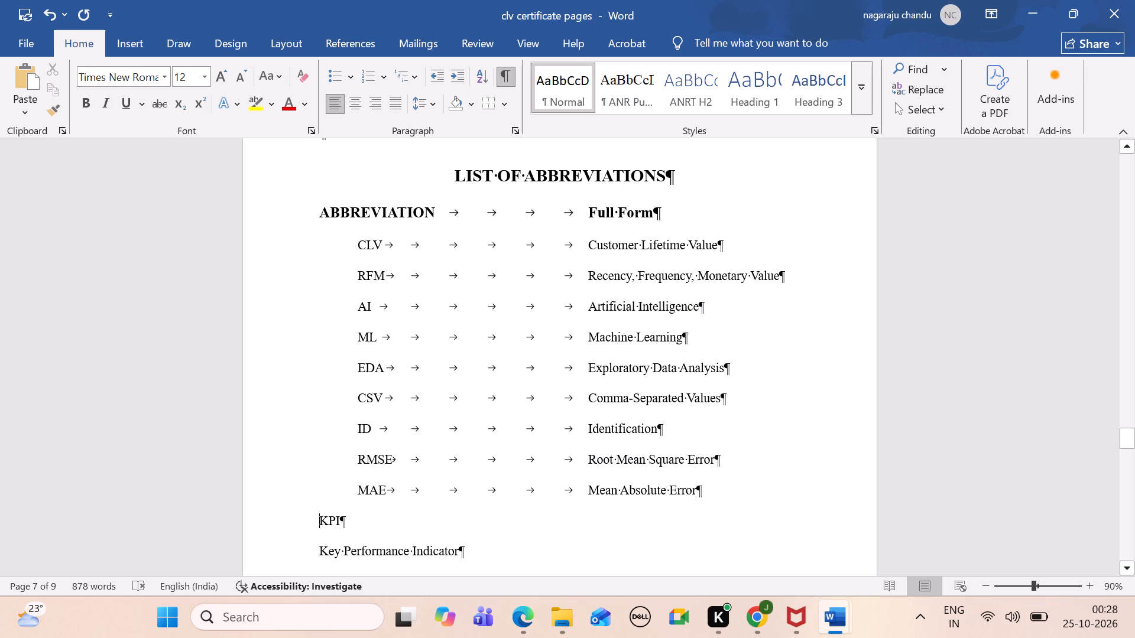
pyautogui.press('Tab')
pyautogui.click(316, 552)
pyautogui.press('BackSpace')
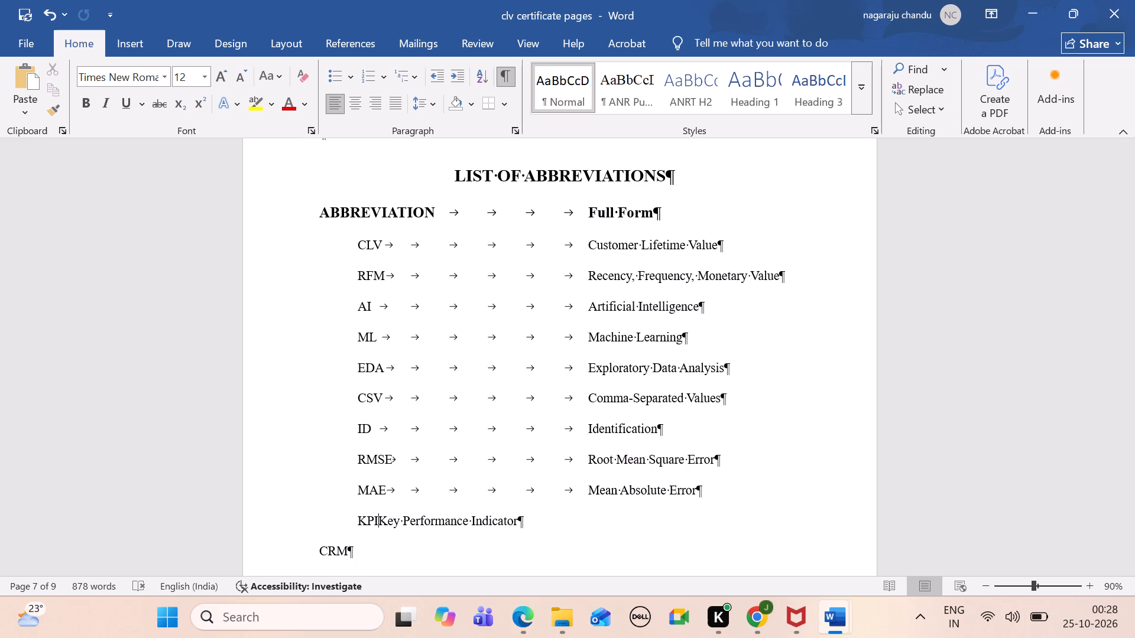
pyautogui.press('Tab')
pyautogui.press('Tab')
pyautogui.press('Tab')
pyautogui.press('Tab')
pyautogui.press('Tab')
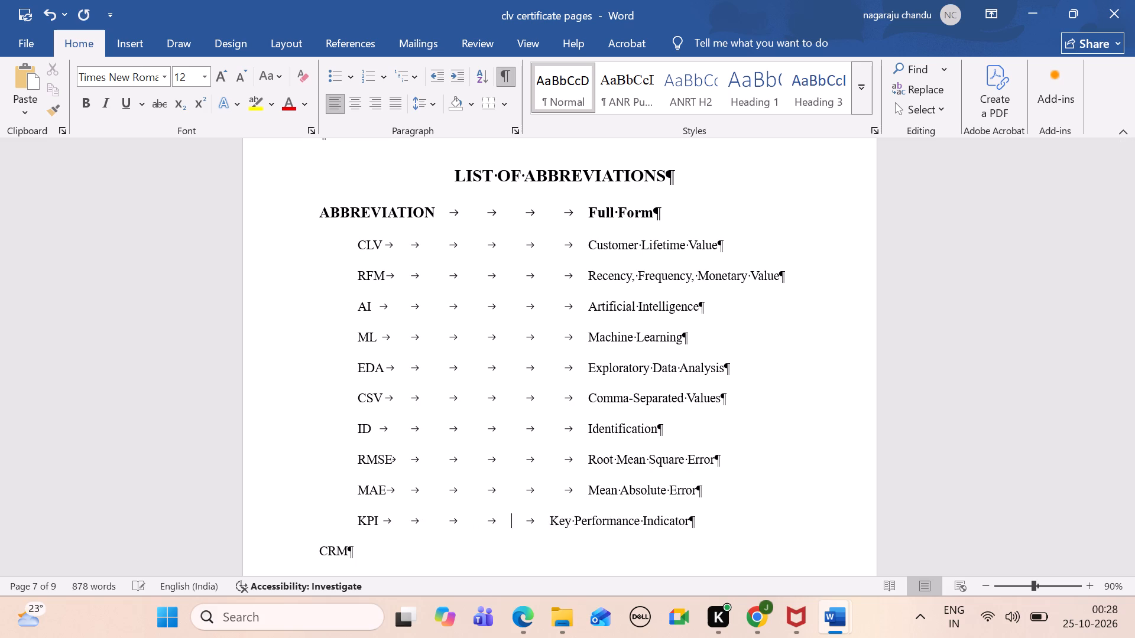
pyautogui.press('Tab')
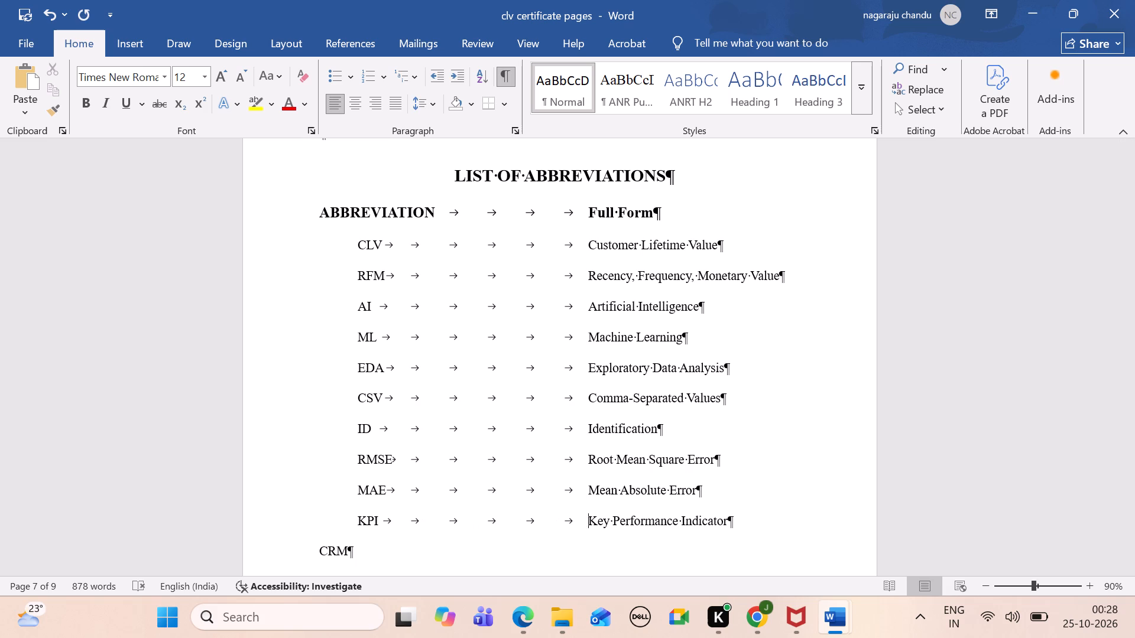
# Look through the unaligned abbreviation entries from CRM onward, checking them against the aligned rows under the List of Abbreviations heading.
pyautogui.scroll(-5, 316, 552)
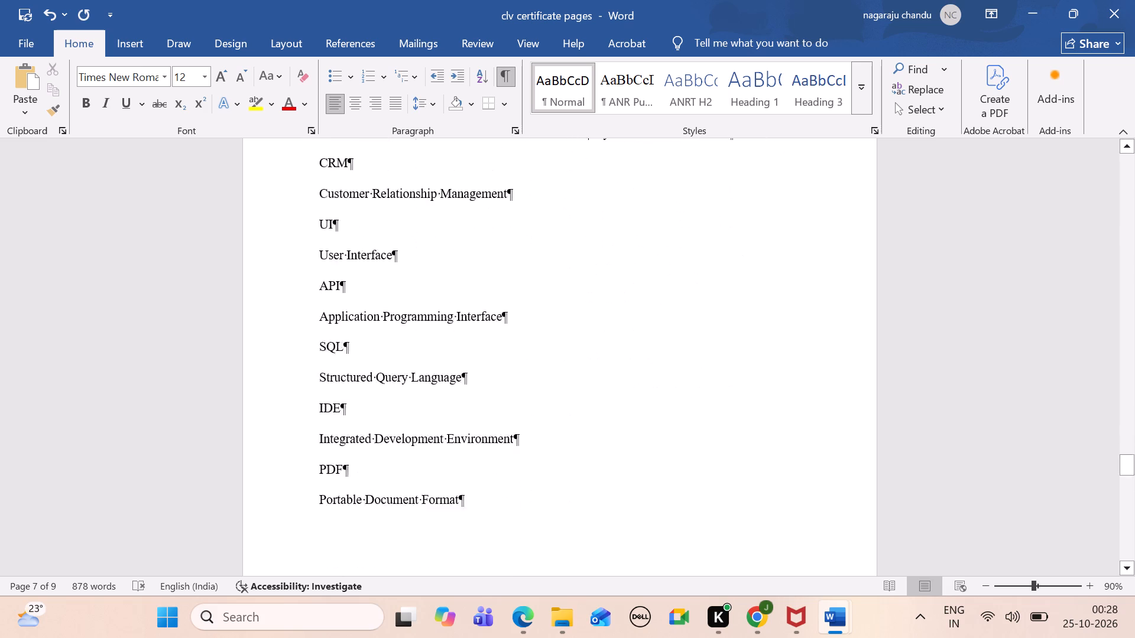
pyautogui.scroll(-5, 316, 552)
pyautogui.scroll(4, 316, 552)
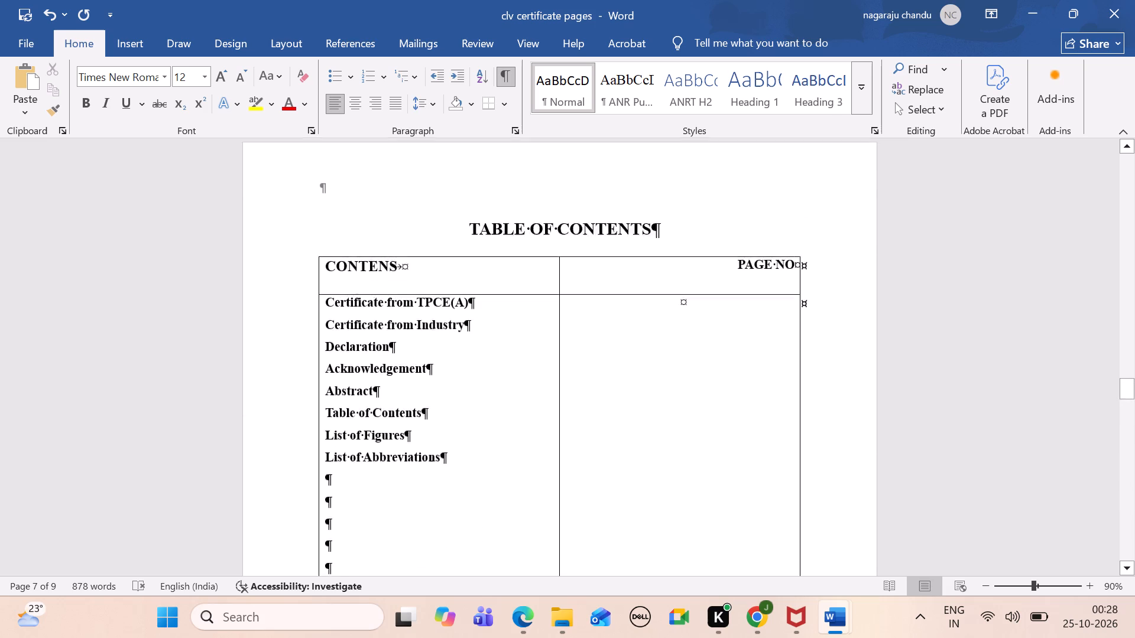
pyautogui.scroll(-5, 316, 552)
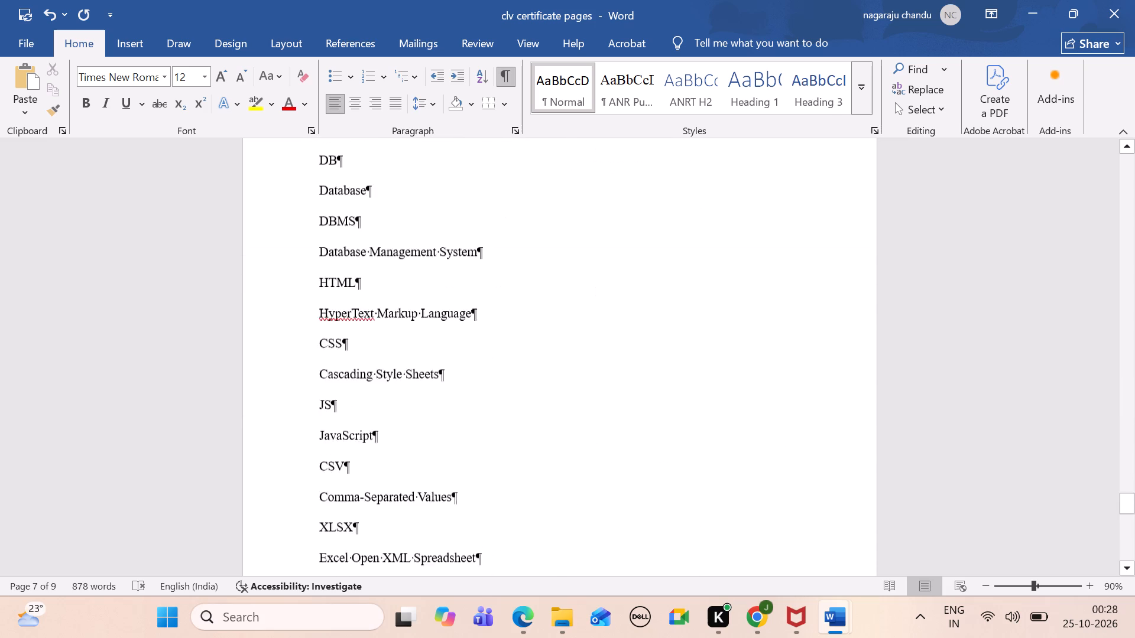
pyautogui.scroll(1, 316, 552)
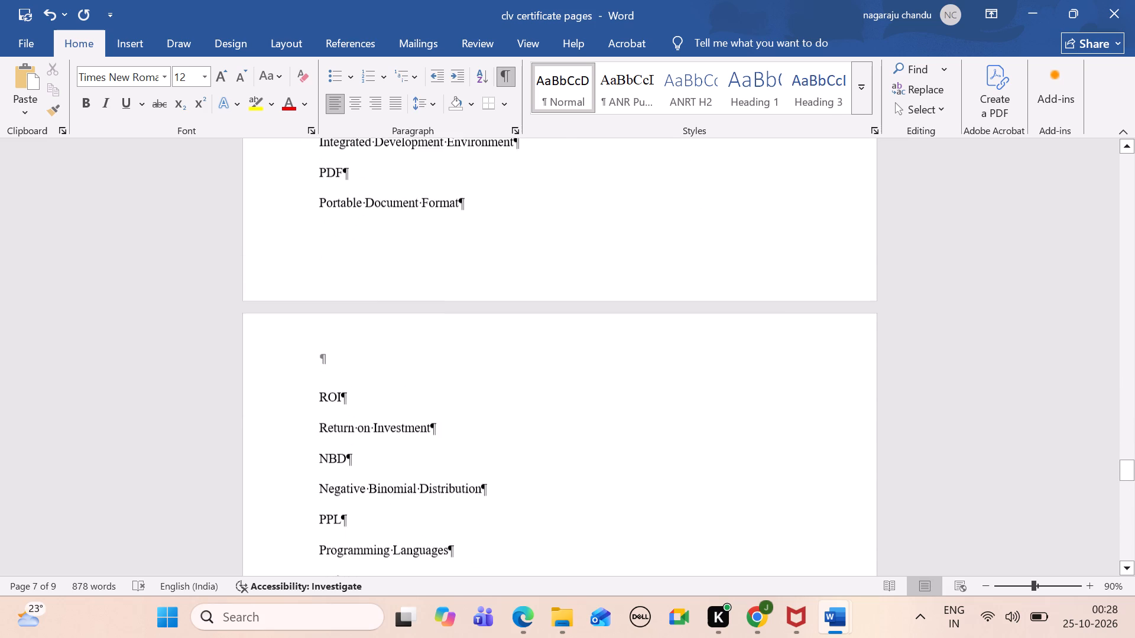
pyautogui.scroll(5, 316, 552)
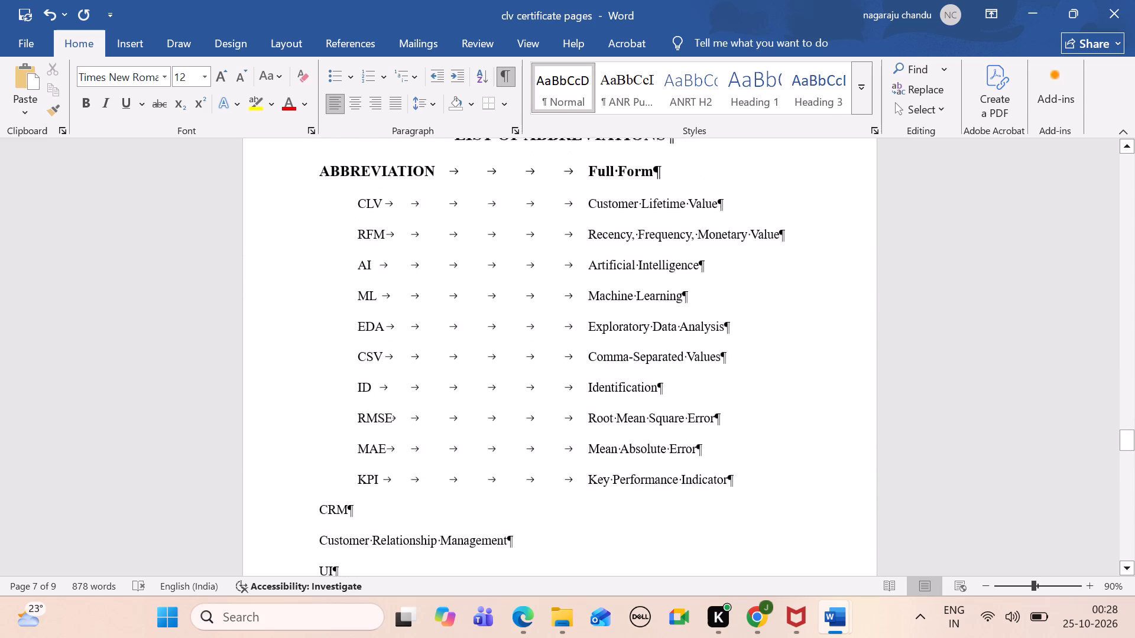
pyautogui.scroll(2, 316, 552)
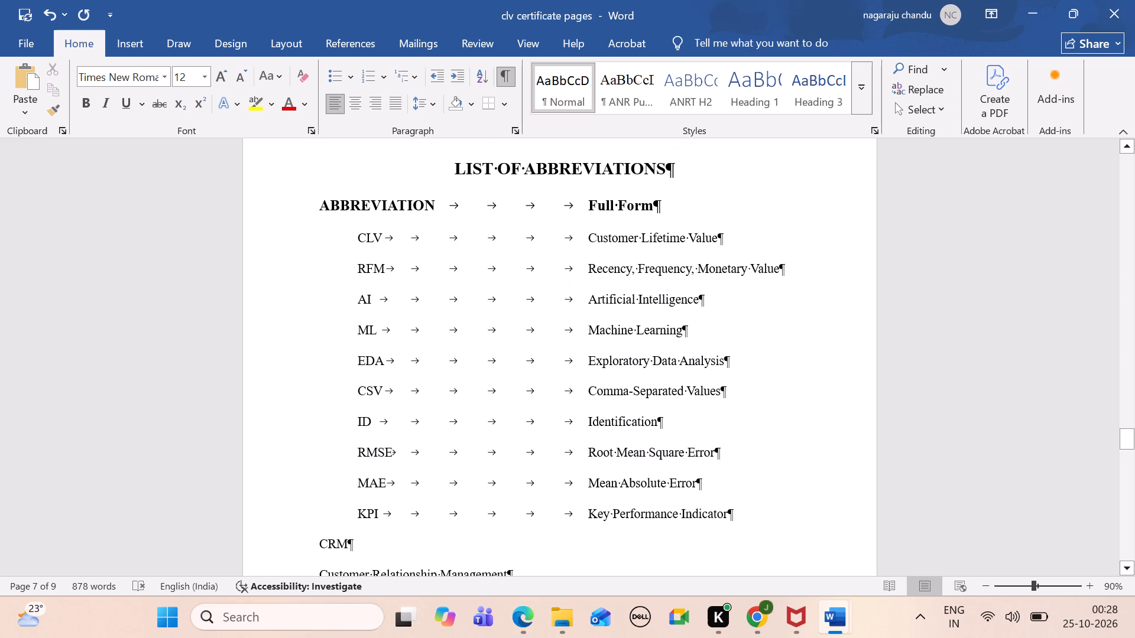
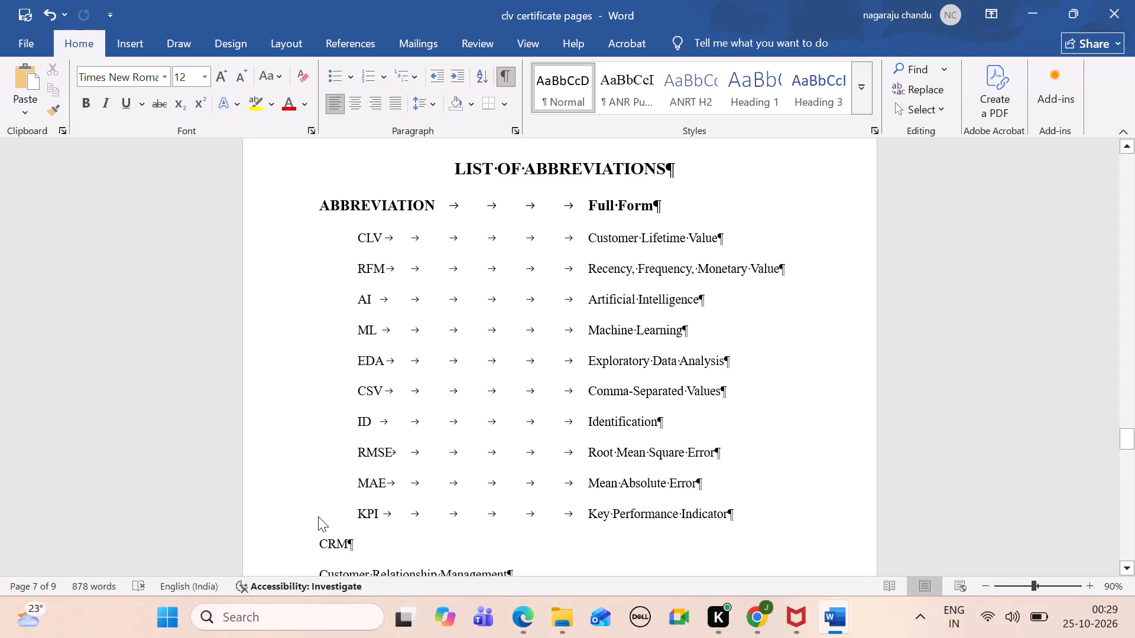
# Indent the CRM line by one tab stop and join Customer Relationship Management onto it, six tab stops after the abbreviation.
pyautogui.click(319, 539)
pyautogui.press('Tab')
pyautogui.scroll(-2, 319, 539)
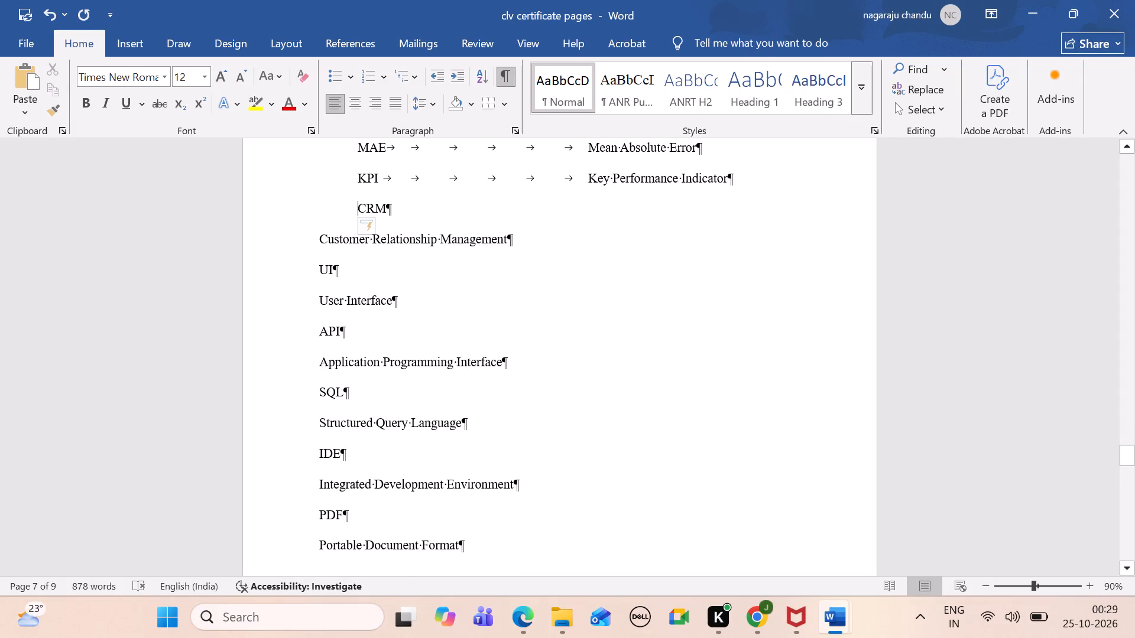
pyautogui.click(317, 238)
pyautogui.press('BackSpace')
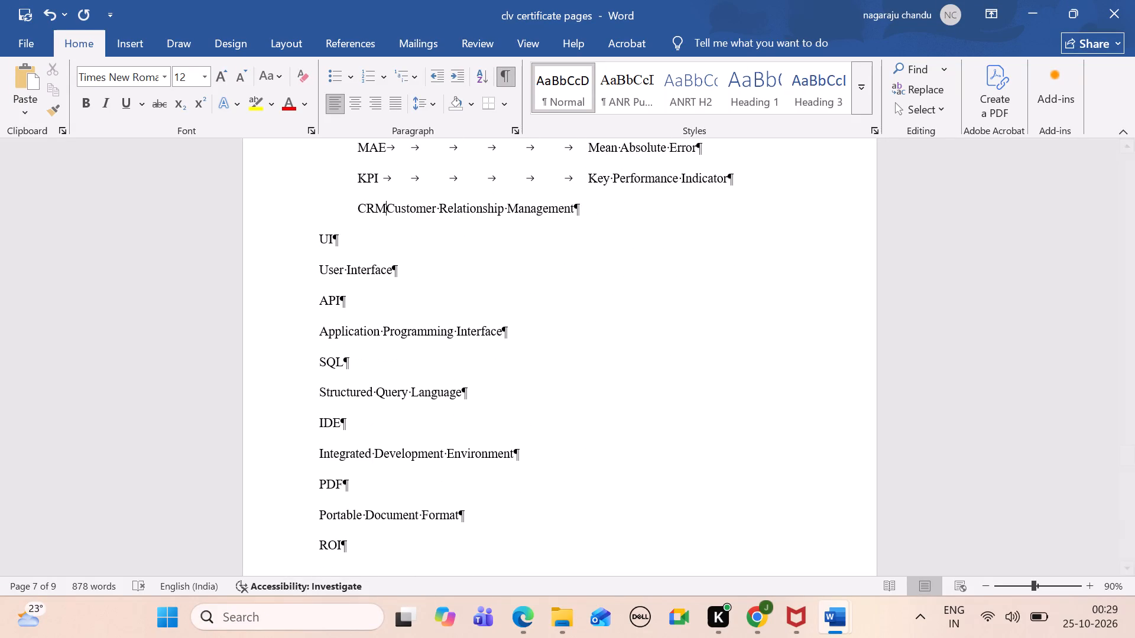
pyautogui.press('Tab')
pyautogui.press('Tab')
pyautogui.press('Tab')
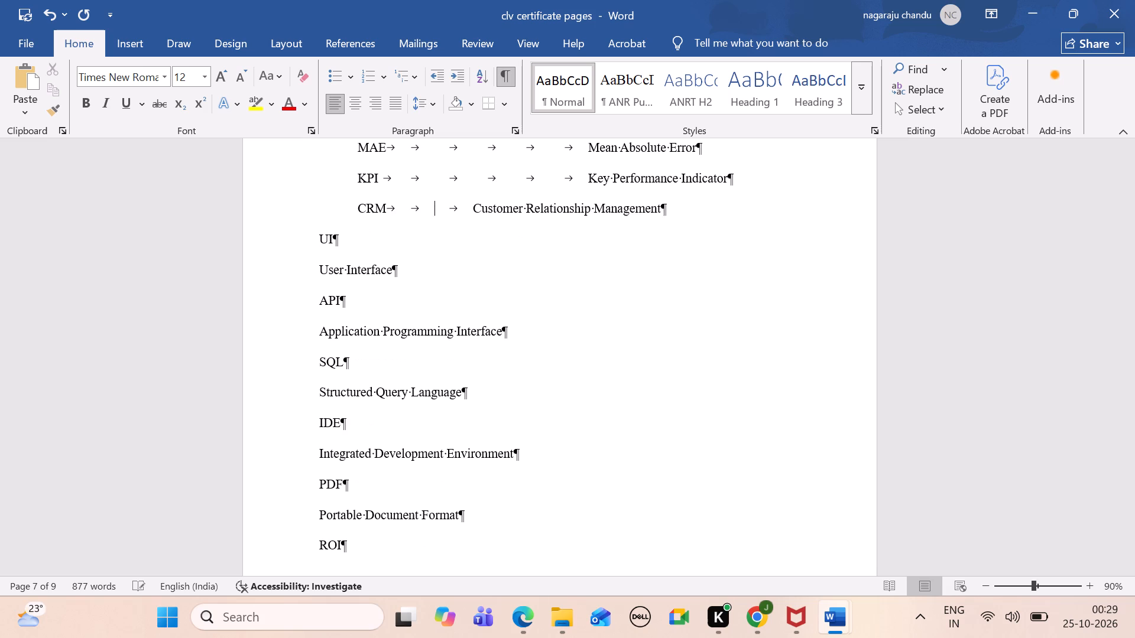
pyautogui.press('Tab')
pyautogui.press('Tab')
pyautogui.press('Tab')
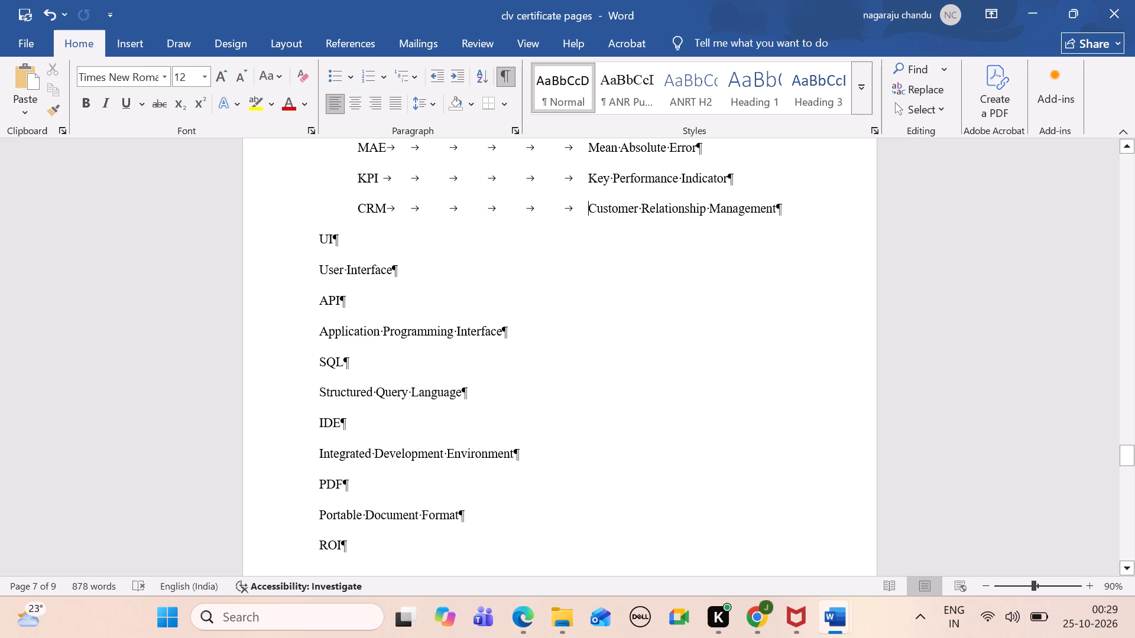
# Indent the UI line by one tab stop and join User Interface onto it, six tab stops after the abbreviation.
pyautogui.click(320, 234)
pyautogui.press('Tab')
pyautogui.press('Down')
pyautogui.press('Left')
pyautogui.press('Left')
pyautogui.press('Left')
pyautogui.press('Left')
pyautogui.press('Left')
pyautogui.press('Left')
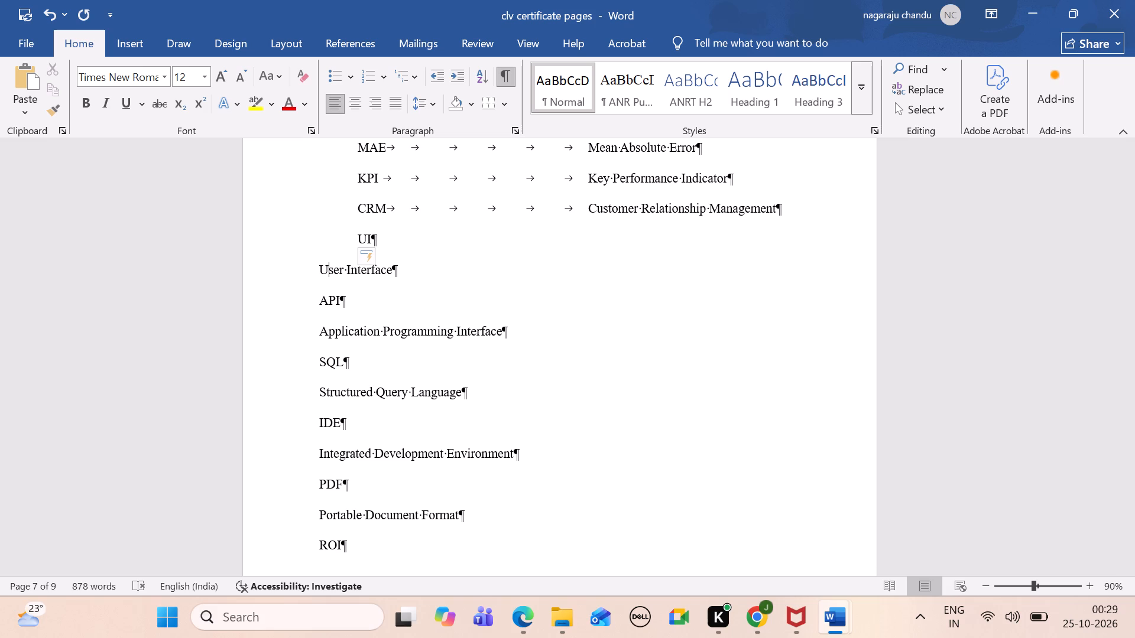
pyautogui.press('Left')
pyautogui.press('BackSpace')
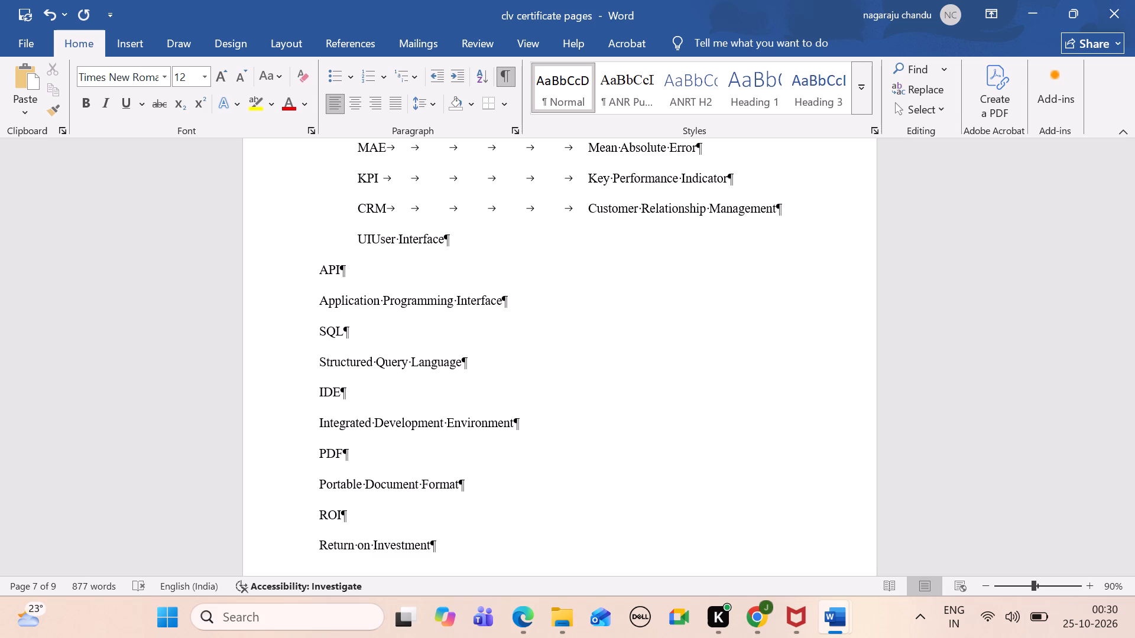
pyautogui.press('Tab')
pyautogui.press('Tab')
pyautogui.press('Tab')
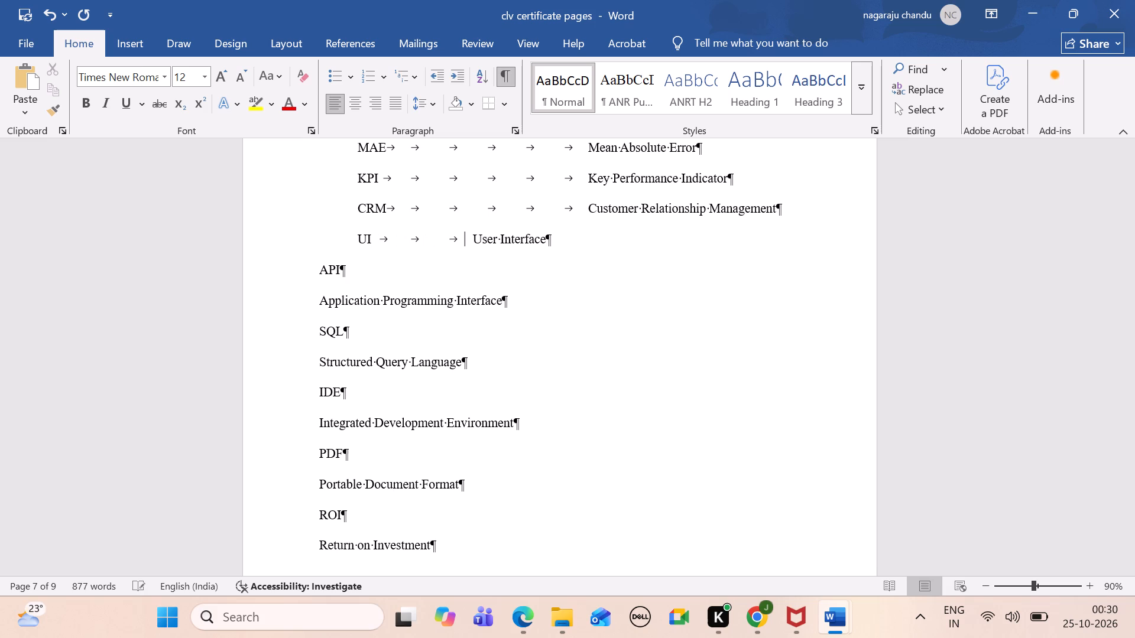
pyautogui.press('Tab')
pyautogui.press('Tab')
pyautogui.press('Tab')
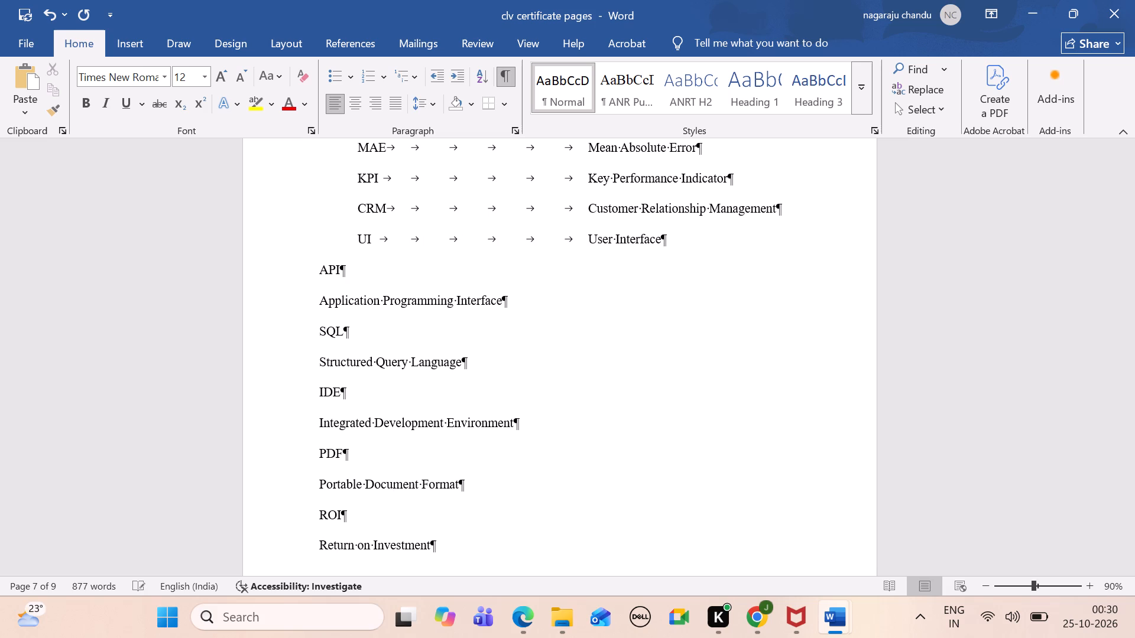
# Indent the API line by one tab stop and join Application Programming Interface onto it, six tab stops after the abbreviation.
pyautogui.press('Down')
pyautogui.press('Left')
pyautogui.press('Left')
pyautogui.press('Left')
pyautogui.press('Tab')
pyautogui.press('Down')
pyautogui.press('Left')
pyautogui.press('Left')
pyautogui.press('Left')
pyautogui.press('Left')
pyautogui.press('Left')
pyautogui.press('Left')
pyautogui.press('Left')
pyautogui.press('BackSpace')
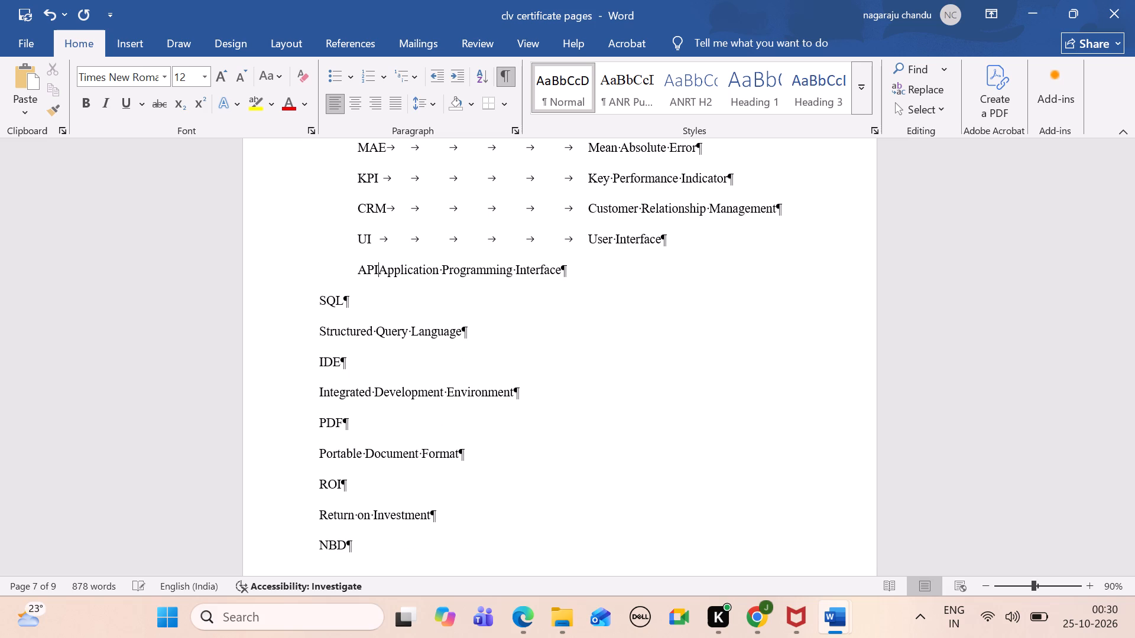
pyautogui.press('Tab')
pyautogui.press('Tab')
pyautogui.press('Tab')
pyautogui.press('Tab')
pyautogui.press('Tab')
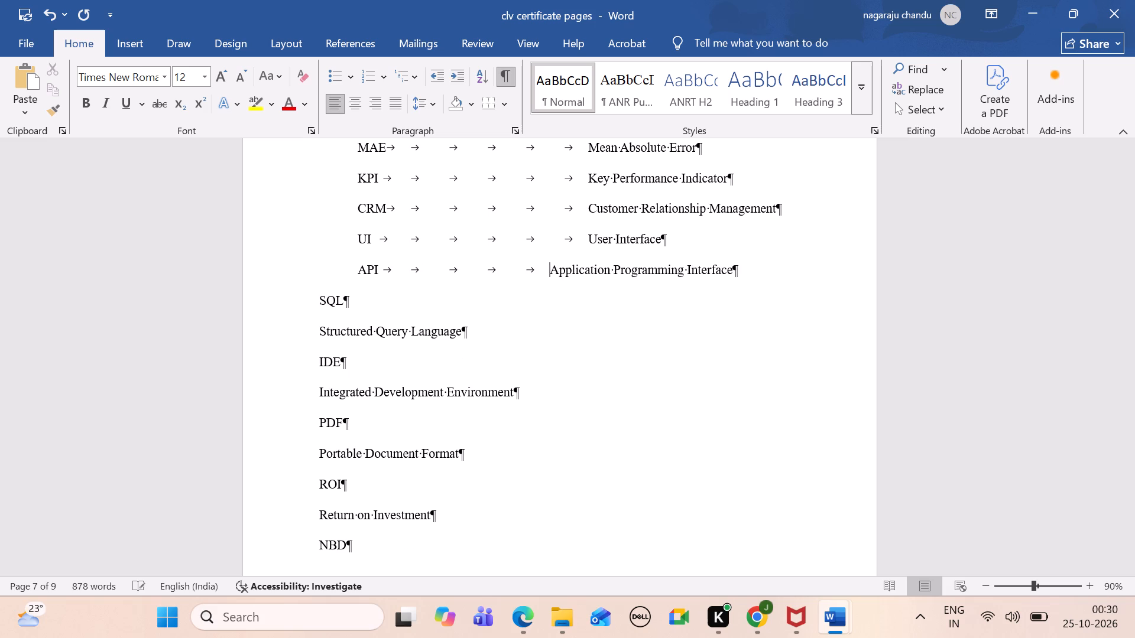
pyautogui.press('Tab')
# Indent the SQL line by one tab stop and join Structured Query Language onto it, six tab stops after the abbreviation.
pyautogui.press('Down')
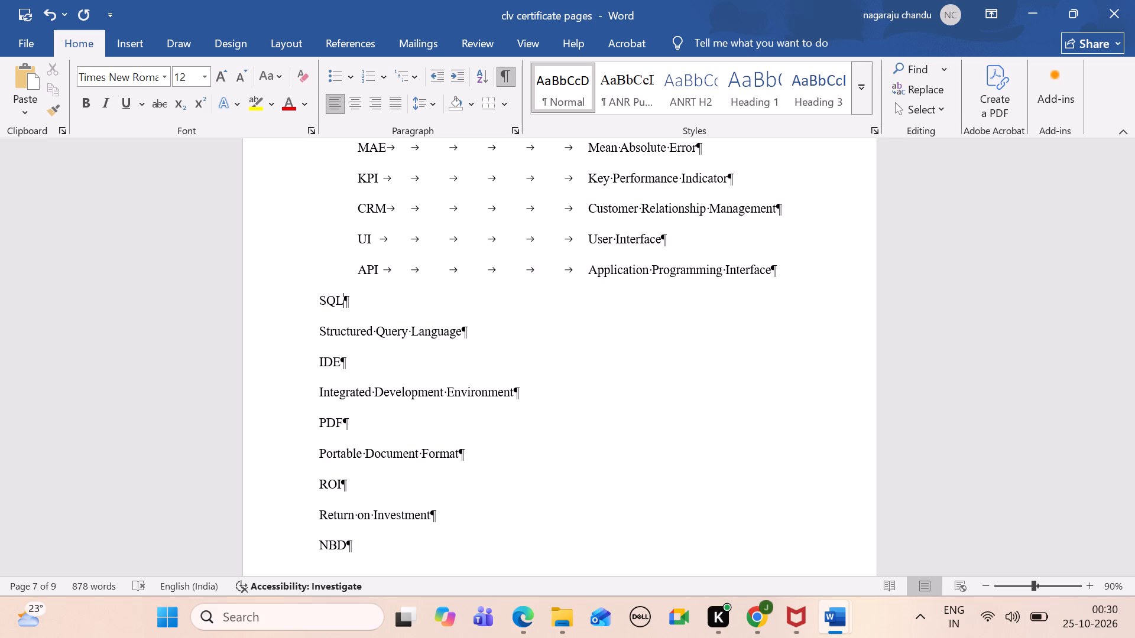
pyautogui.press('Left')
pyautogui.press('Left')
pyautogui.press('Left')
pyautogui.press('Tab')
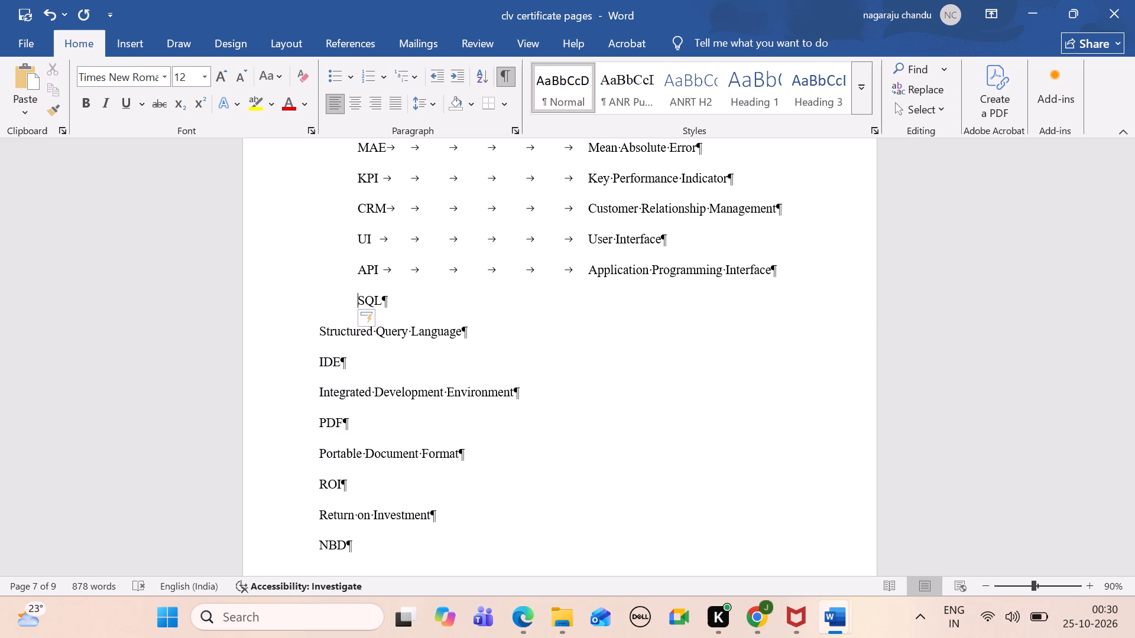
pyautogui.press('Down')
pyautogui.press('Left')
pyautogui.press('Left')
pyautogui.press('Left')
pyautogui.press('Left')
pyautogui.press('Left')
pyautogui.press('Left')
pyautogui.press('Left')
pyautogui.press('Tab')
pyautogui.press('Tab')
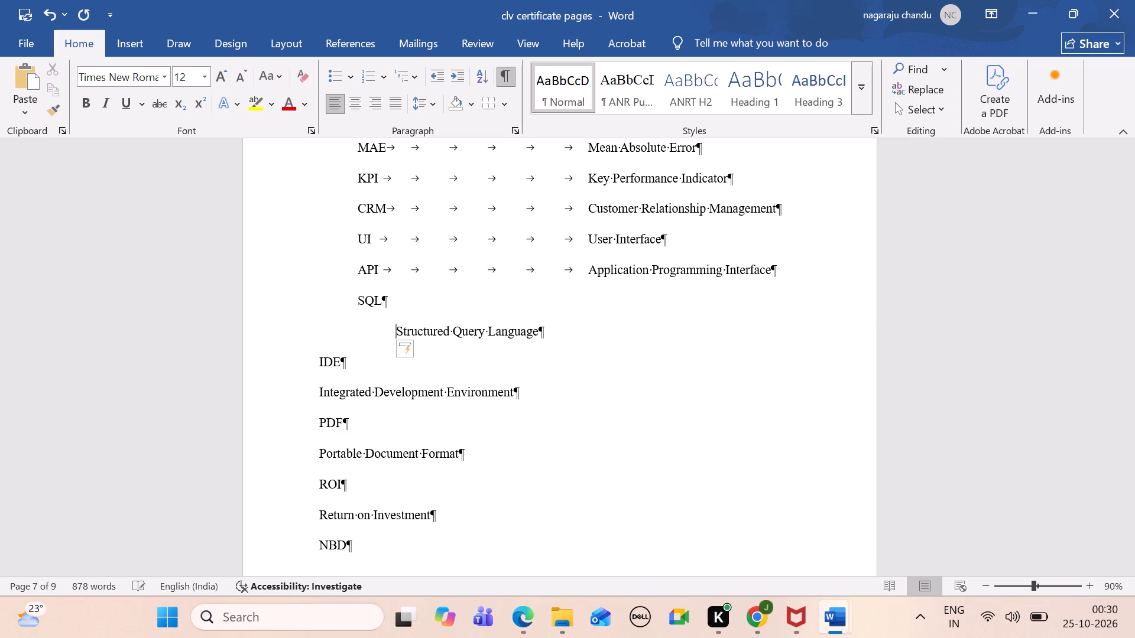
pyautogui.press('BackSpace')
pyautogui.press('BackSpace')
pyautogui.press('BackSpace')
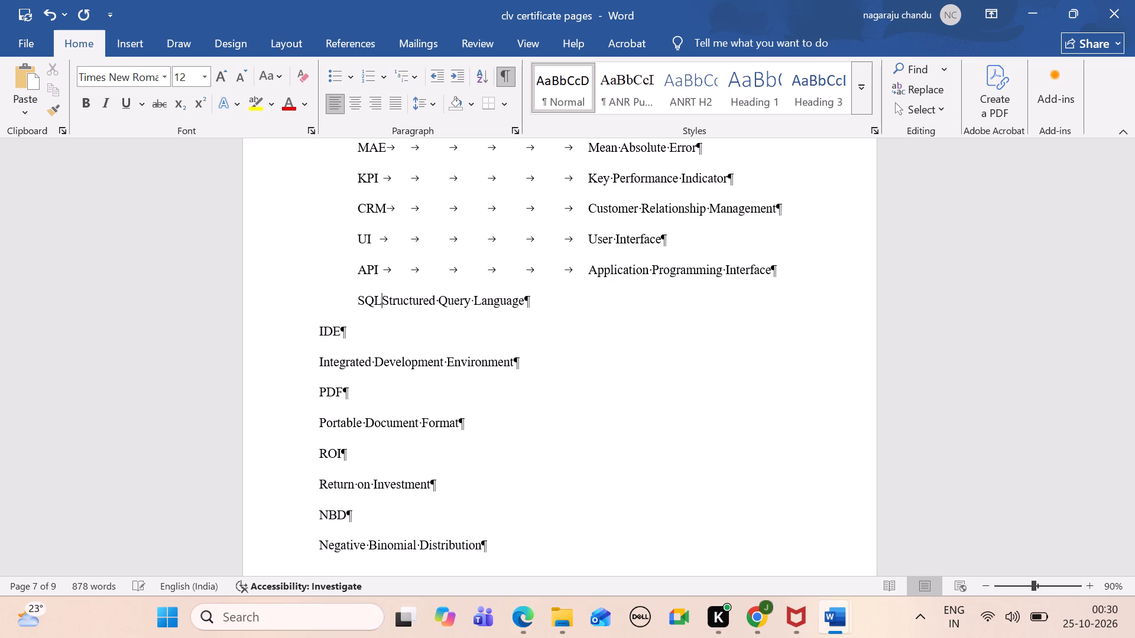
pyautogui.press('Tab')
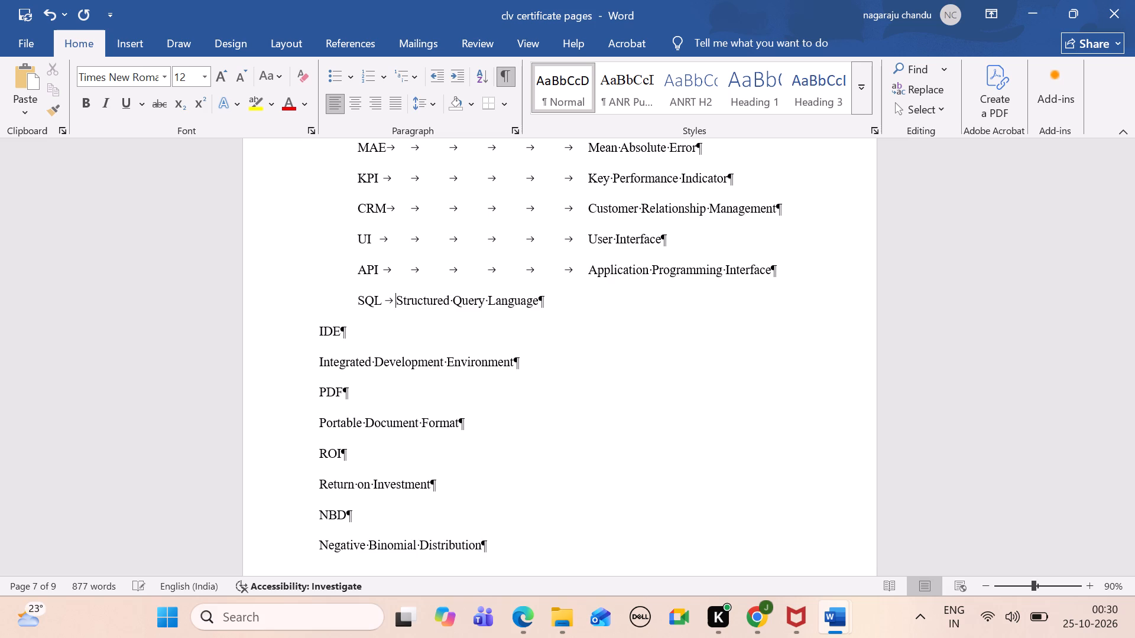
pyautogui.press('Tab')
pyautogui.press('Tab')
pyautogui.press('Tab')
pyautogui.press('Tab')
pyautogui.press('Tab')
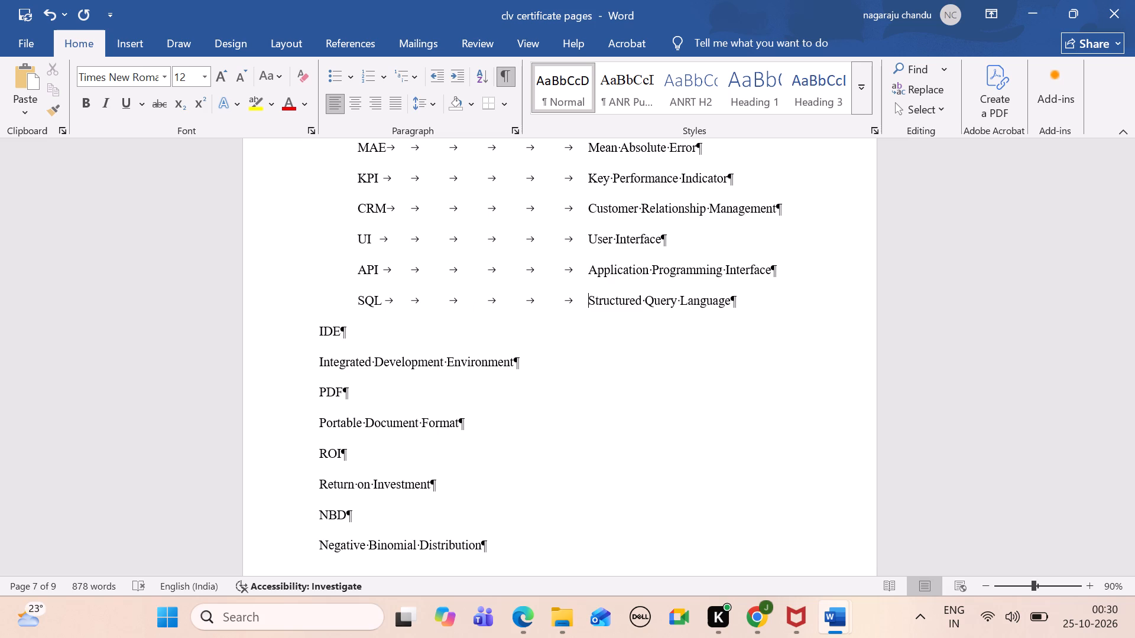
# Indent the IDE line by one tab stop and join Integrated Development Environment onto it, six tab stops after the abbreviation.
pyautogui.press('Down')
pyautogui.press('Left')
pyautogui.press('Left')
pyautogui.press('Left')
pyautogui.press('Tab')
pyautogui.press('Down')
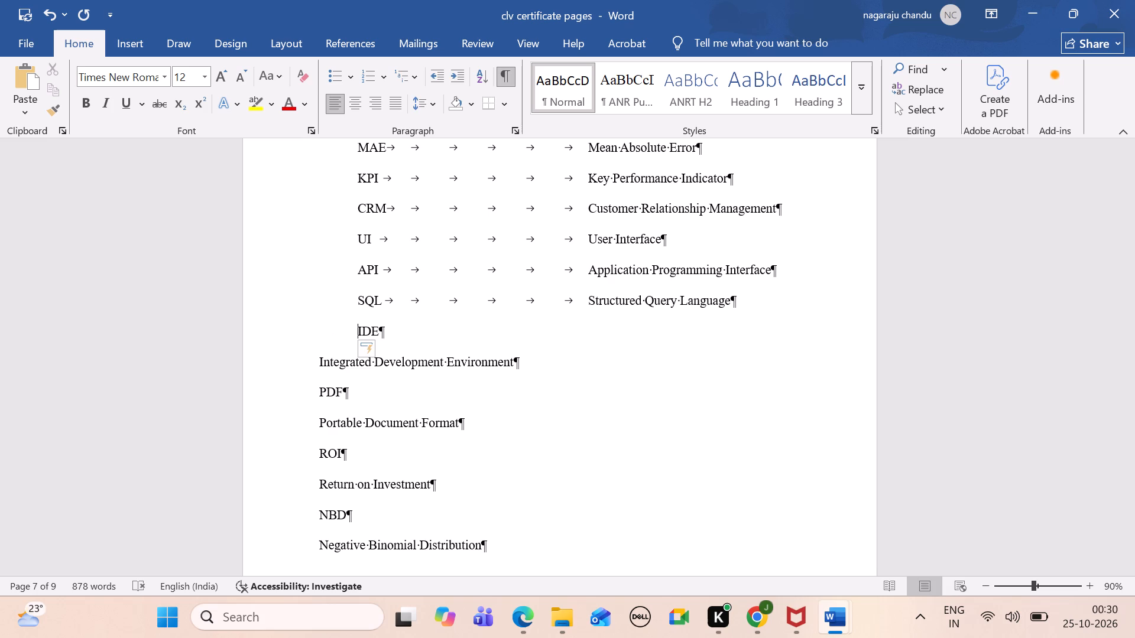
pyautogui.press('Left')
pyautogui.press('Left')
pyautogui.press('Left')
pyautogui.press('Left')
pyautogui.press('Left')
pyautogui.press('Left')
pyautogui.press('Left')
pyautogui.press('Left')
pyautogui.press('Tab')
pyautogui.press('Tab')
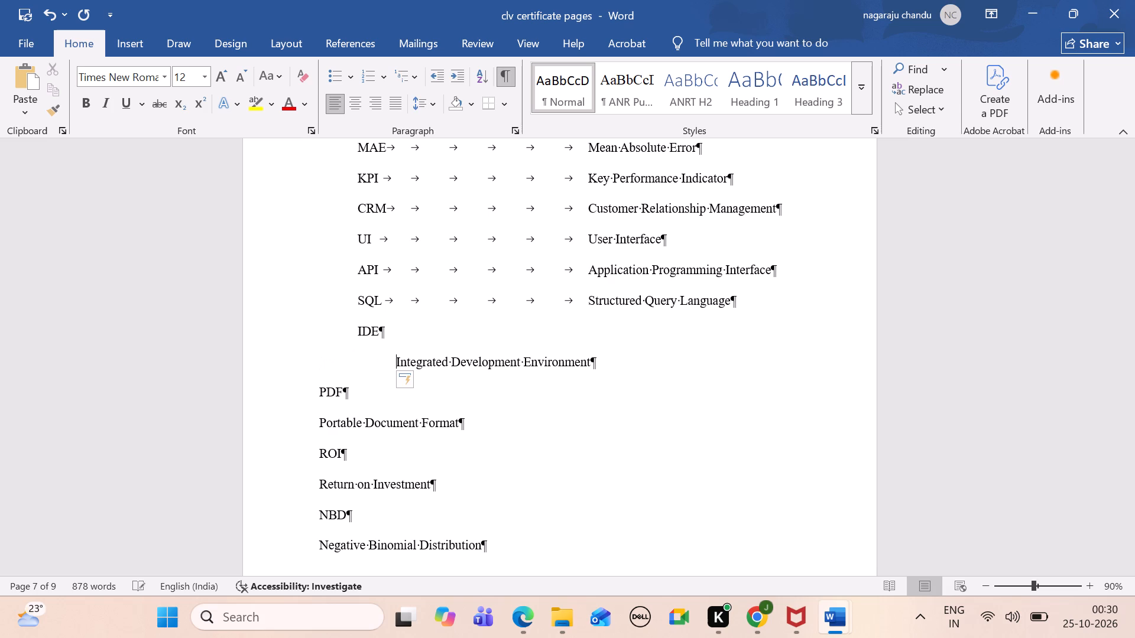
pyautogui.press('BackSpace')
pyautogui.press('BackSpace')
pyautogui.press('BackSpace')
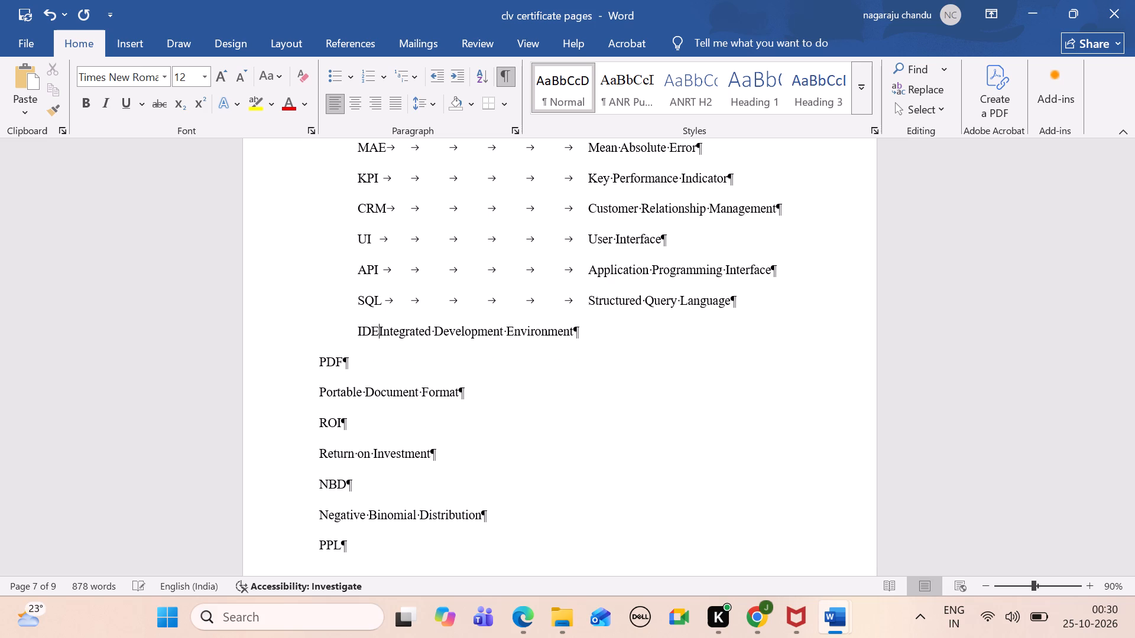
pyautogui.press('Tab')
pyautogui.press('Tab')
pyautogui.press('Tab')
pyautogui.press('Tab')
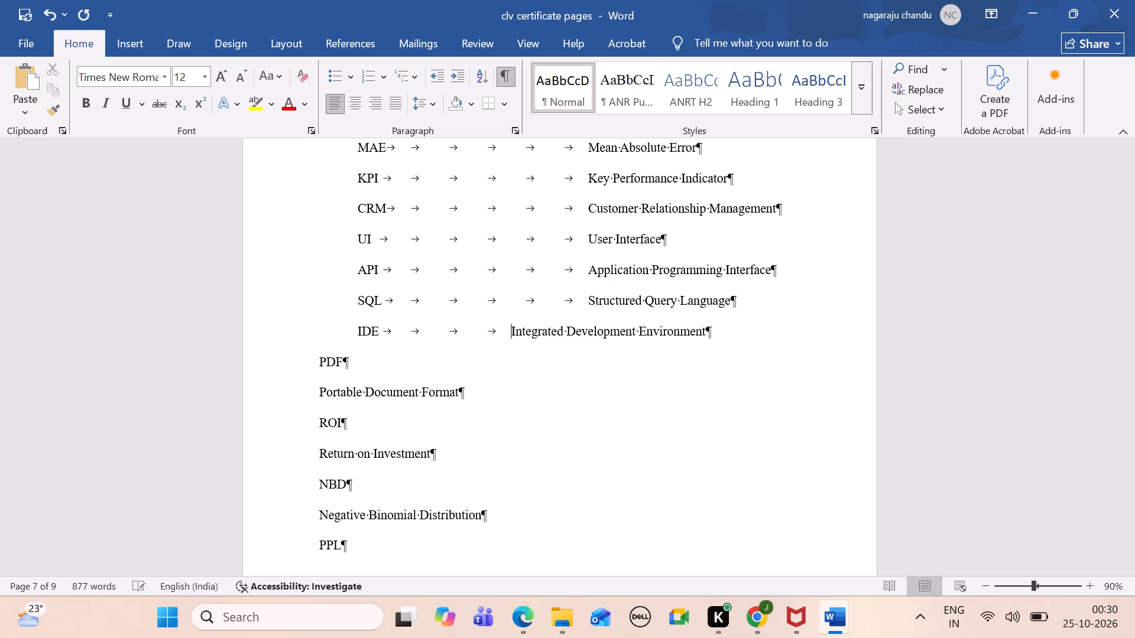
pyautogui.press('Tab')
pyautogui.press('Tab')
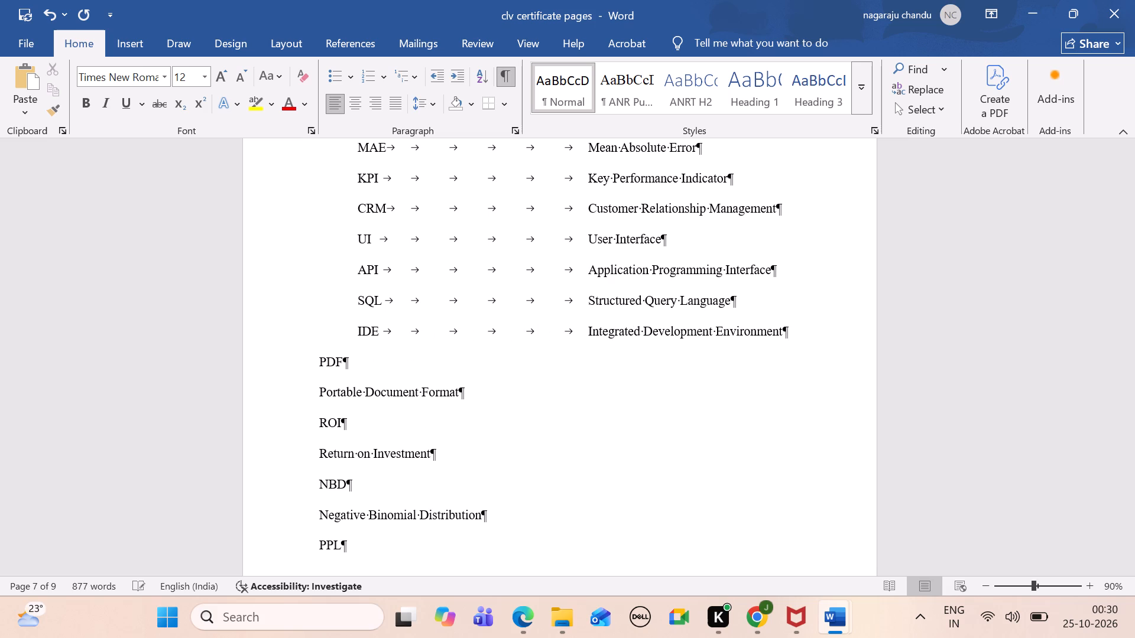
# Indent the PDF line by one tab stop so it lines up with the abbreviations above it.
pyautogui.press('Down')
pyautogui.press('Left')
pyautogui.press('Left')
pyautogui.press('Left')
pyautogui.press('Tab')
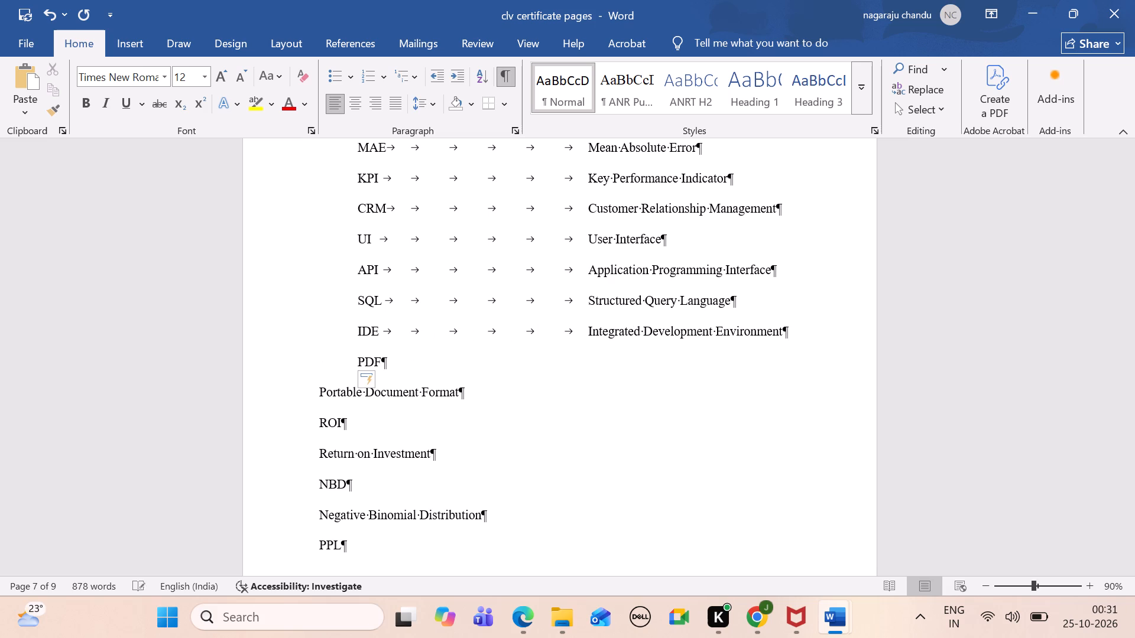
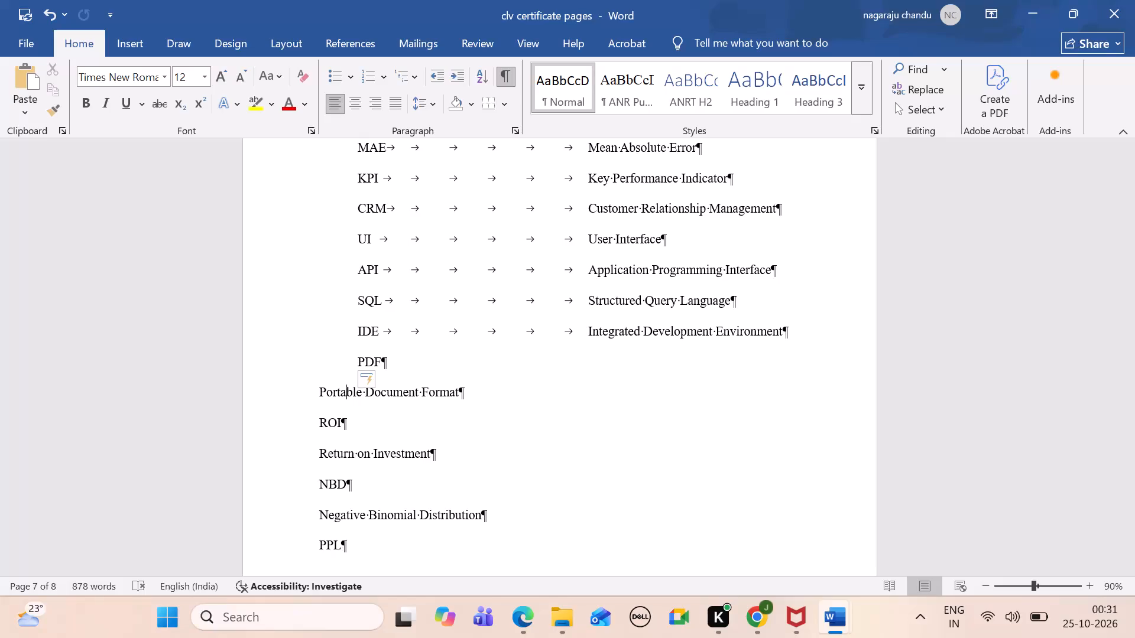
# Join Portable Document Format onto the PDF line, six tab stops after the abbreviation.
pyautogui.press('Left')
pyautogui.press('Left')
pyautogui.press('Left')
pyautogui.press('Left')
pyautogui.press('Left')
pyautogui.press('BackSpace')
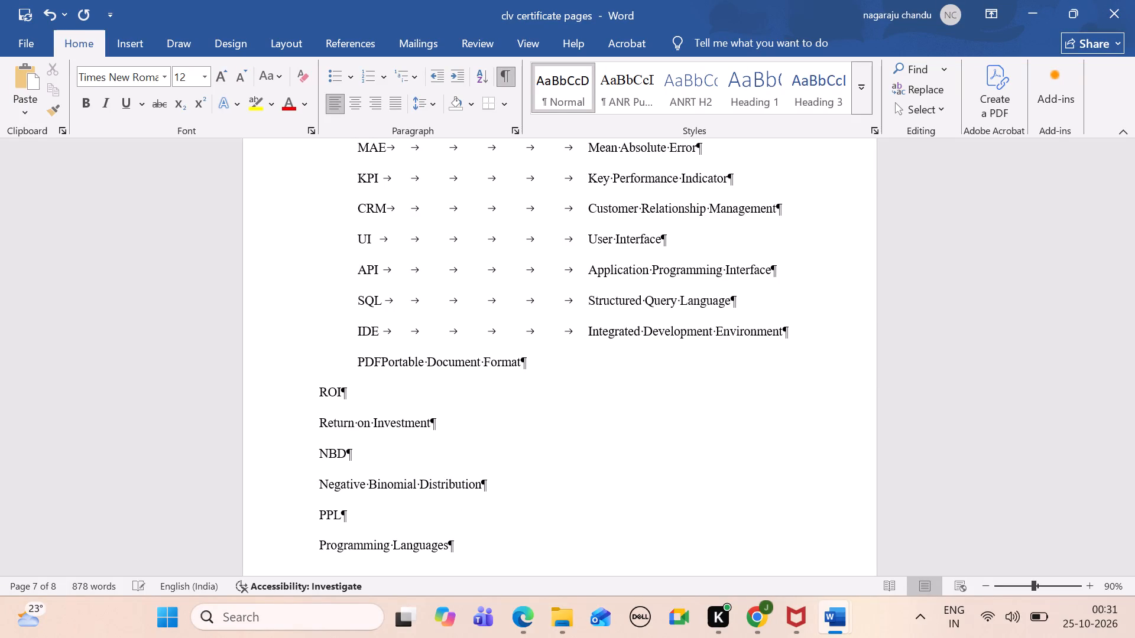
pyautogui.press('Tab')
pyautogui.press('Tab')
pyautogui.press('Tab')
pyautogui.press('Tab')
pyautogui.press('Tab')
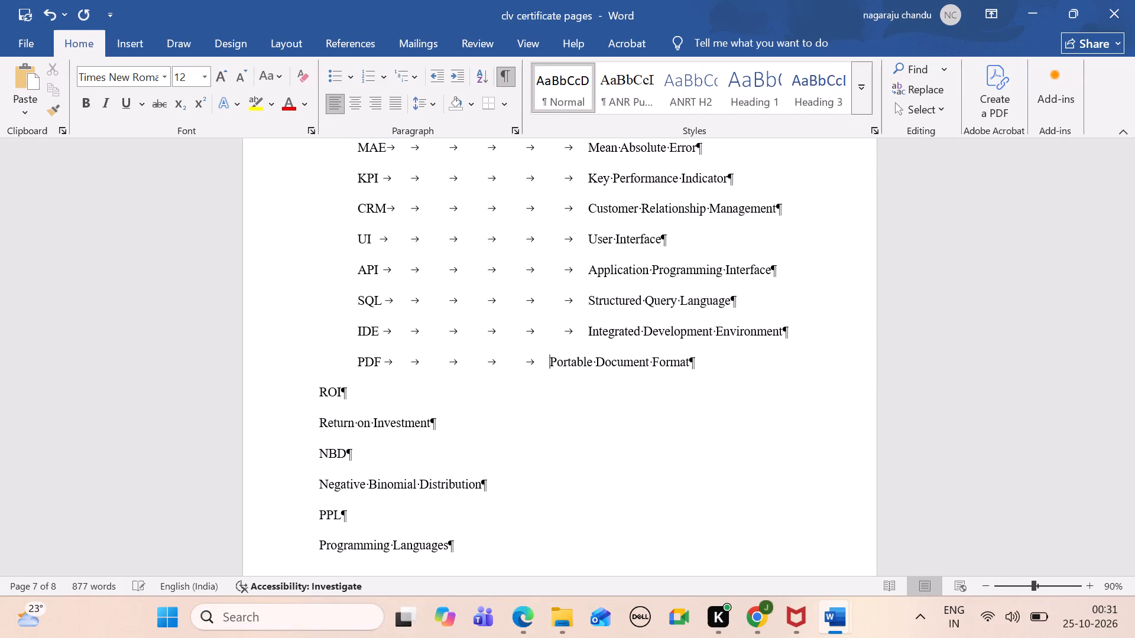
pyautogui.press('Tab')
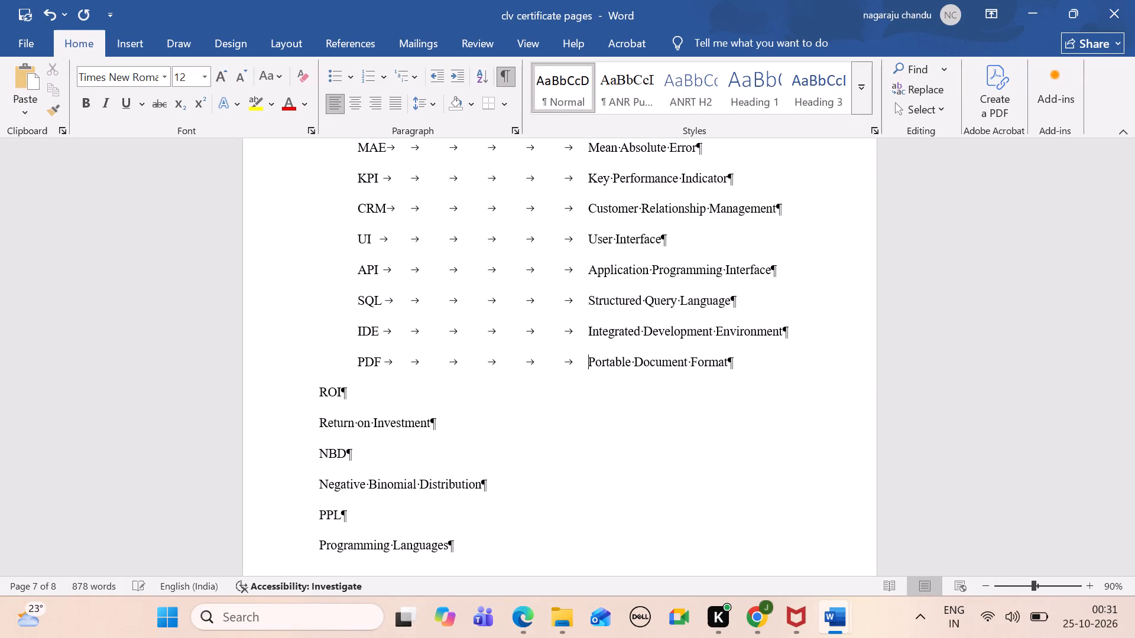
# Indent the ROI line by one tab stop and join Return on Investment onto it, six tab stops after the abbreviation.
pyautogui.press('Down')
pyautogui.press('Left')
pyautogui.press('Left')
pyautogui.press('Left')
pyautogui.press('Tab')
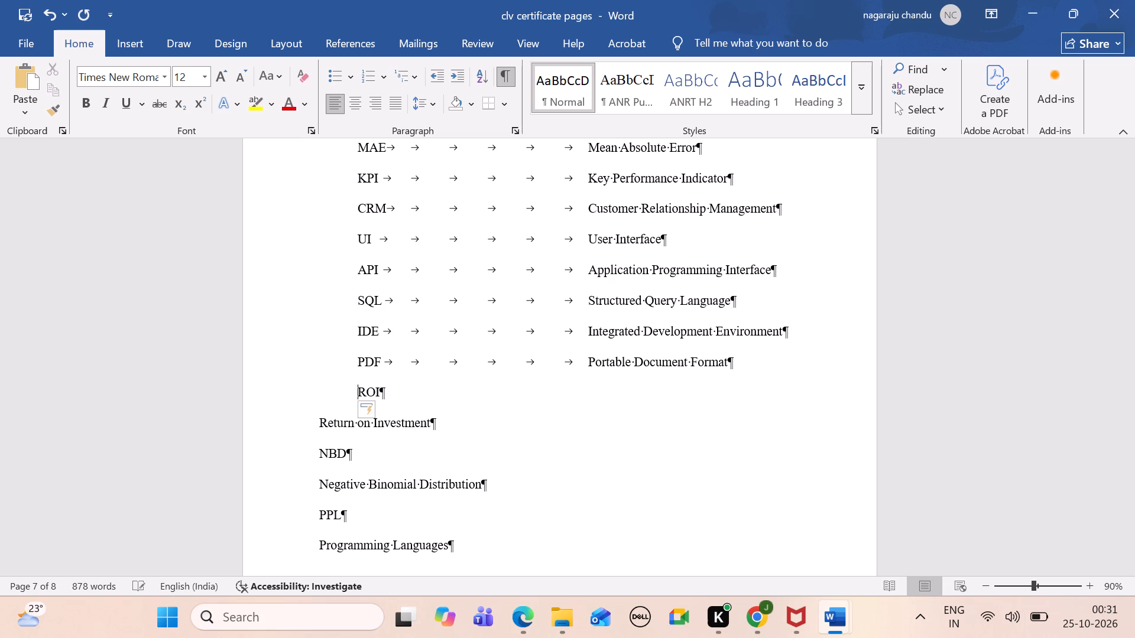
pyautogui.press('Down')
pyautogui.press('Left')
pyautogui.press('Left')
pyautogui.press('Left')
pyautogui.press('Left')
pyautogui.press('Left')
pyautogui.press('Left')
pyautogui.press('Left')
pyautogui.press('BackSpace')
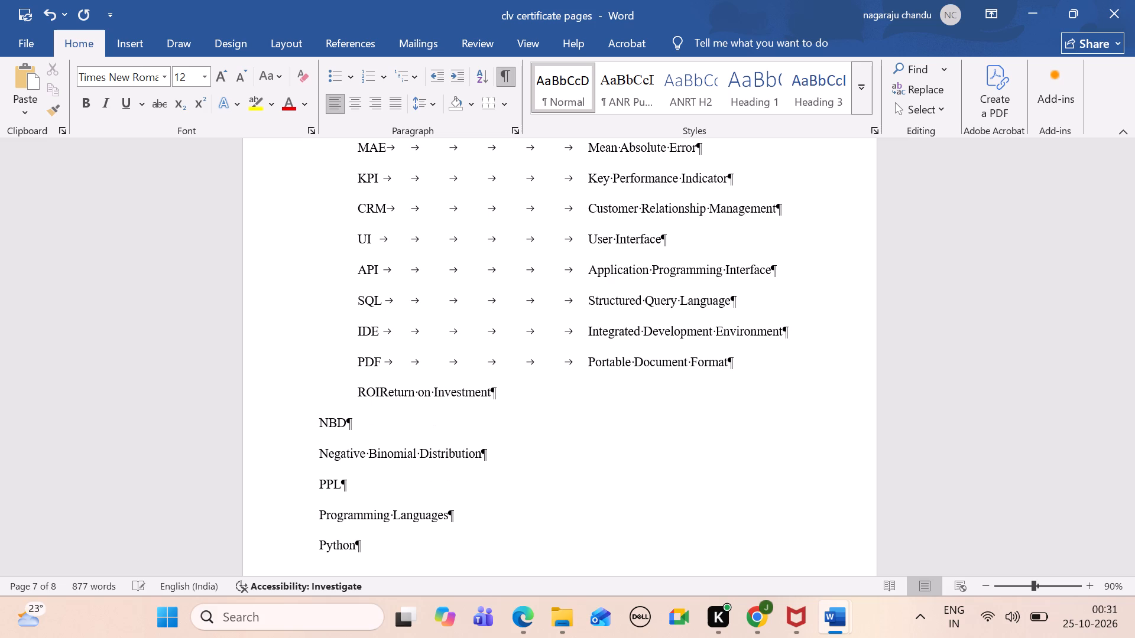
pyautogui.press('Tab')
pyautogui.press('Tab')
pyautogui.press('Tab')
pyautogui.press('Tab')
pyautogui.press('Tab')
pyautogui.press('Tab')
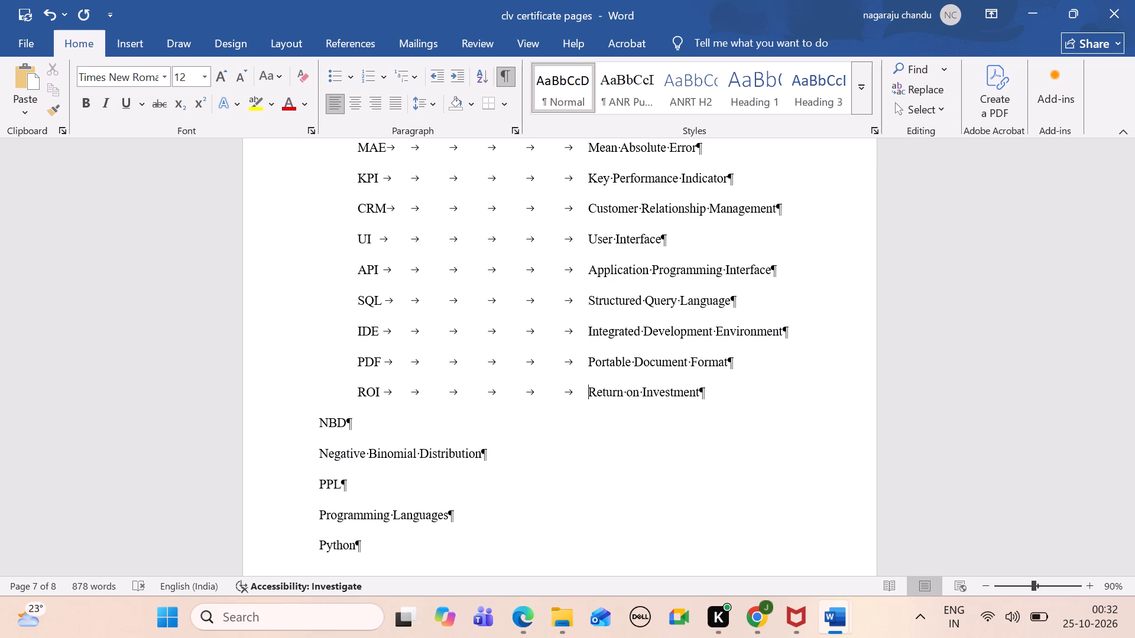
# Indent the NBD line by one tab stop and join Negative Binomial Distribution onto it, six tab stops after the abbreviation.
pyautogui.press('Down')
pyautogui.press('Left')
pyautogui.press('Left')
pyautogui.press('Left')
pyautogui.press('Tab')
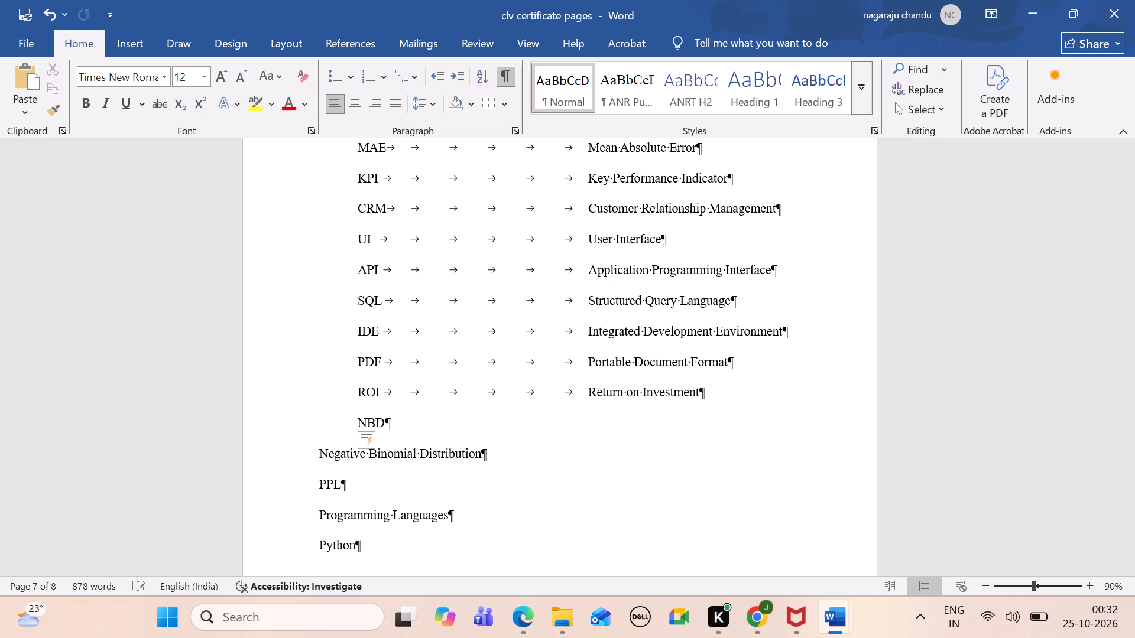
pyautogui.press('Down')
pyautogui.press('Left')
pyautogui.press('Left')
pyautogui.press('Left')
pyautogui.press('Left')
pyautogui.press('Left')
pyautogui.press('Left')
pyautogui.press('Left')
pyautogui.press('BackSpace')
pyautogui.press('Tab')
pyautogui.press('Tab')
pyautogui.press('Tab')
pyautogui.press('Tab')
pyautogui.press('Tab')
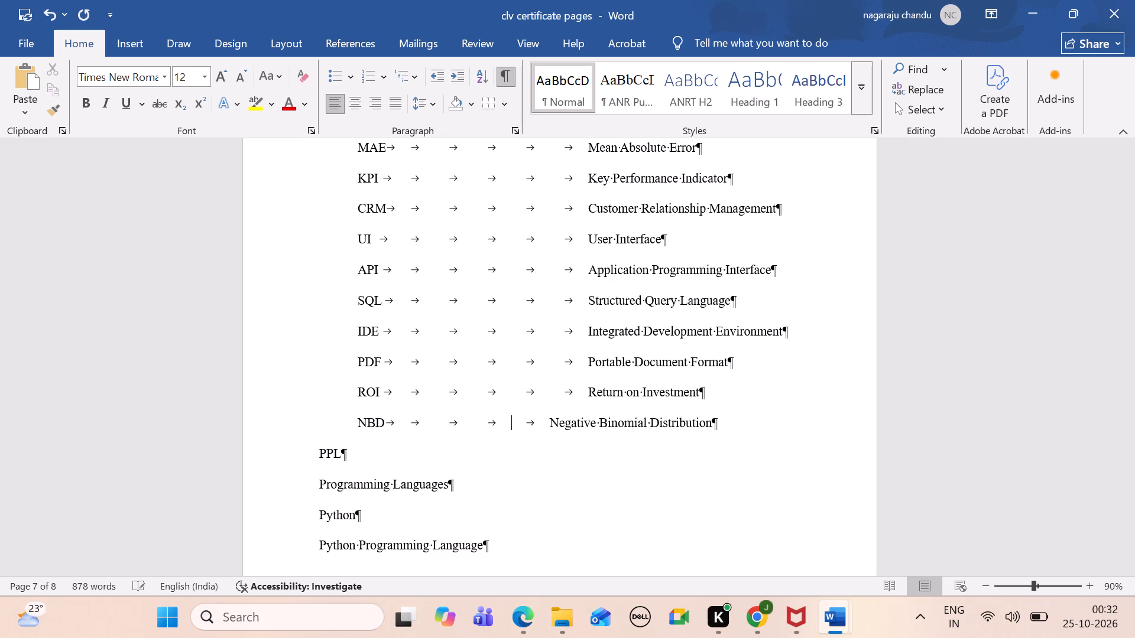
pyautogui.press('Tab')
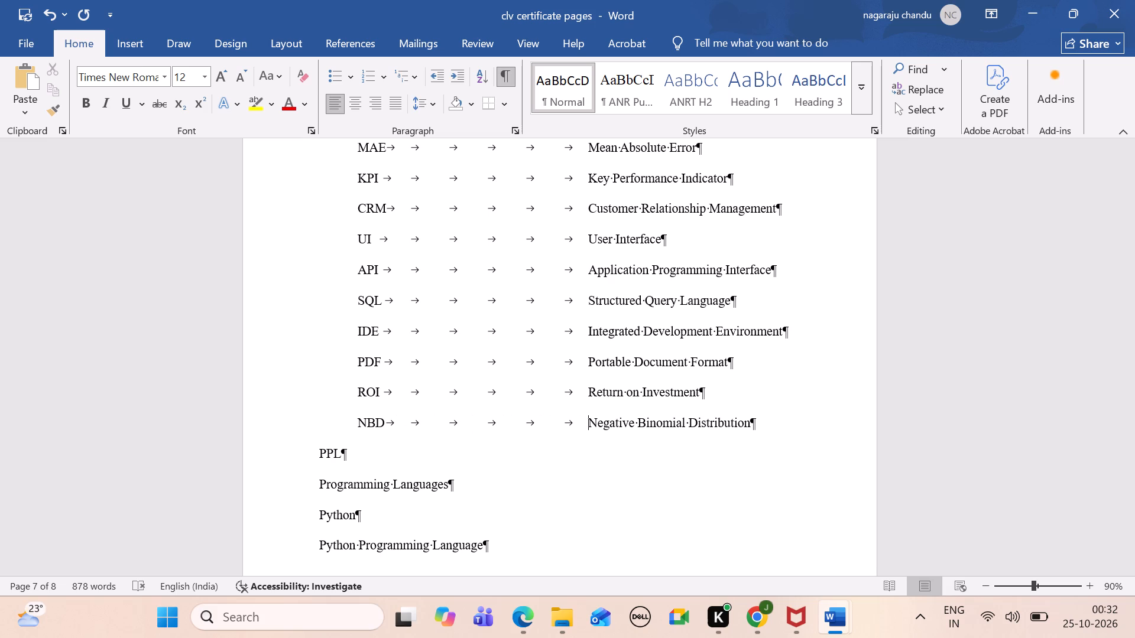
# Indent the PPL line by one tab stop and join Programming Languages onto it, six tab stops after the abbreviation.
pyautogui.press('Down')
pyautogui.press('Down')
pyautogui.press('Up')
pyautogui.press('Left')
pyautogui.press('Left')
pyautogui.press('Left')
pyautogui.press('Tab')
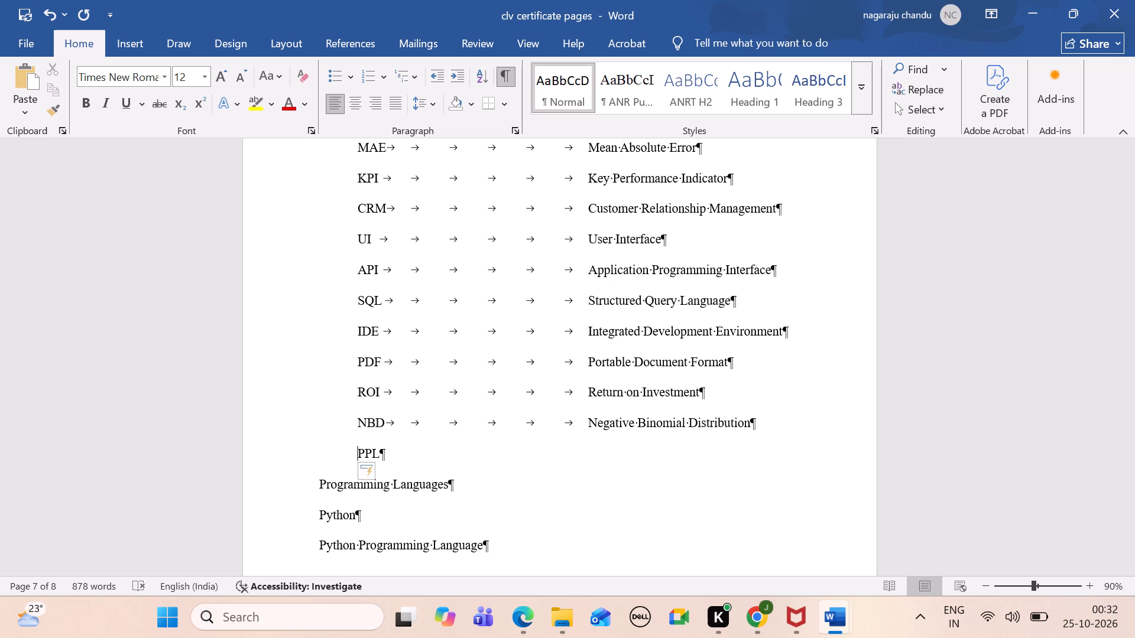
pyautogui.press('Down')
pyautogui.press('Left')
pyautogui.press('Left')
pyautogui.press('Left')
pyautogui.press('Left')
pyautogui.press('Left')
pyautogui.press('Left')
pyautogui.press('BackSpace')
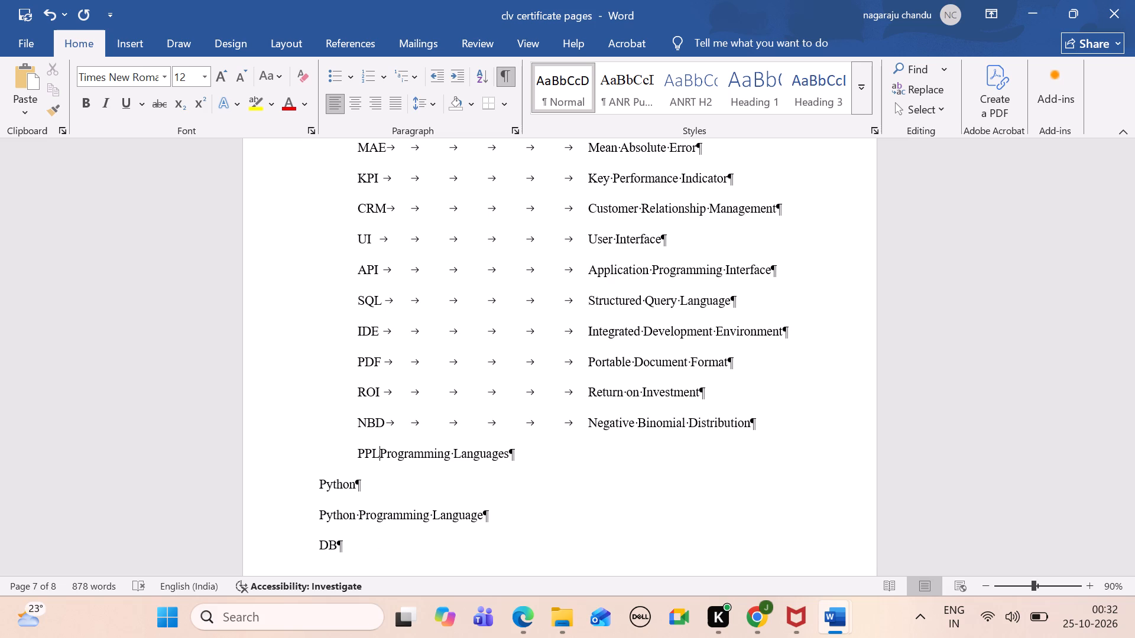
pyautogui.press('Tab')
pyautogui.press('Tab')
pyautogui.press('Tab')
pyautogui.press('Tab')
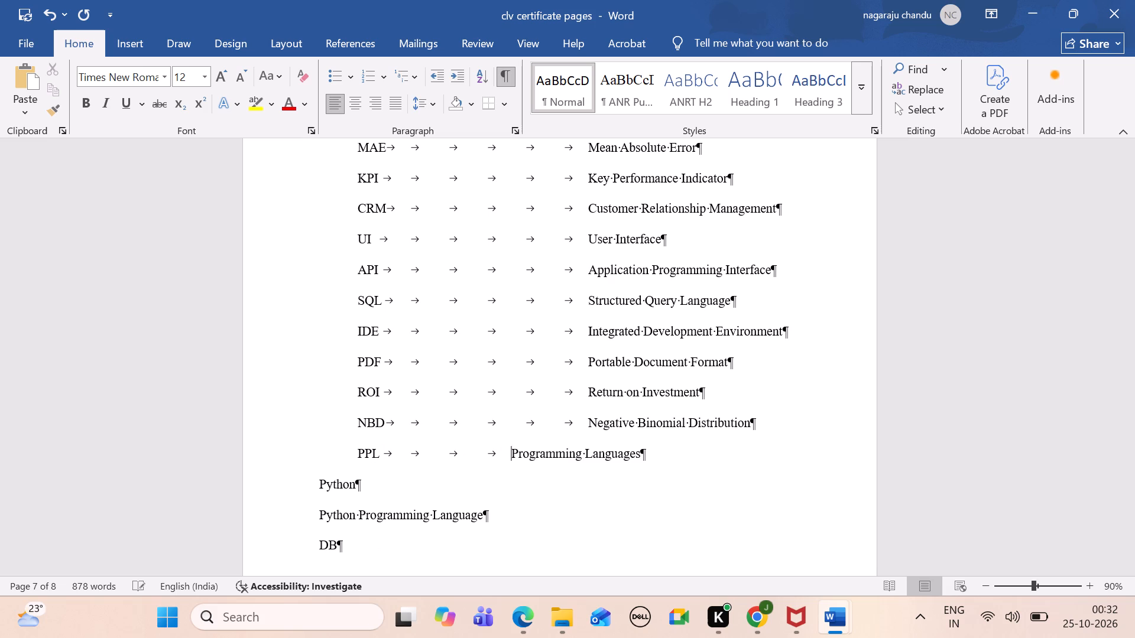
pyautogui.press('Tab')
pyautogui.press('Tab')
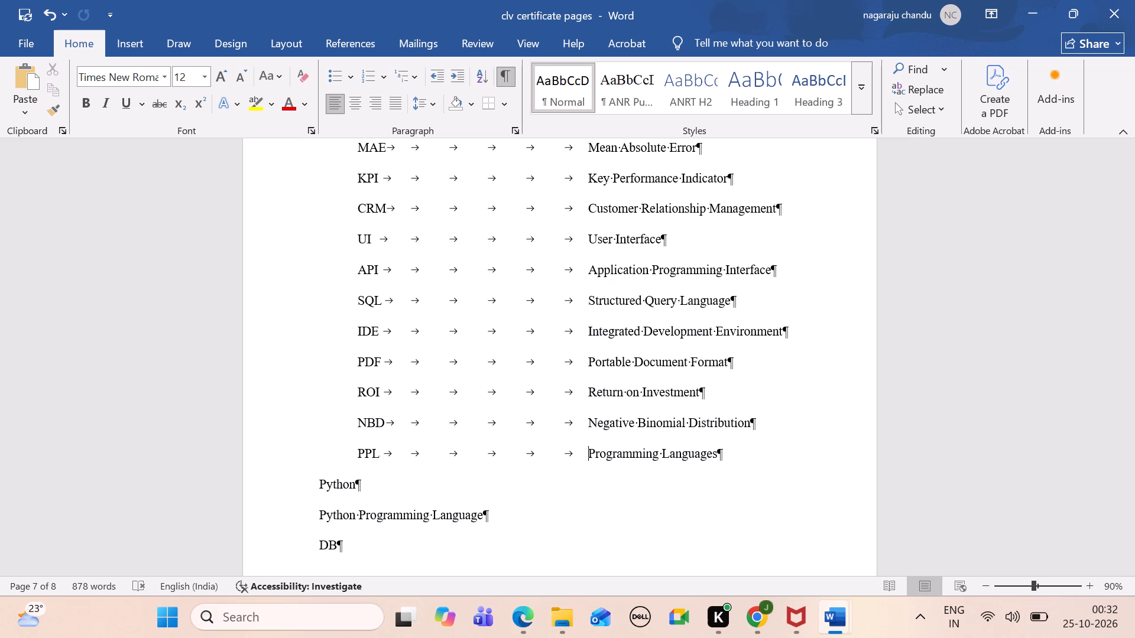
# Delete the Python entry and its Python Programming Language line from the abbreviations list.
pyautogui.press('Down')
pyautogui.press('Left')
pyautogui.press('Left')
pyautogui.press('Left')
pyautogui.press('Left')
pyautogui.press('Left')
pyautogui.press('Left')
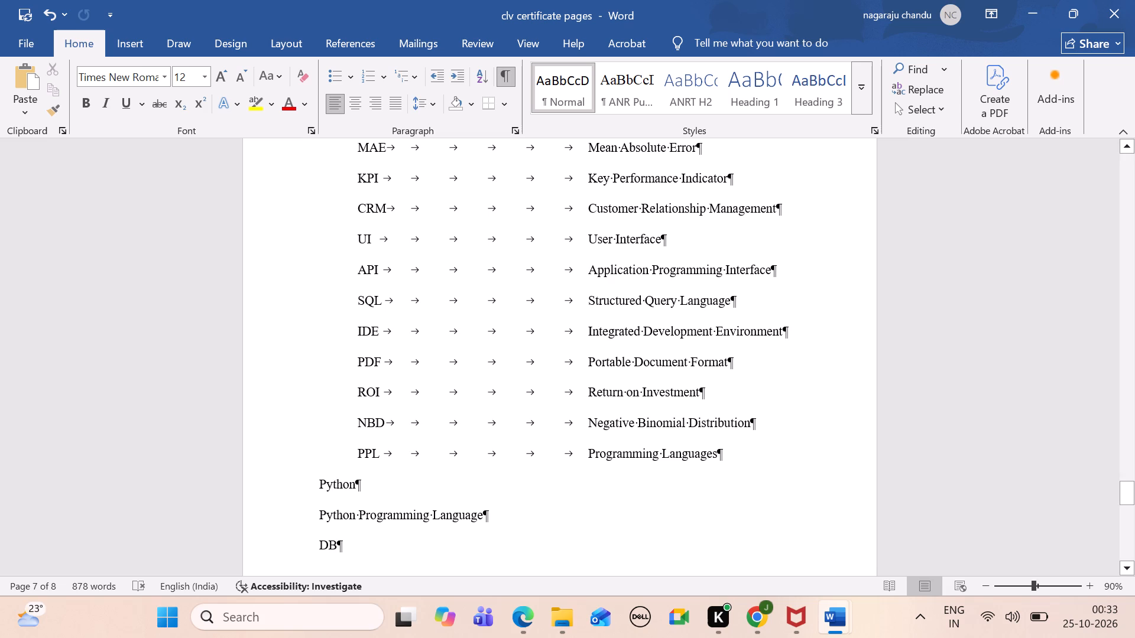
pyautogui.moveTo(316, 483); pyautogui.dragTo(446, 504)
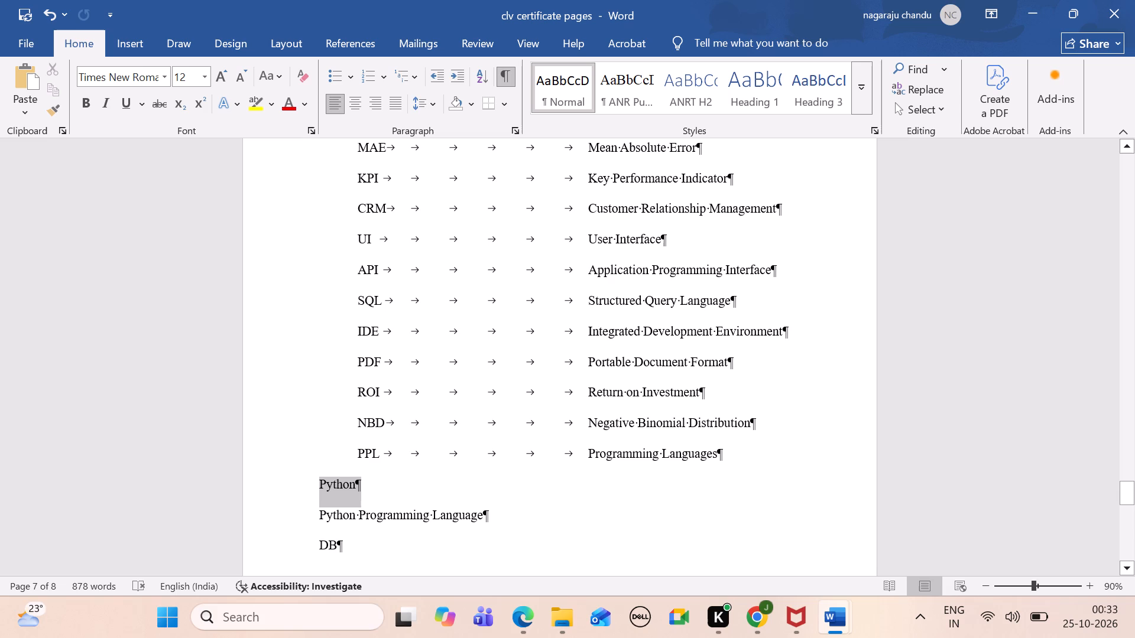
pyautogui.moveTo(446, 504); pyautogui.dragTo(478, 509)
pyautogui.press('BackSpace')
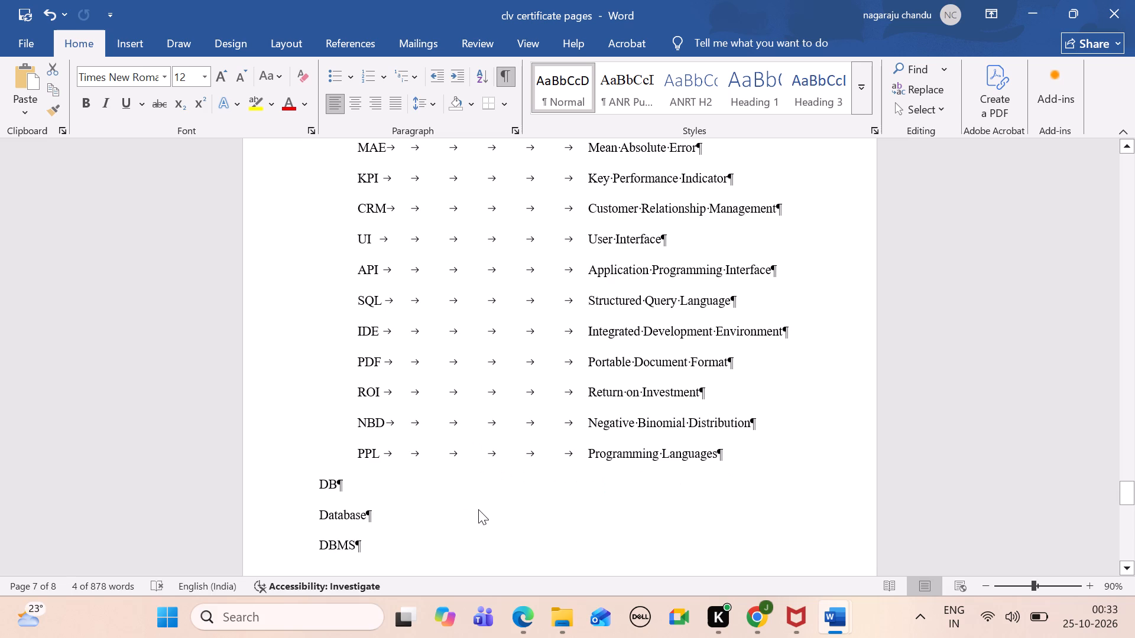
# Indent the DB line by one tab stop and join Database onto it, six tab stops after the abbreviation.
pyautogui.press('Tab')
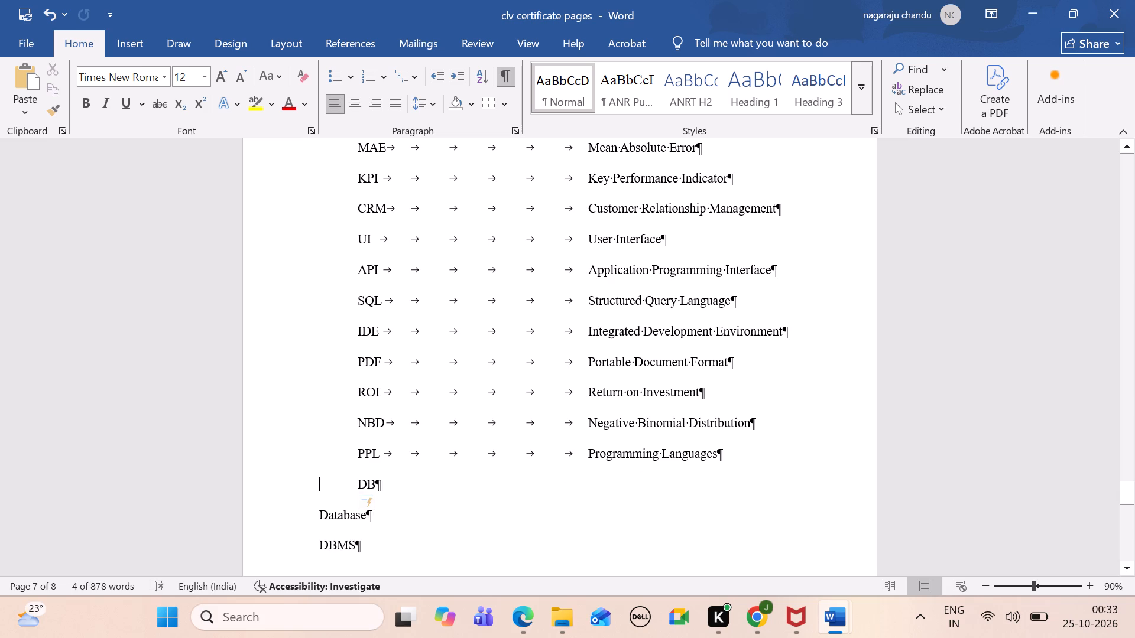
pyautogui.click(319, 516)
pyautogui.press('BackSpace')
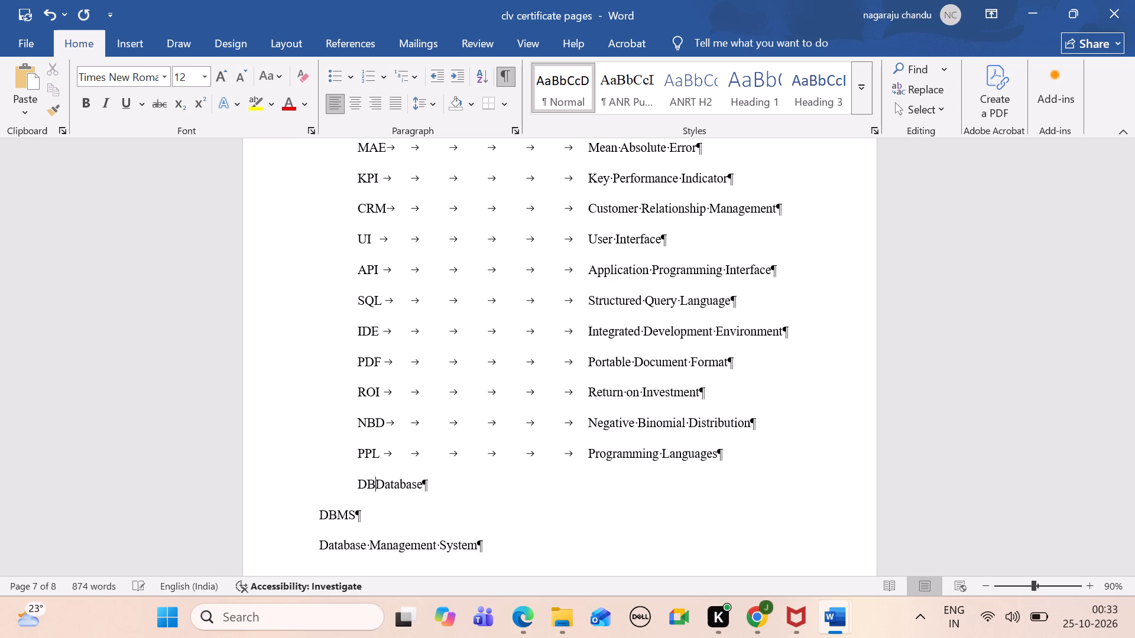
pyautogui.press('Tab')
pyautogui.press('Tab')
pyautogui.press('Tab')
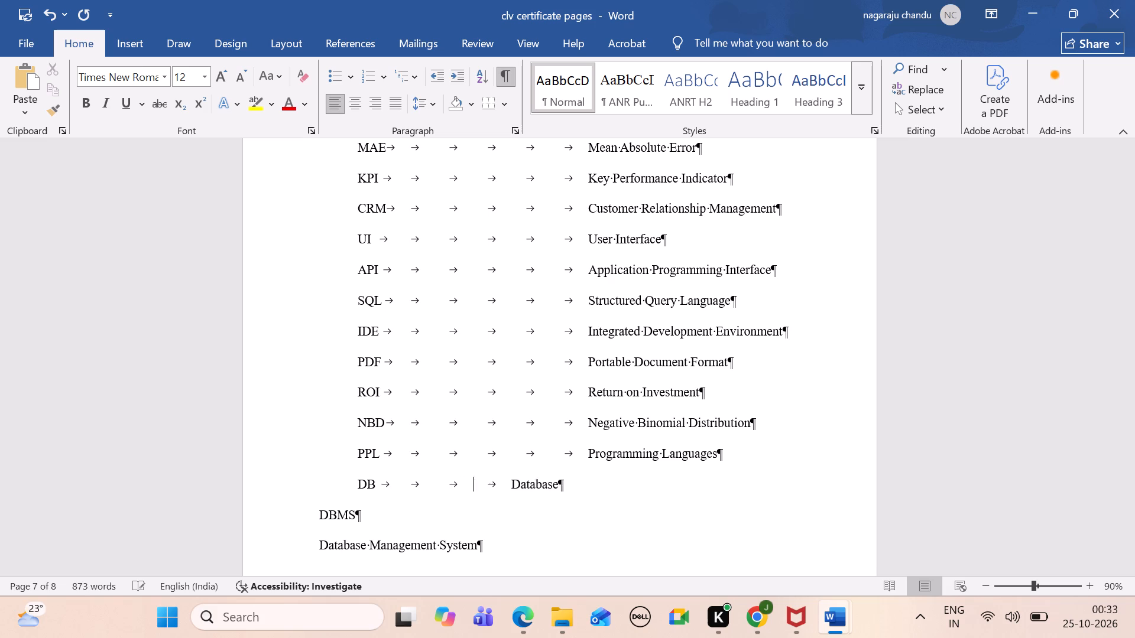
pyautogui.press('Tab')
pyautogui.press('Tab')
pyautogui.press('Tab')
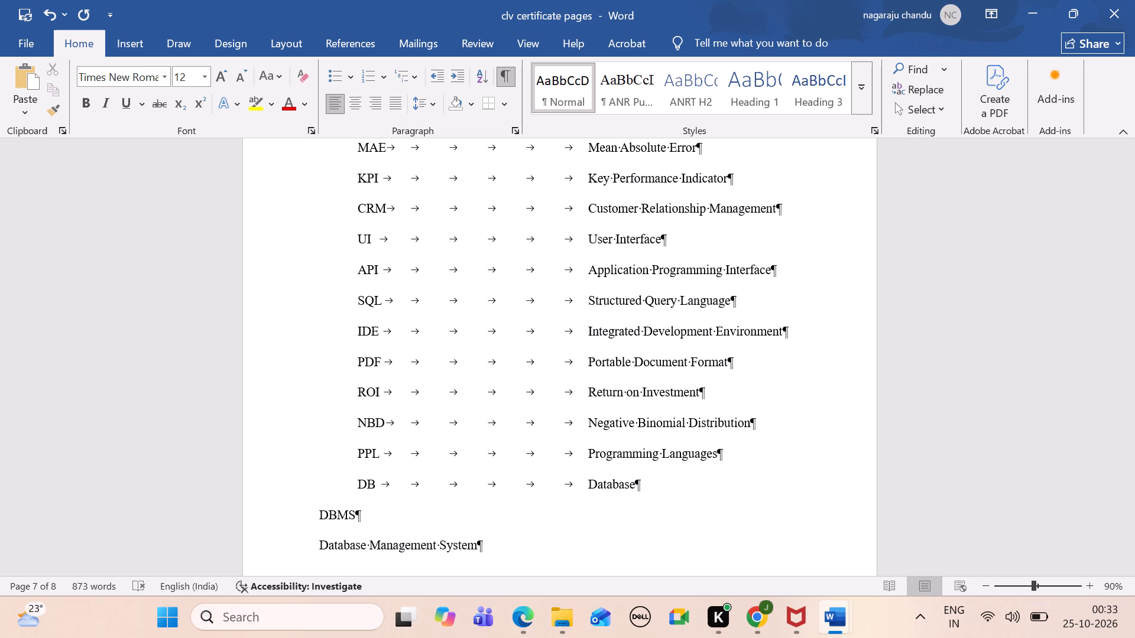
# Indent the DBMS line by one tab stop and join Database Management System onto it, six tab stops after the abbreviation.
pyautogui.press('Down')
pyautogui.press('Left')
pyautogui.press('Left')
pyautogui.press('Left')
pyautogui.press('Left')
pyautogui.press('Tab')
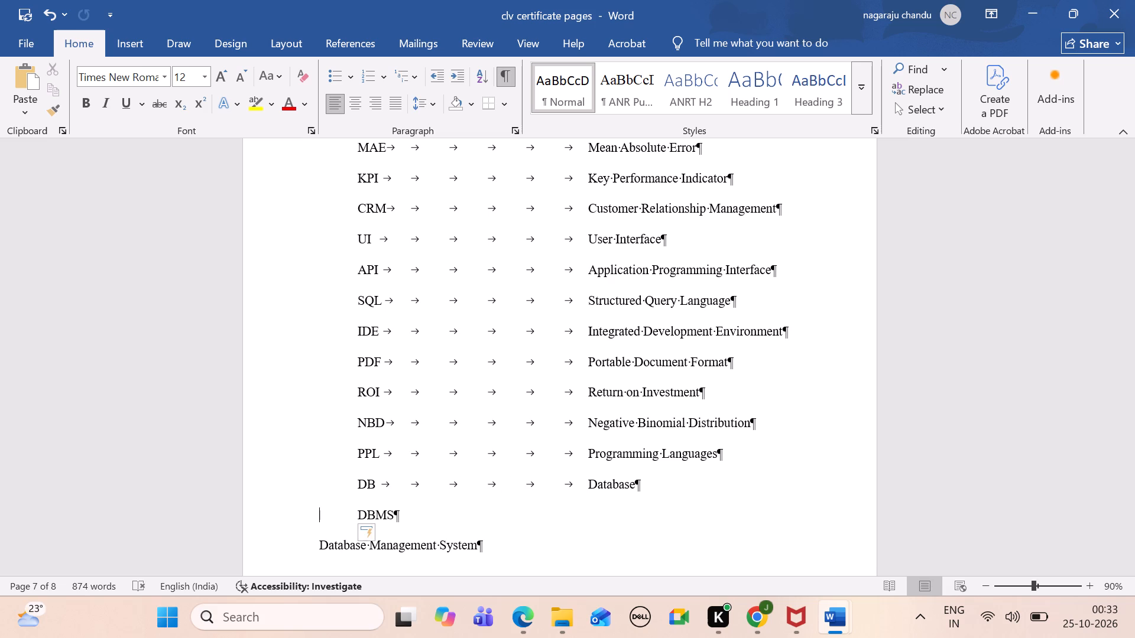
pyautogui.press('Down')
pyautogui.press('Left')
pyautogui.press('Left')
pyautogui.press('Left')
pyautogui.press('Left')
pyautogui.press('Left')
pyautogui.press('Left')
pyautogui.press('BackSpace')
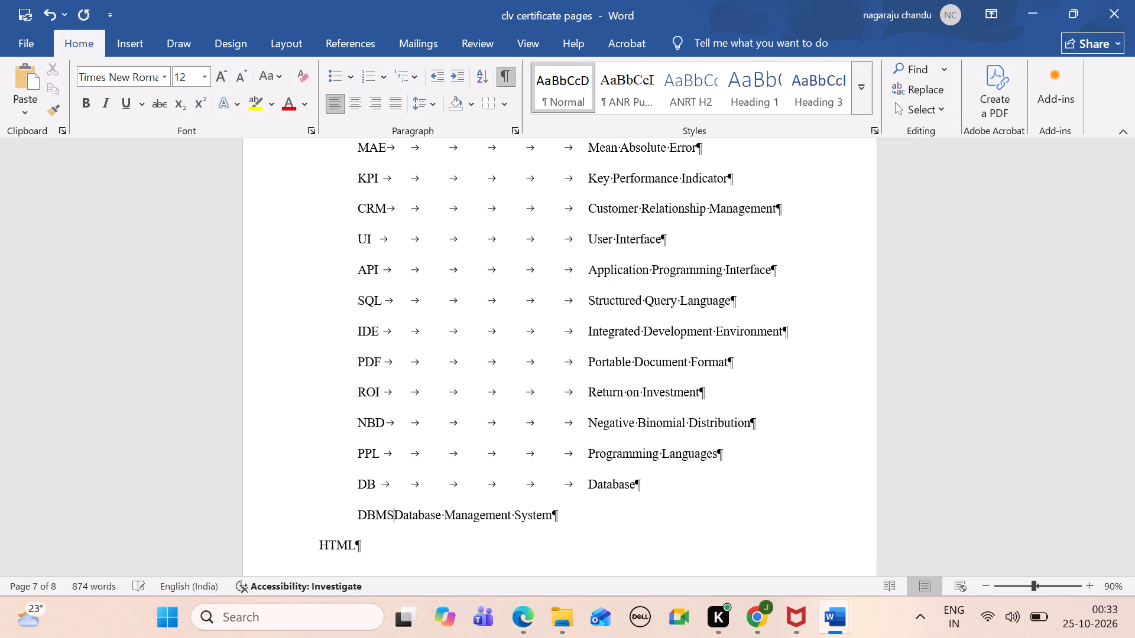
pyautogui.press('Tab')
pyautogui.press('Tab')
pyautogui.press('Tab')
pyautogui.press('Tab')
pyautogui.press('Tab')
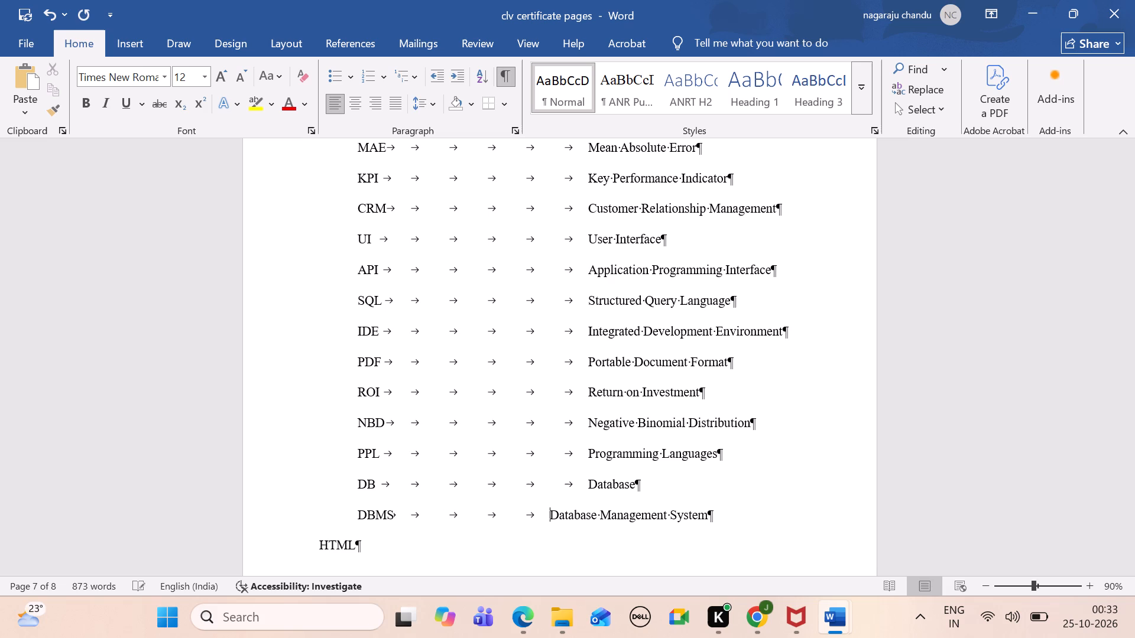
pyautogui.press('Tab')
# Review the aligned abbreviations and the remaining unformatted entries through the end of the list.
pyautogui.scroll(-1, 319, 516)
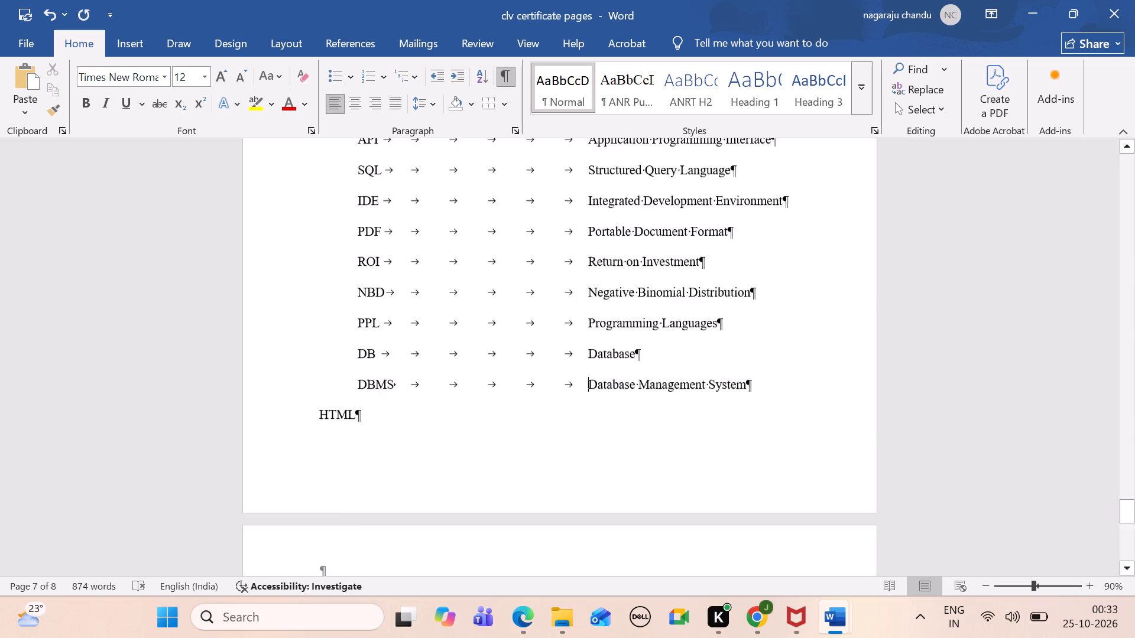
pyautogui.scroll(-5, 319, 516)
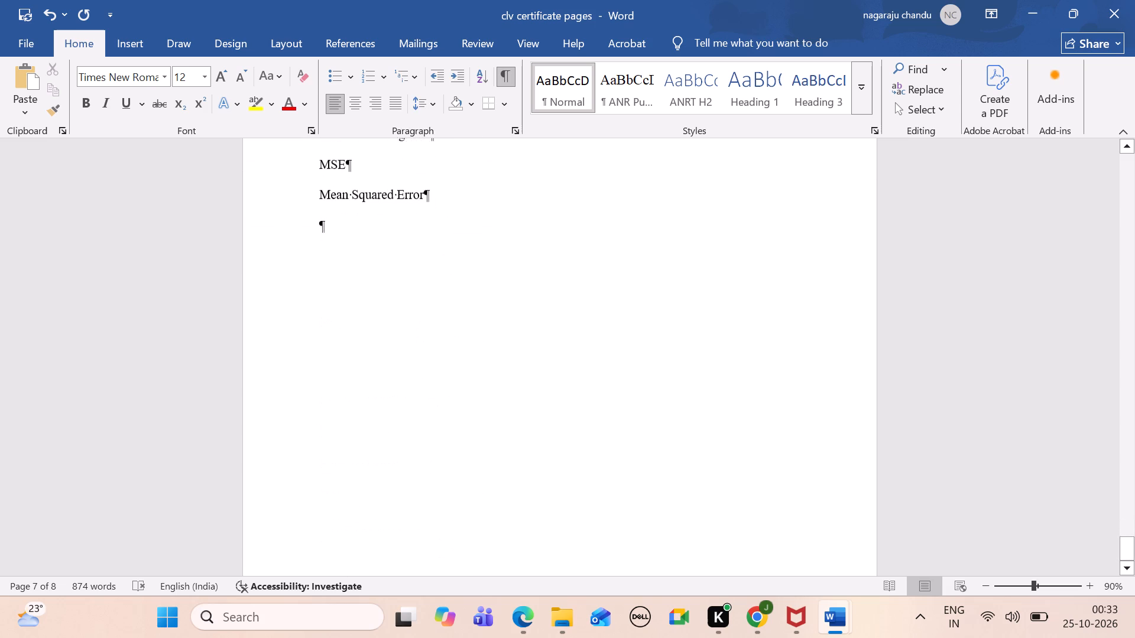
pyautogui.scroll(4, 319, 516)
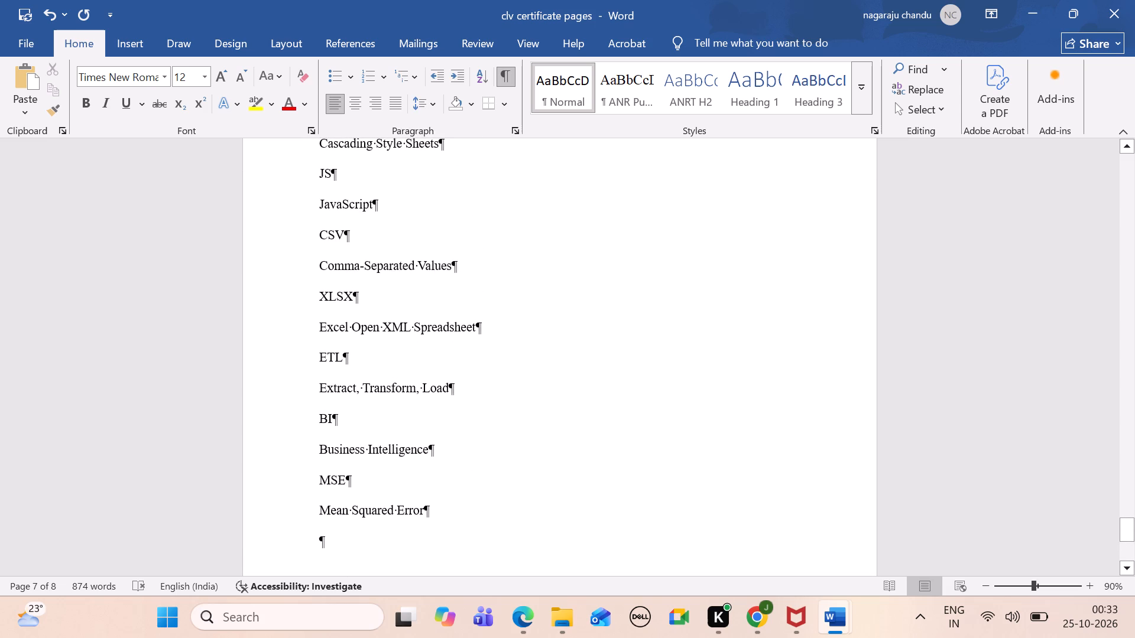
pyautogui.scroll(6, 319, 516)
pyautogui.scroll(-1, 319, 516)
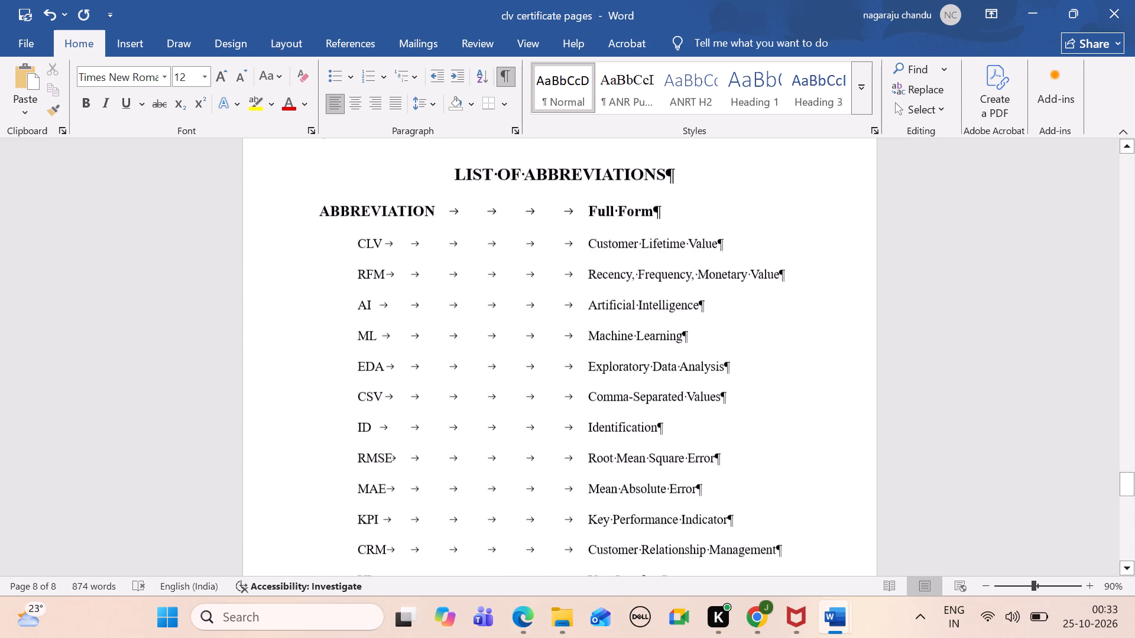
pyautogui.scroll(-1, 319, 516)
pyautogui.scroll(1, 319, 516)
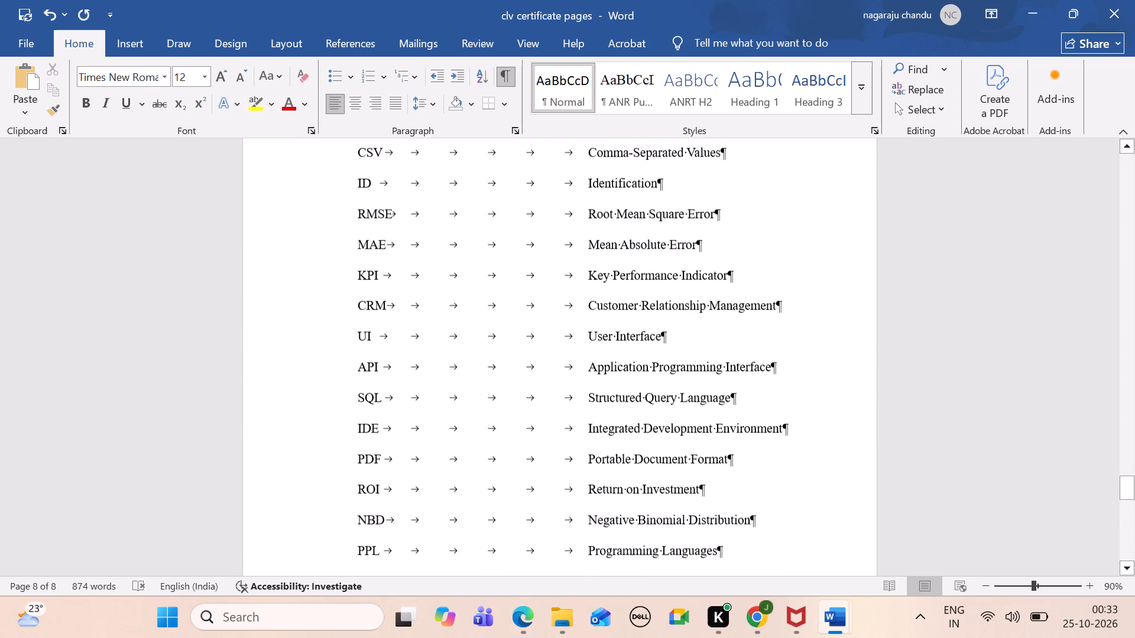
pyautogui.scroll(2, 319, 516)
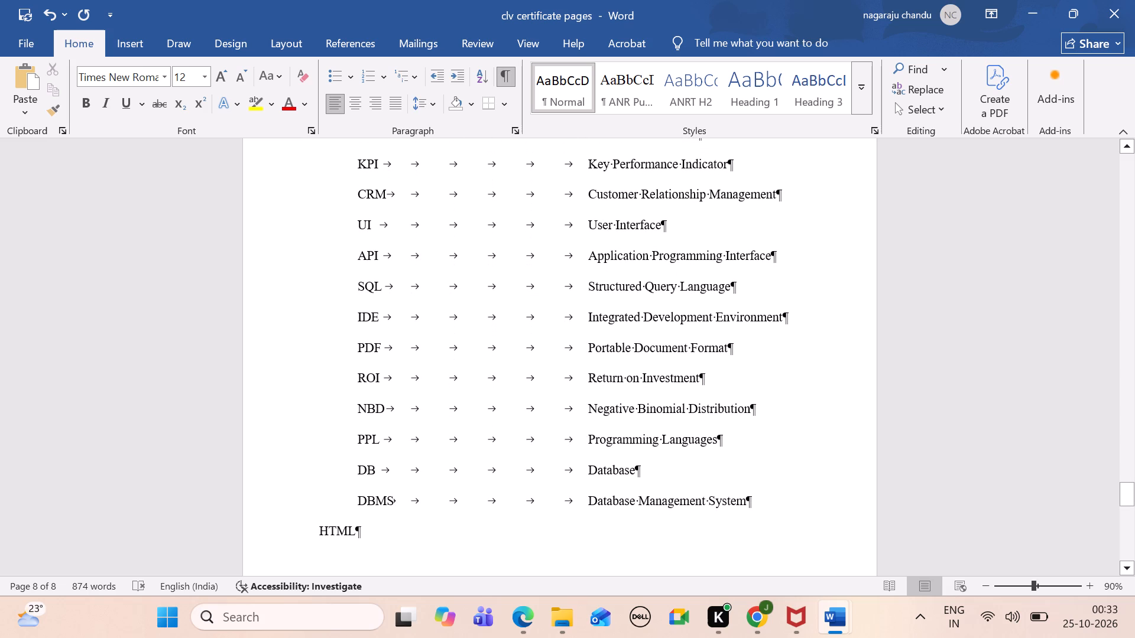
pyautogui.scroll(2, 319, 516)
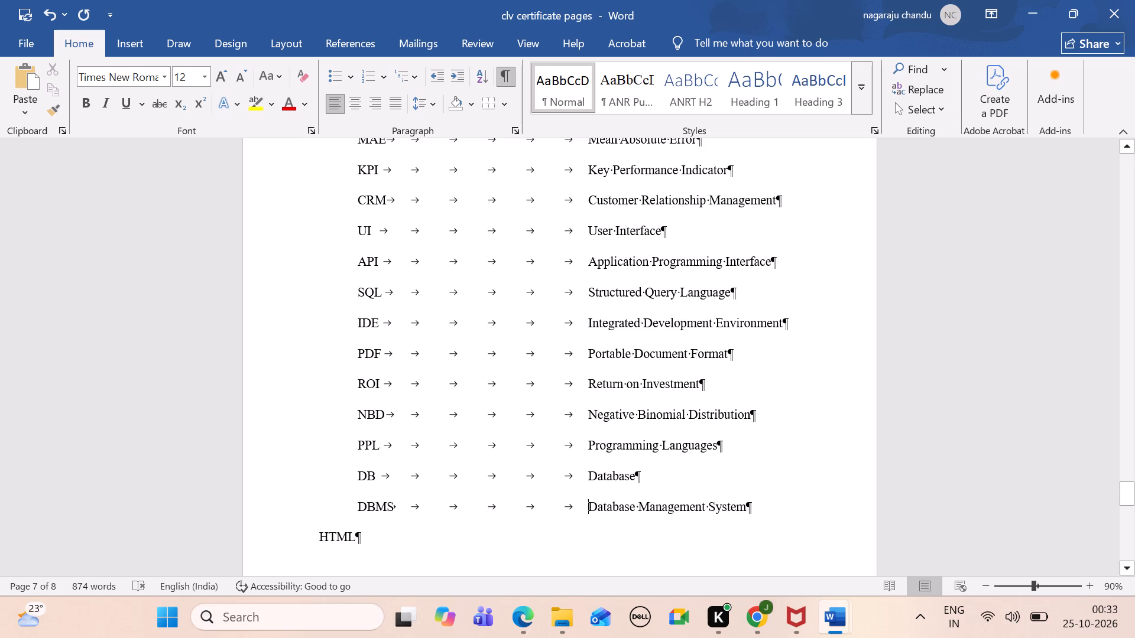
# Delete the HTML, CSS and JS entries together with their full-form lines from the abbreviations list.
pyautogui.scroll(-2, 314, 534)
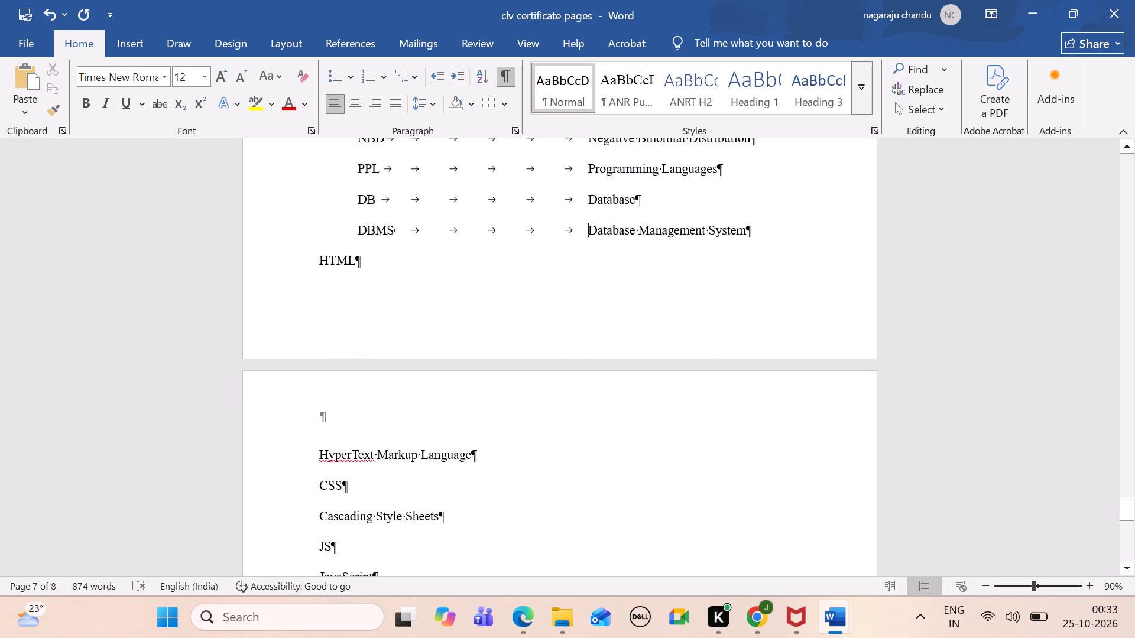
pyautogui.scroll(-3, 314, 534)
pyautogui.moveTo(317, 262); pyautogui.dragTo(358, 305)
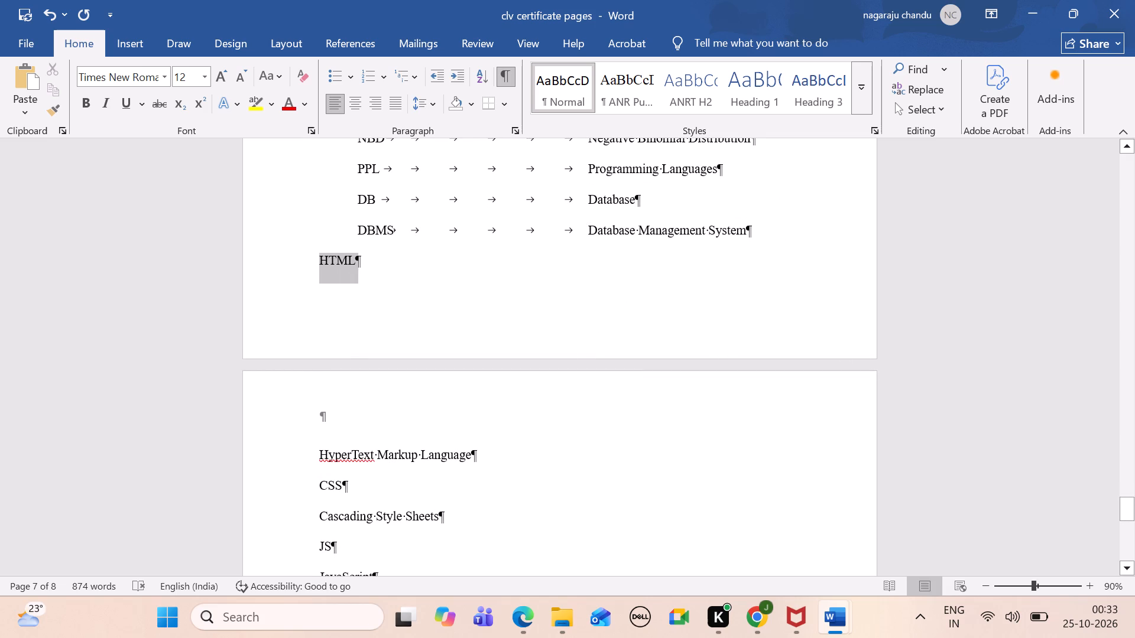
pyautogui.moveTo(358, 305); pyautogui.dragTo(404, 518)
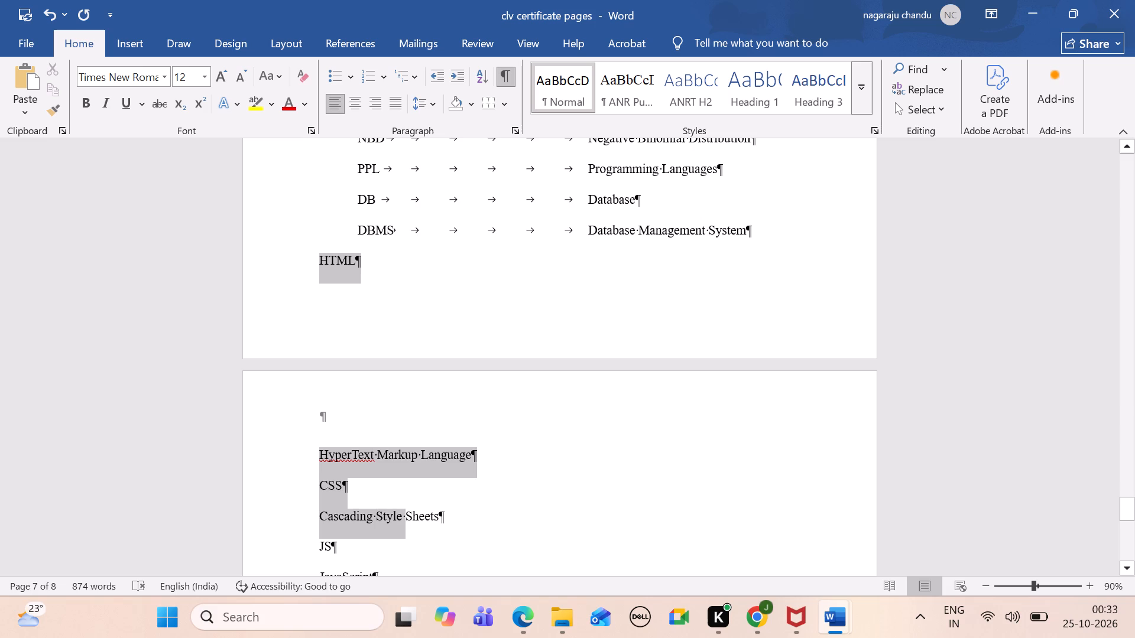
pyautogui.moveTo(404, 518); pyautogui.dragTo(458, 554)
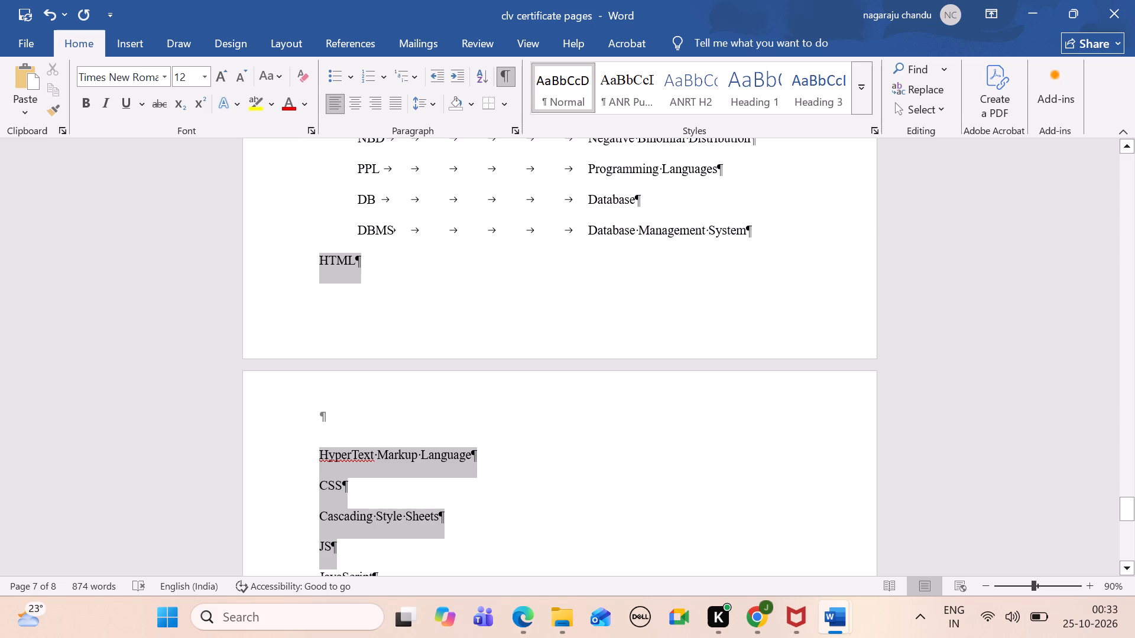
pyautogui.moveTo(458, 554); pyautogui.dragTo(495, 541)
pyautogui.moveTo(495, 541); pyautogui.dragTo(528, 555)
pyautogui.moveTo(528, 555); pyautogui.dragTo(390, 201)
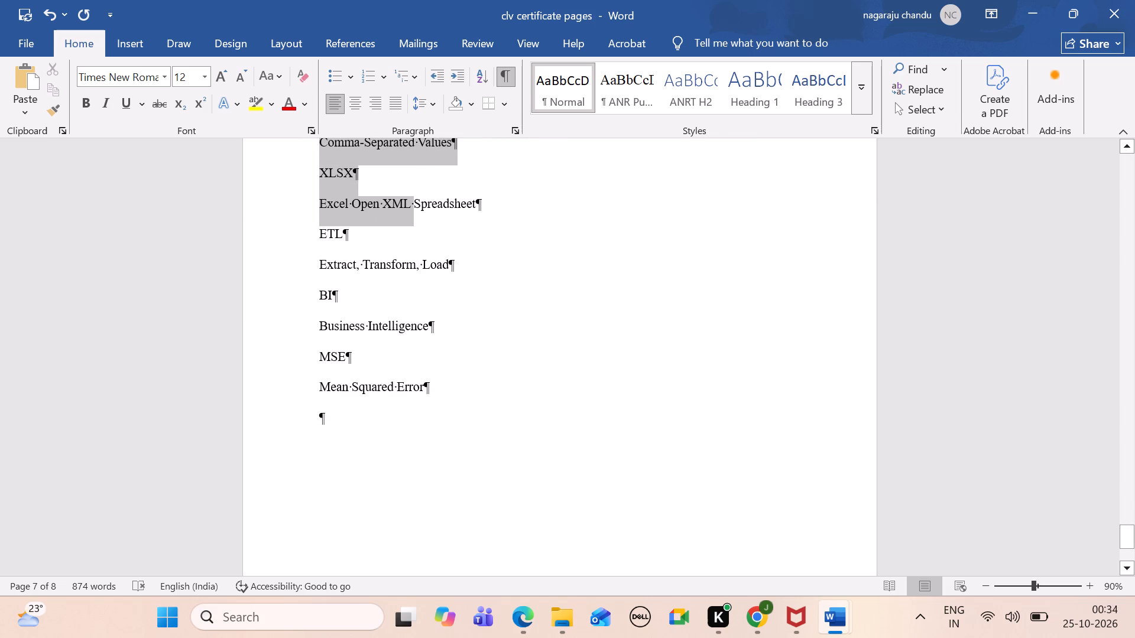
pyautogui.moveTo(390, 201); pyautogui.dragTo(400, 576)
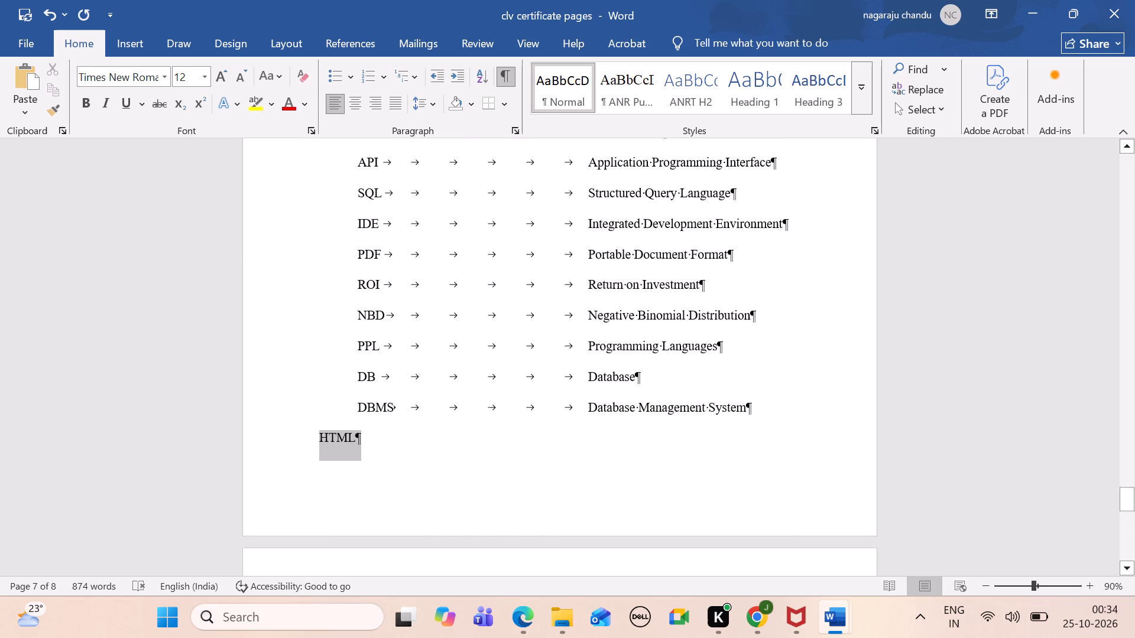
pyautogui.moveTo(400, 576); pyautogui.dragTo(427, 564)
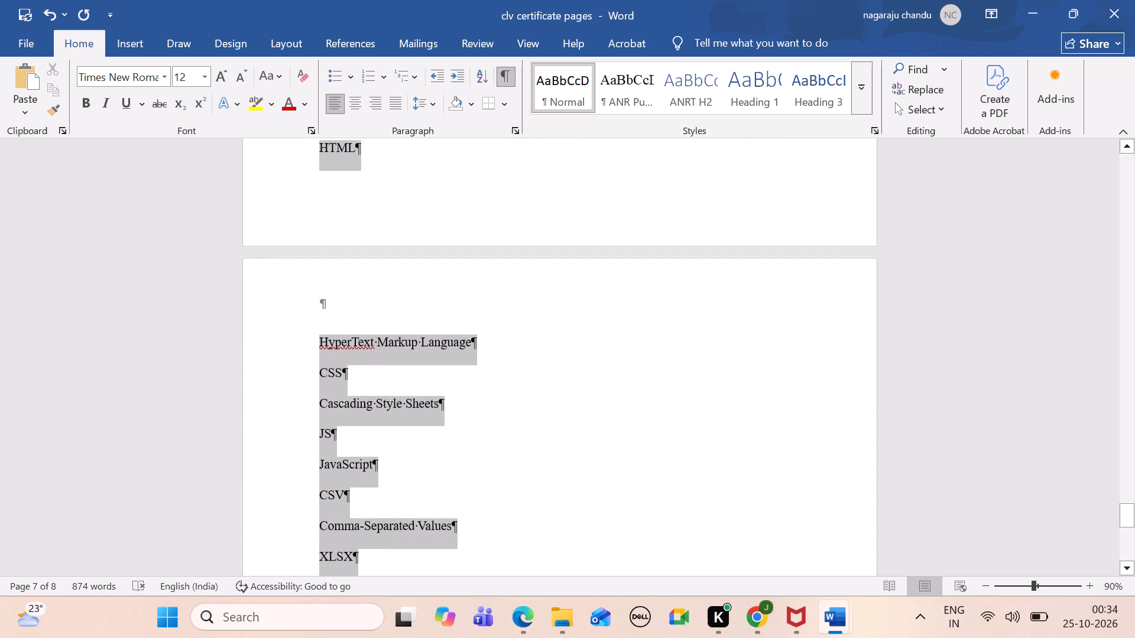
pyautogui.moveTo(427, 564); pyautogui.dragTo(404, 460)
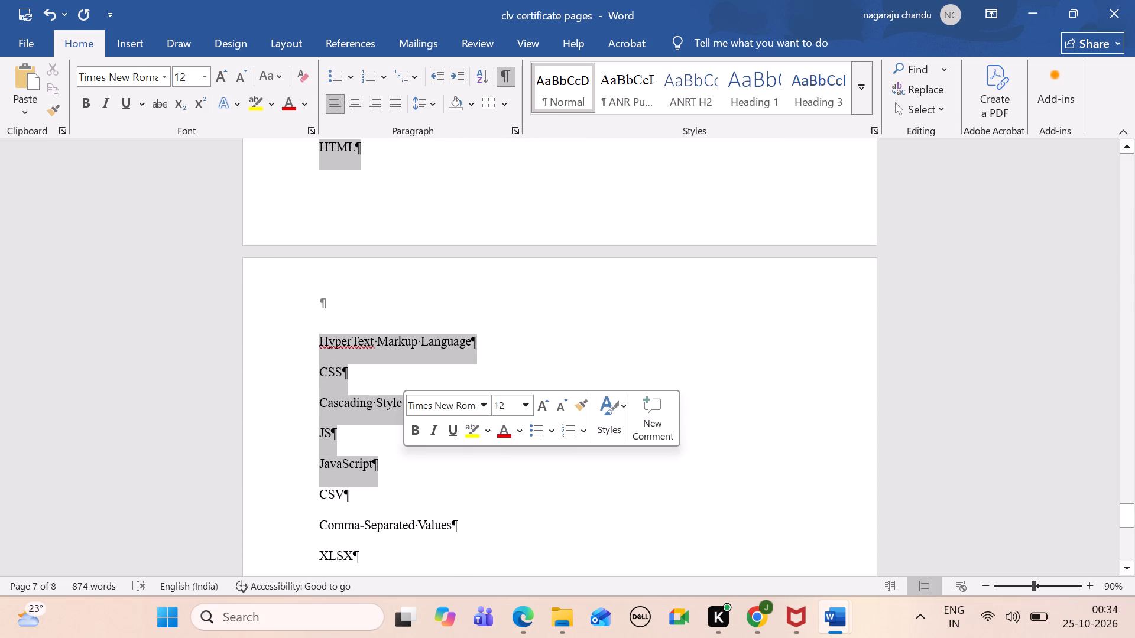
pyautogui.press('BackSpace')
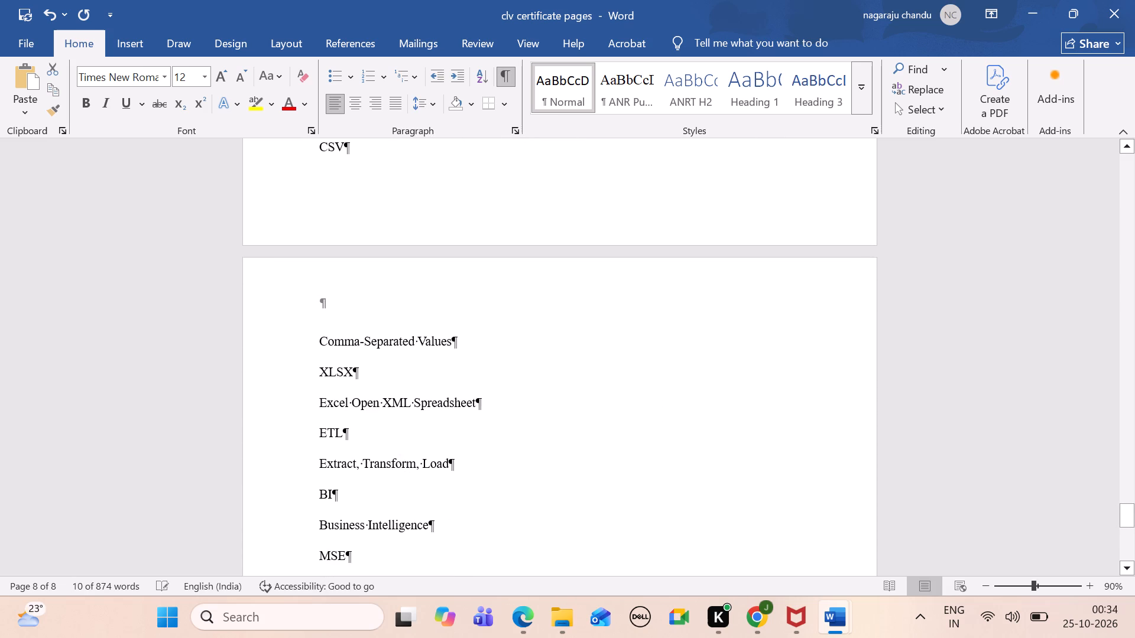
# Indent the CSV line below DBMS by one tab stop and join Comma-Separated Values onto it, six tab stops after the abbreviation.
pyautogui.scroll(1, 404, 460)
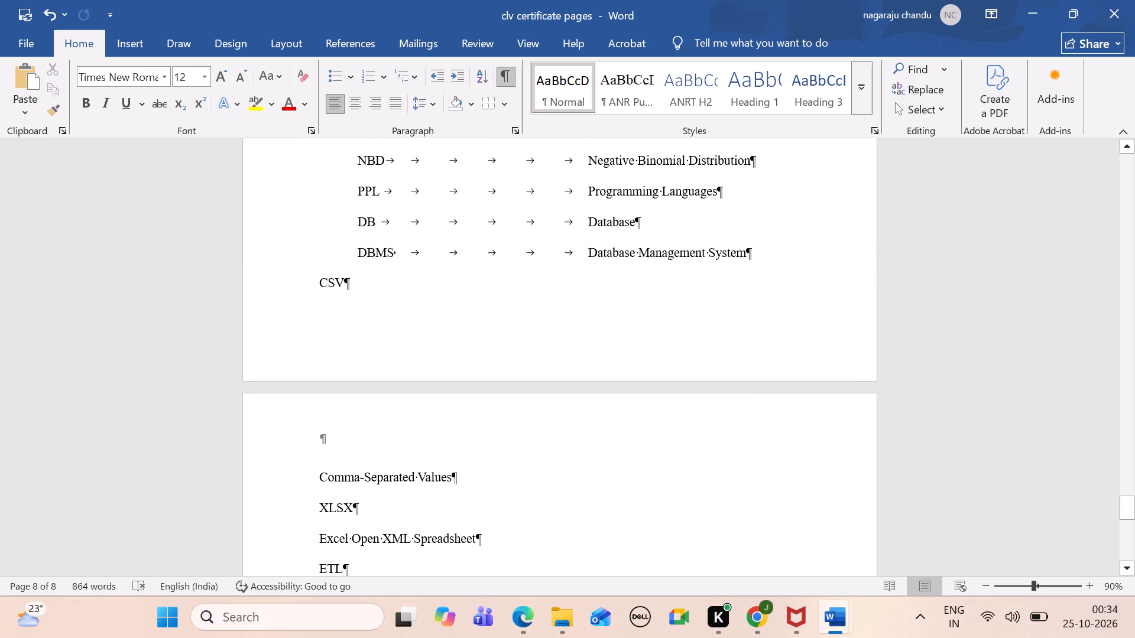
pyautogui.press('Tab')
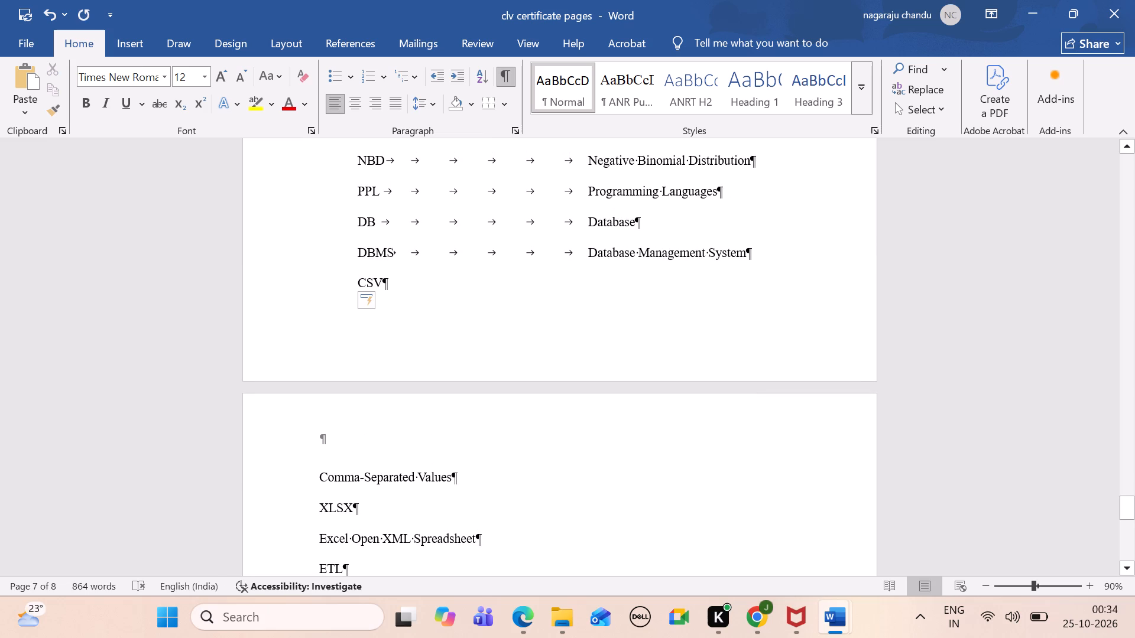
pyautogui.click(322, 477)
pyautogui.press('BackSpace')
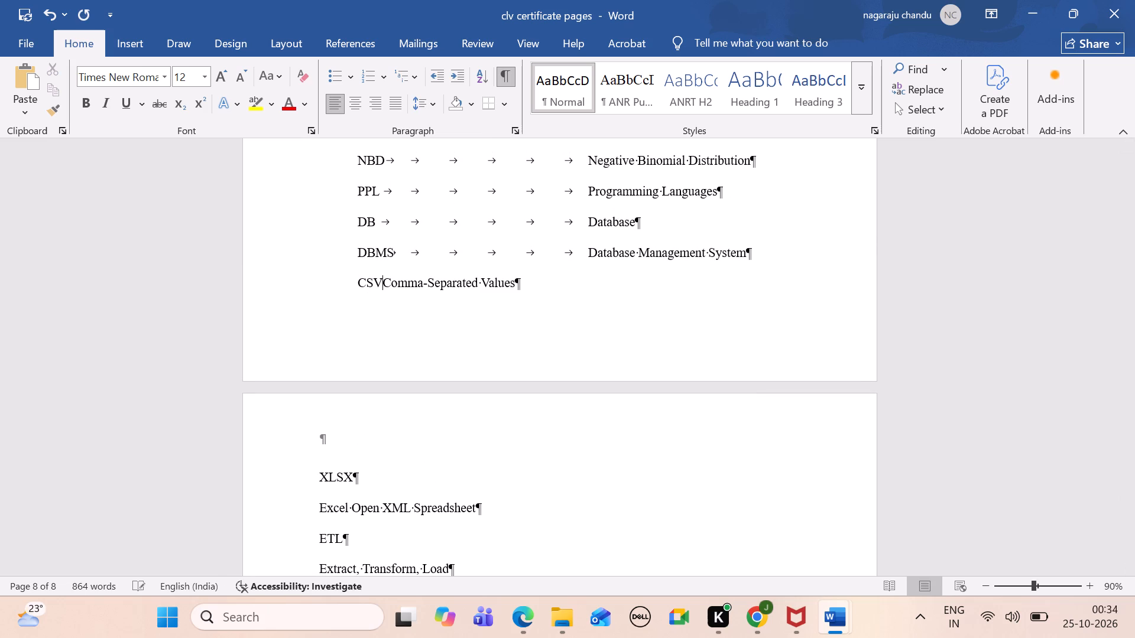
pyautogui.press('Tab')
pyautogui.press('Tab')
pyautogui.press('Tab')
pyautogui.press('Tab')
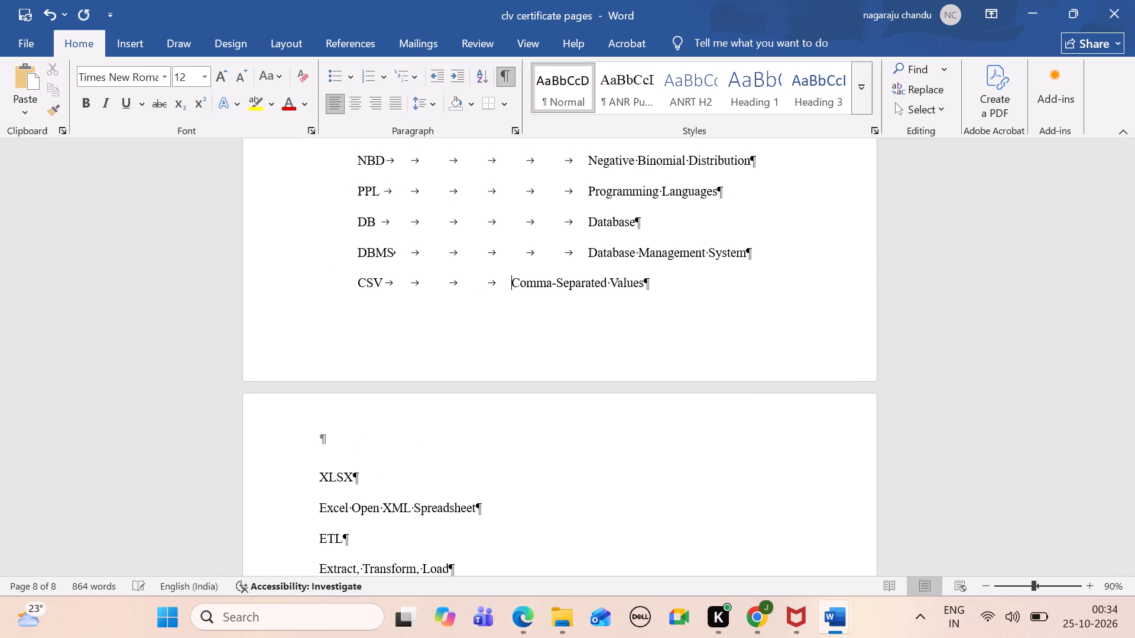
pyautogui.press('Tab')
pyautogui.press('Tab')
# Indent the XLSX line by one tab stop and join Excel Open XML Spreadsheet onto it, six tab stops after the abbreviation.
pyautogui.press('Down')
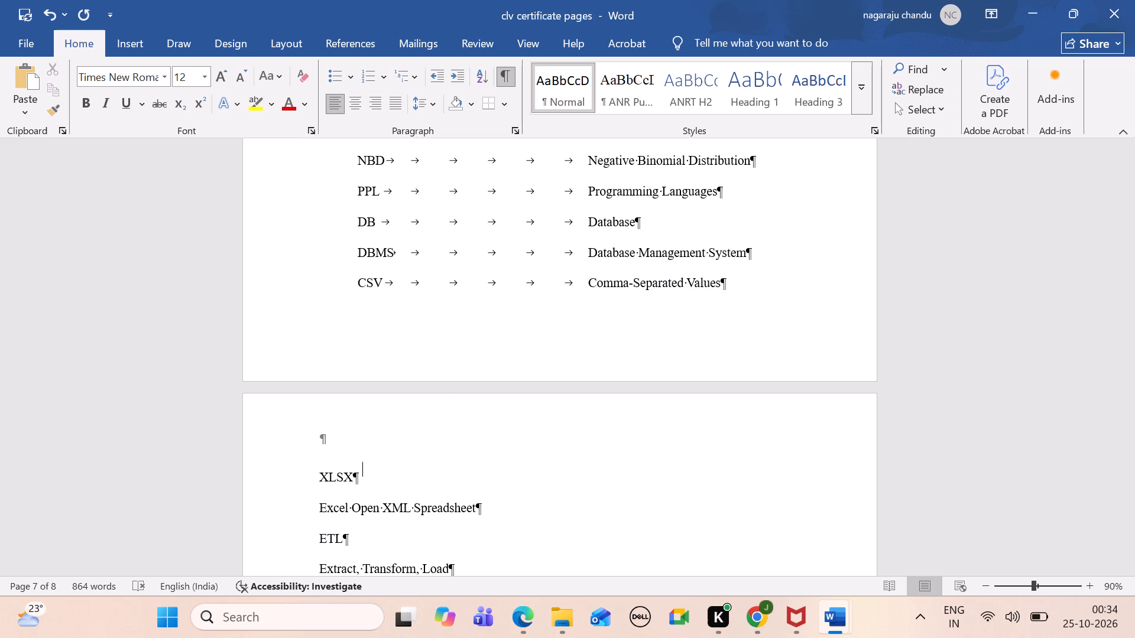
pyautogui.press('Left')
pyautogui.press('Left')
pyautogui.press('Left')
pyautogui.press('Left')
pyautogui.press('Tab')
pyautogui.press('Down')
pyautogui.press('Left')
pyautogui.press('Left')
pyautogui.press('Left')
pyautogui.press('Left')
pyautogui.press('Left')
pyautogui.press('Left')
pyautogui.press('Left')
pyautogui.press('BackSpace')
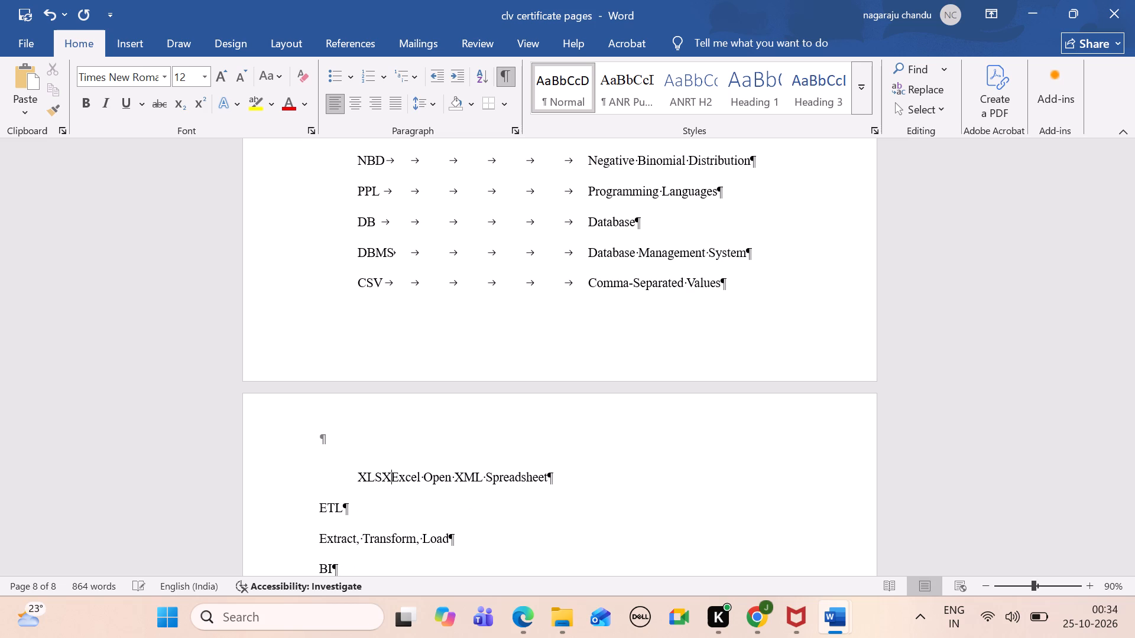
pyautogui.press('Tab')
pyautogui.press('Tab')
pyautogui.press('Tab')
pyautogui.press('Tab')
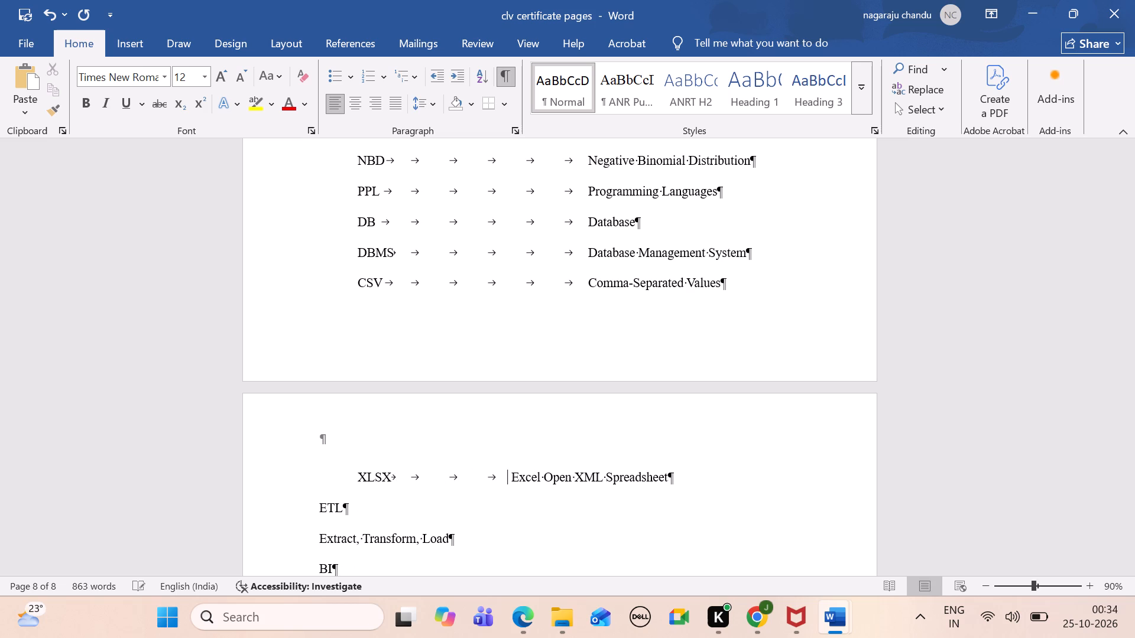
pyautogui.press('Tab')
pyautogui.press('Tab')
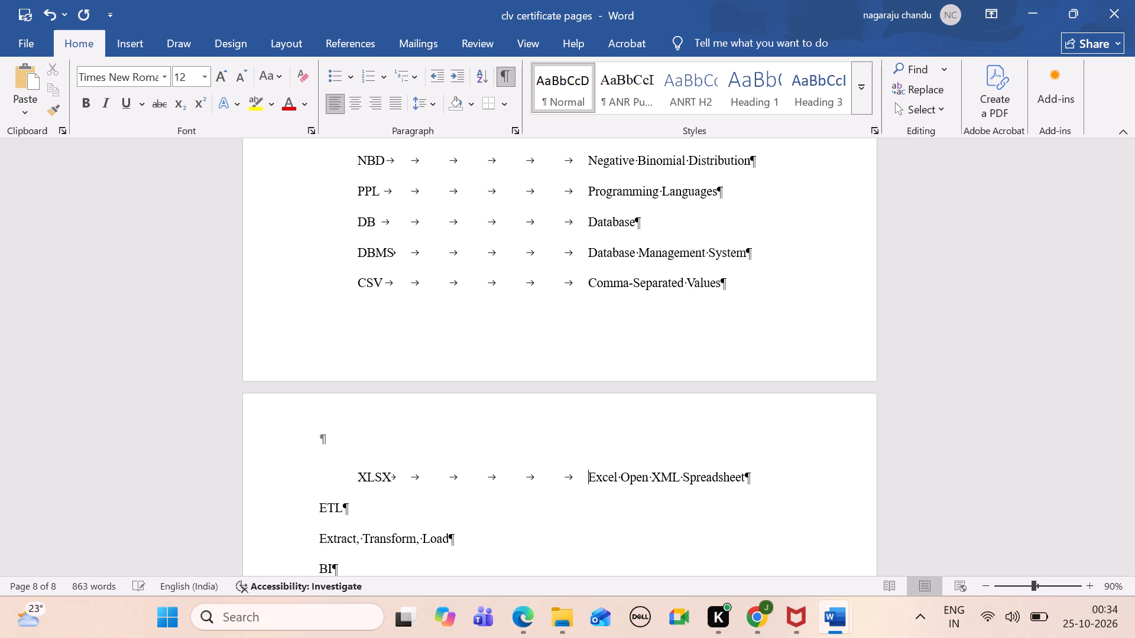
# Set the line spacing of the aligned abbreviation entries from CLV through XLSX to 1.15.
pyautogui.scroll(2, 322, 477)
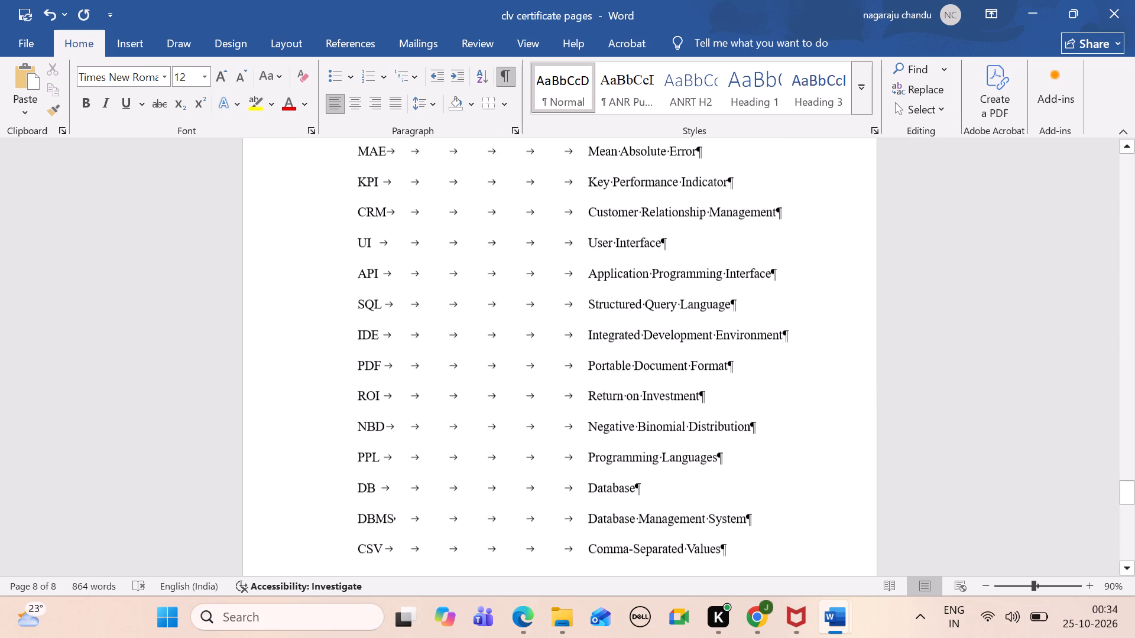
pyautogui.scroll(2, 322, 477)
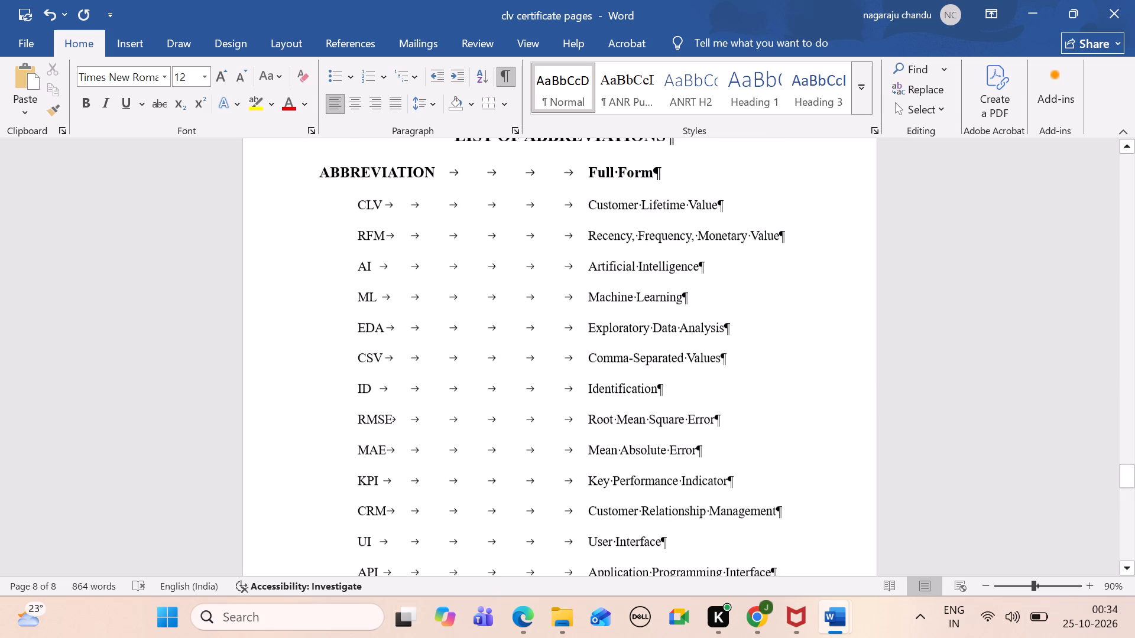
pyautogui.scroll(1, 322, 477)
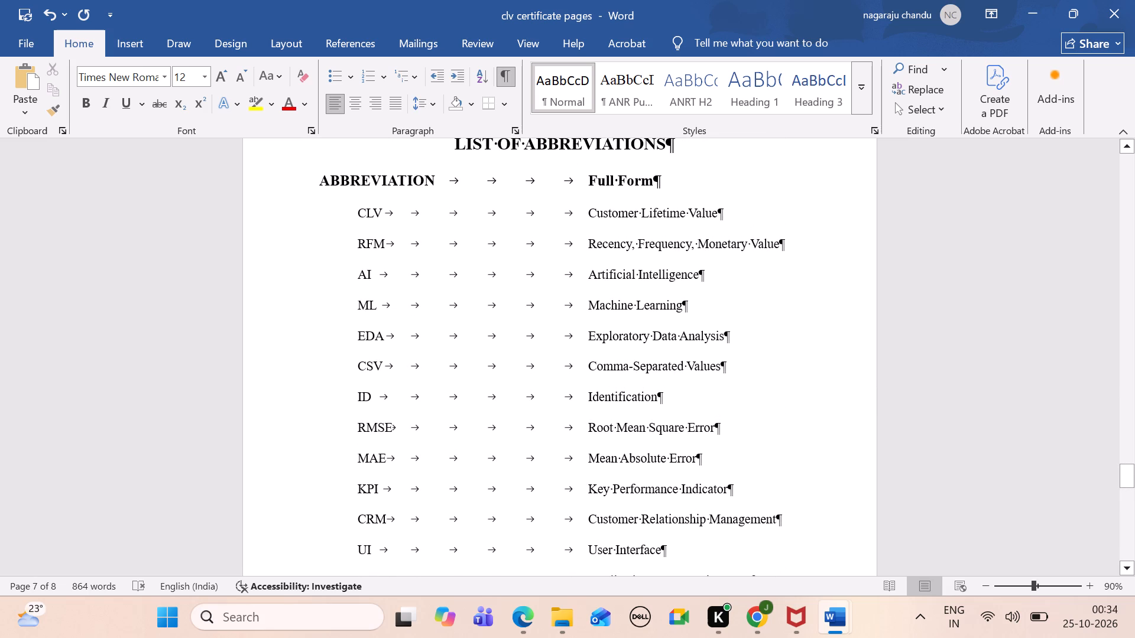
pyautogui.moveTo(355, 214); pyautogui.dragTo(502, 382)
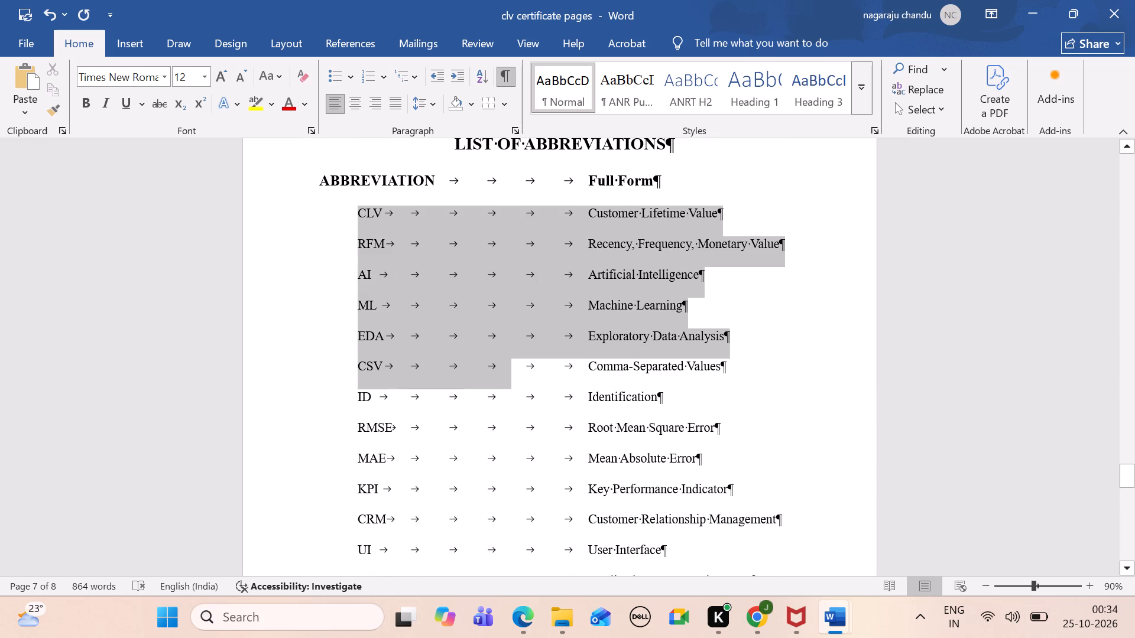
pyautogui.moveTo(502, 382); pyautogui.dragTo(678, 636)
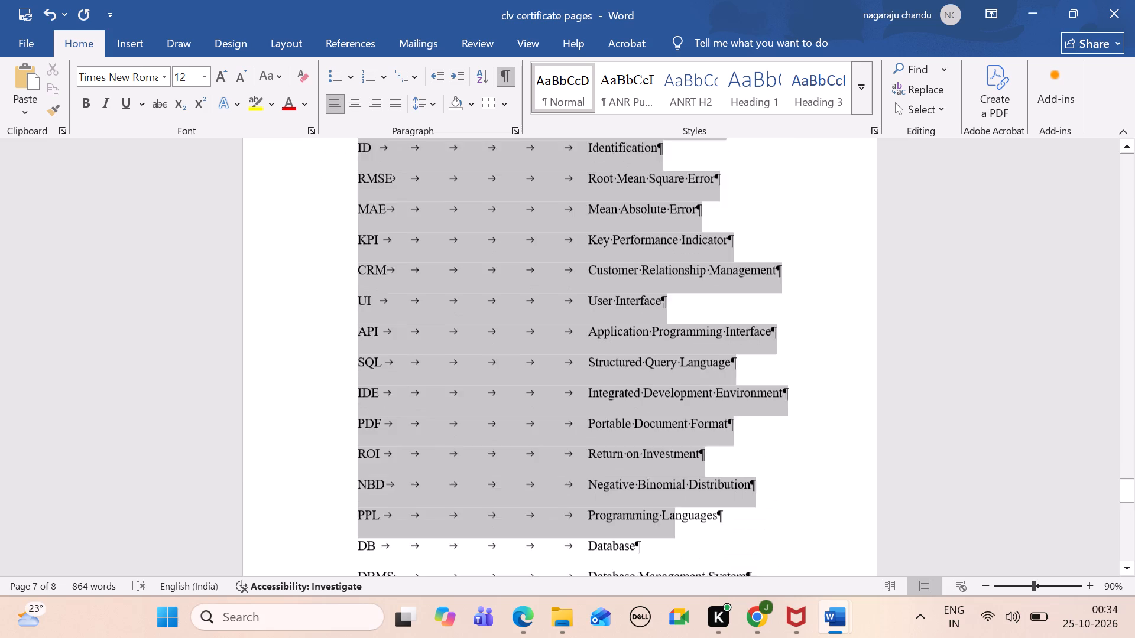
pyautogui.moveTo(678, 636); pyautogui.dragTo(835, 382)
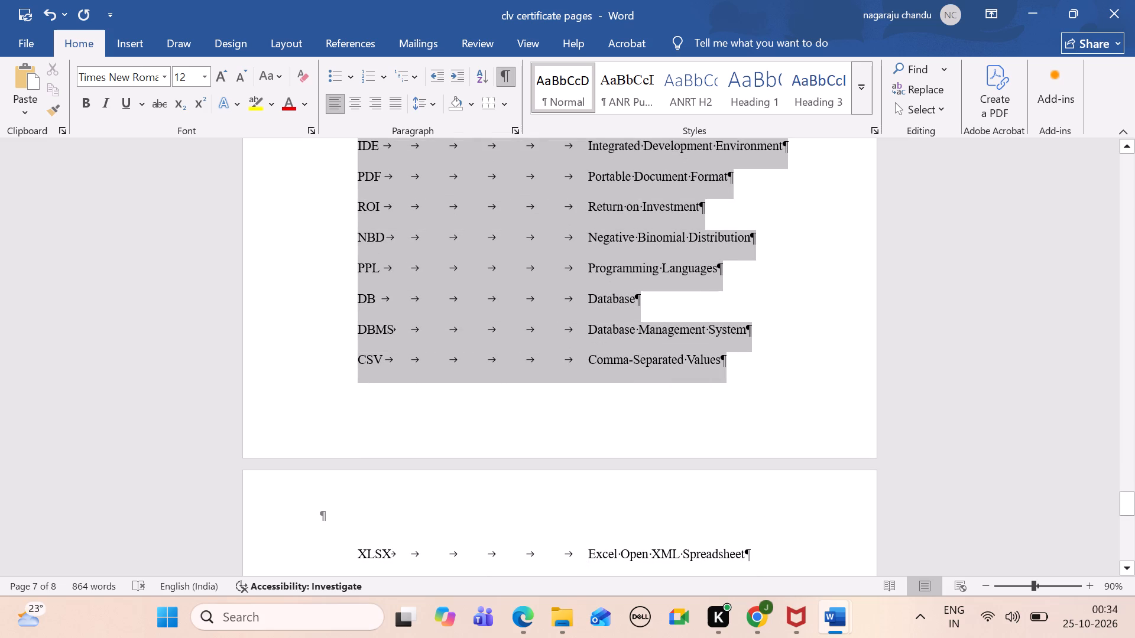
pyautogui.moveTo(835, 382); pyautogui.dragTo(780, 518)
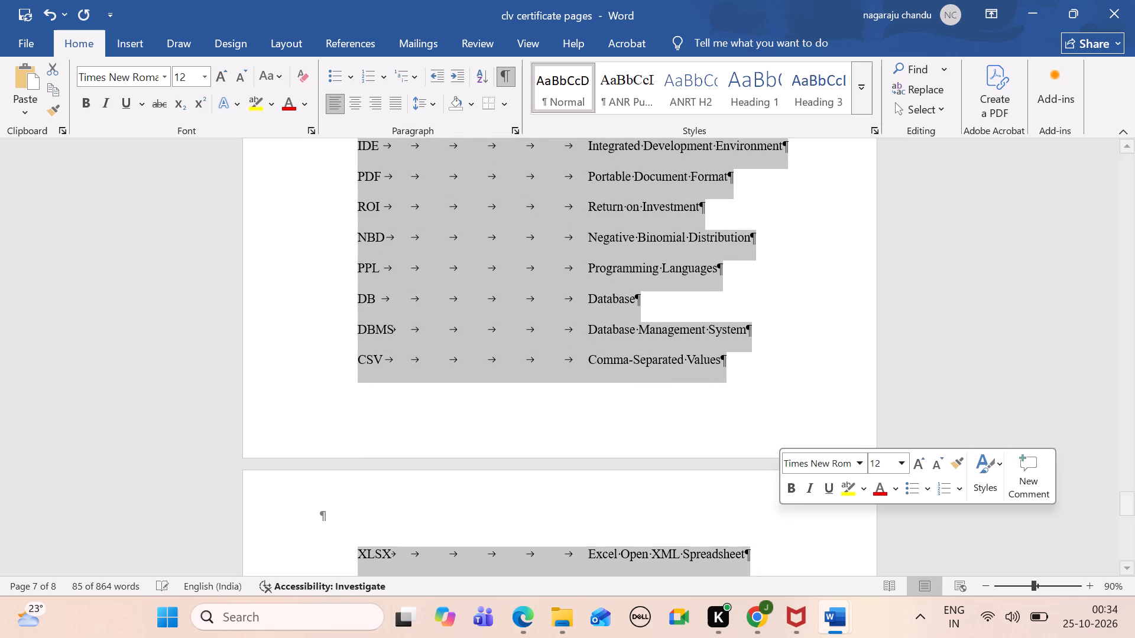
pyautogui.click(437, 107)
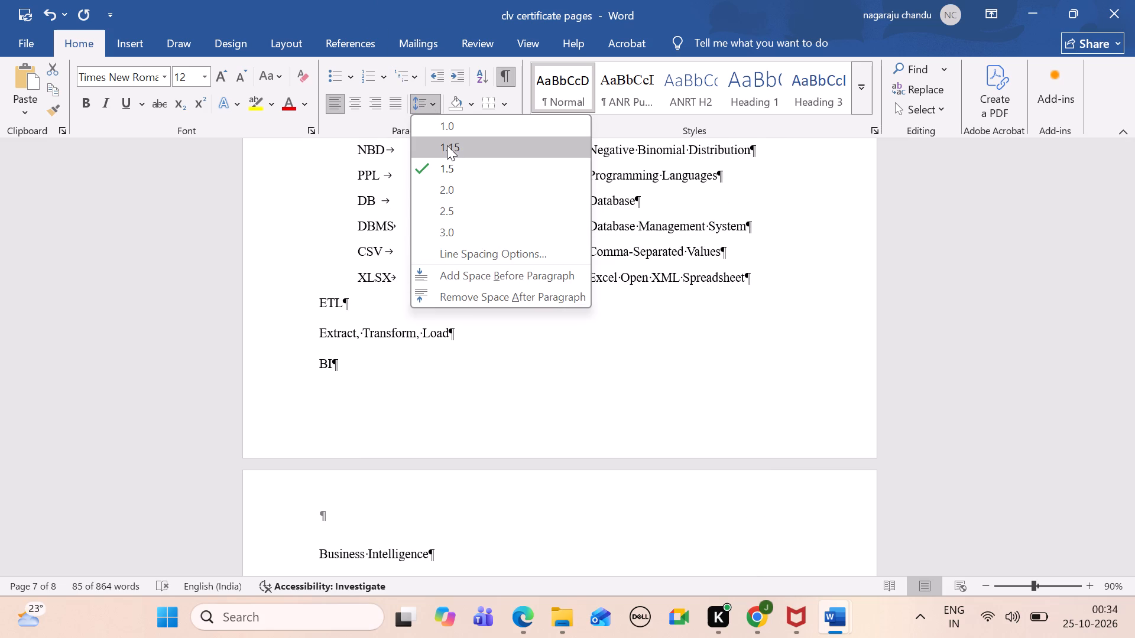
pyautogui.click(447, 145)
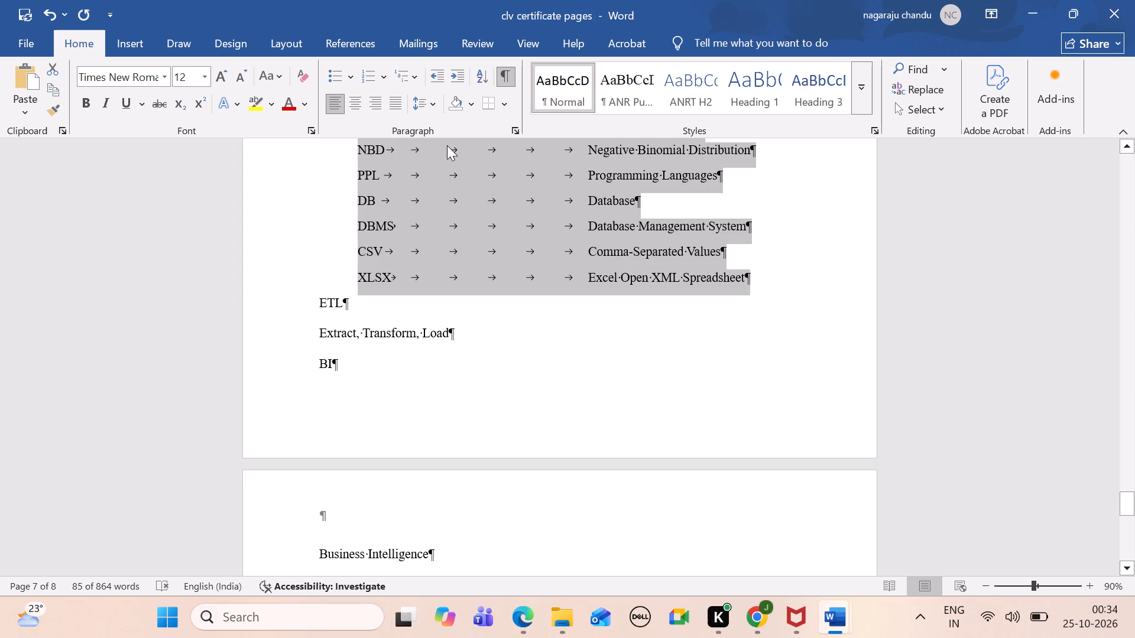
pyautogui.scroll(2, 447, 145)
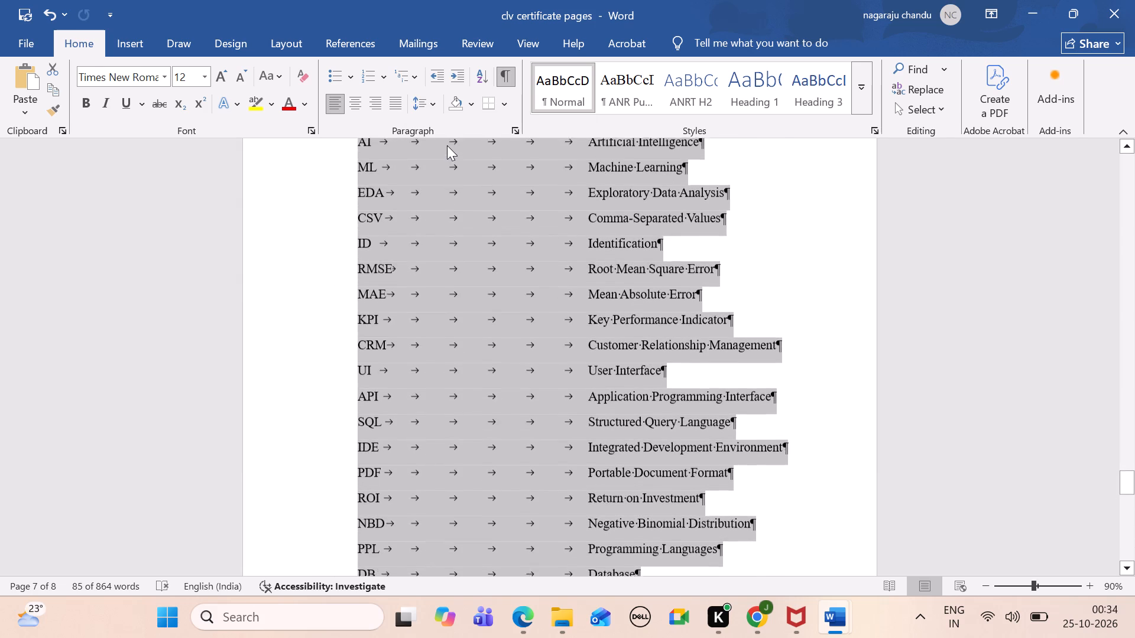
pyautogui.scroll(2, 447, 145)
# Indent the ETL line by one tab stop and join Extract, Transform, Load onto it, six tab stops after the abbreviation.
pyautogui.scroll(-1, 447, 145)
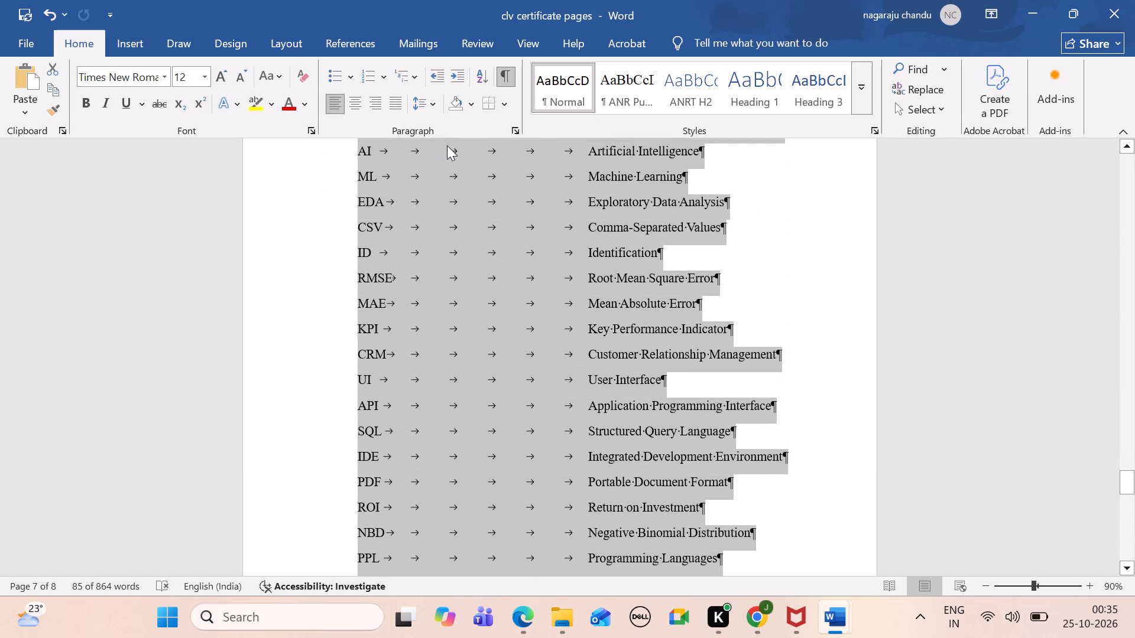
pyautogui.scroll(-2, 447, 145)
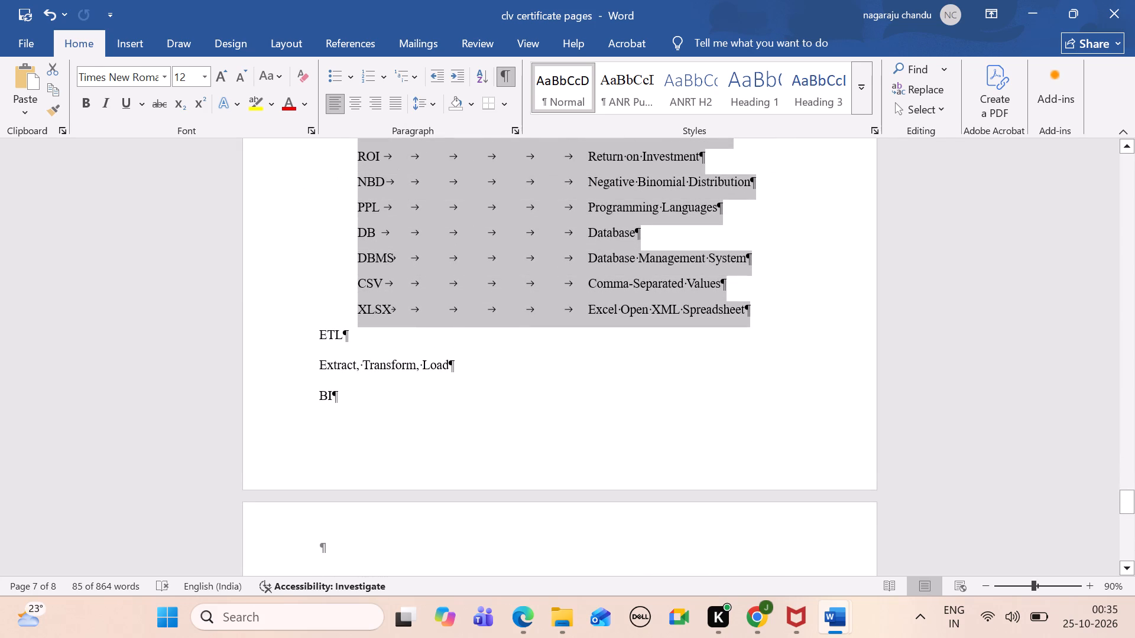
pyautogui.click(315, 335)
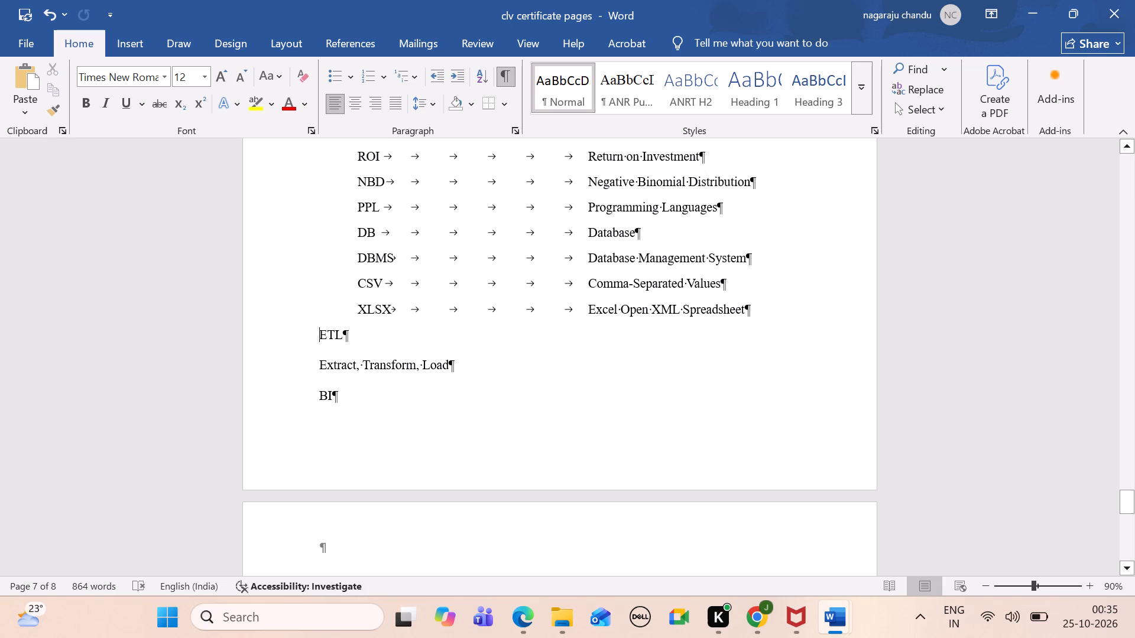
pyautogui.press('Tab')
pyautogui.doubleClick(317, 363)
pyautogui.click(317, 363)
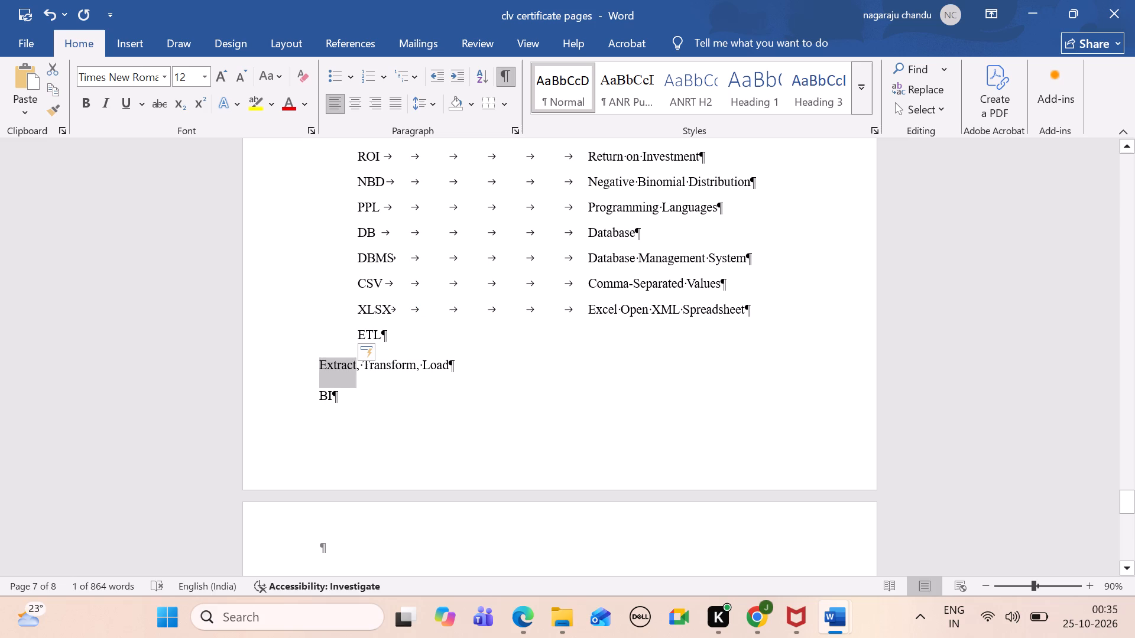
pyautogui.press('BackSpace')
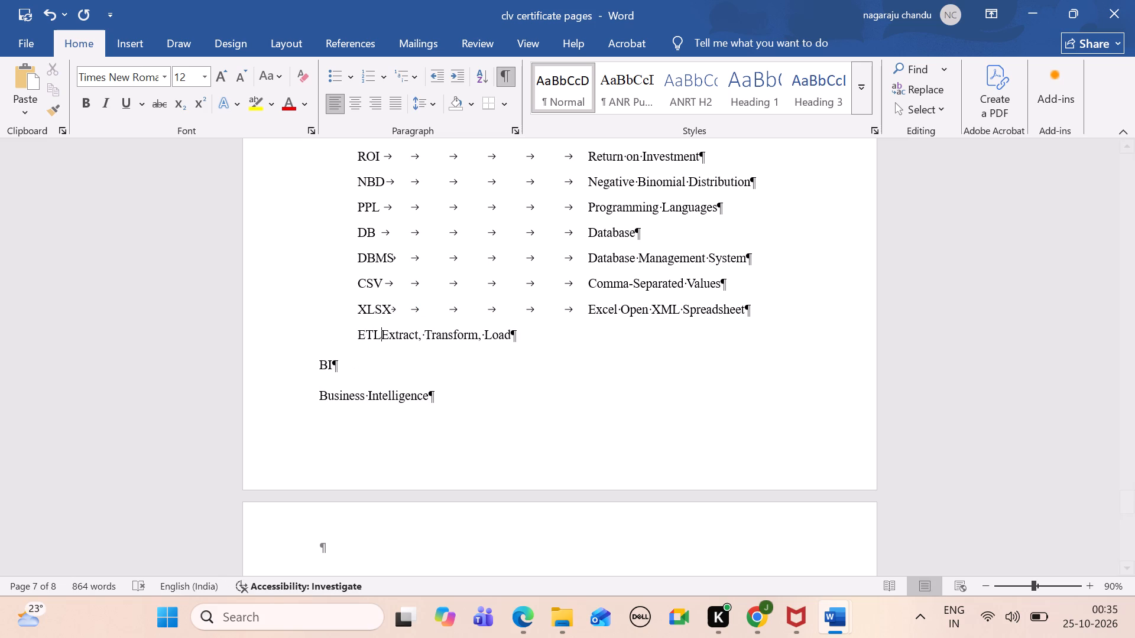
pyautogui.press('Tab')
pyautogui.press('Tab')
pyautogui.press('Tab')
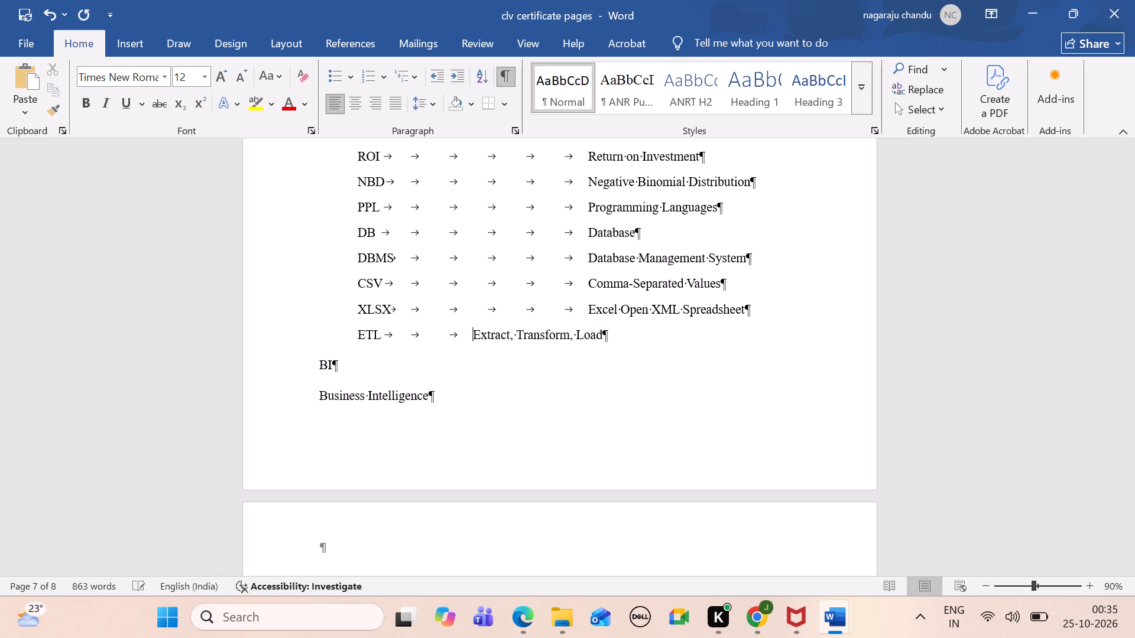
pyautogui.press('Tab')
pyautogui.press('Tab')
pyautogui.press('Tab')
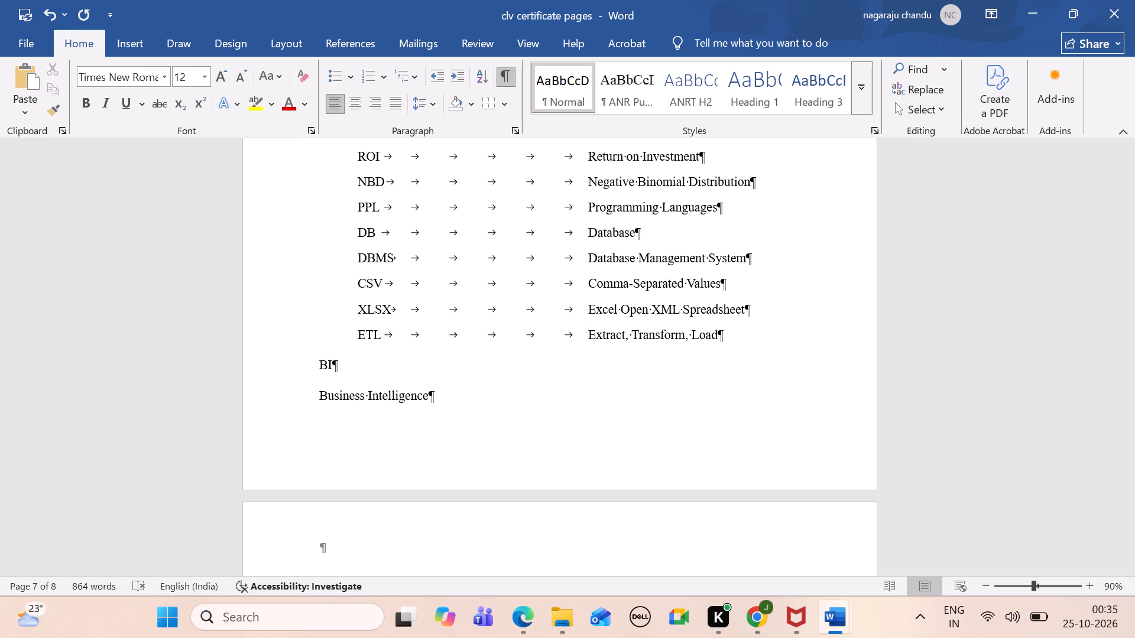
# Indent the BI line by one tab stop and join Business Intelligence onto it, six tab stops after the abbreviation.
pyautogui.click(319, 365)
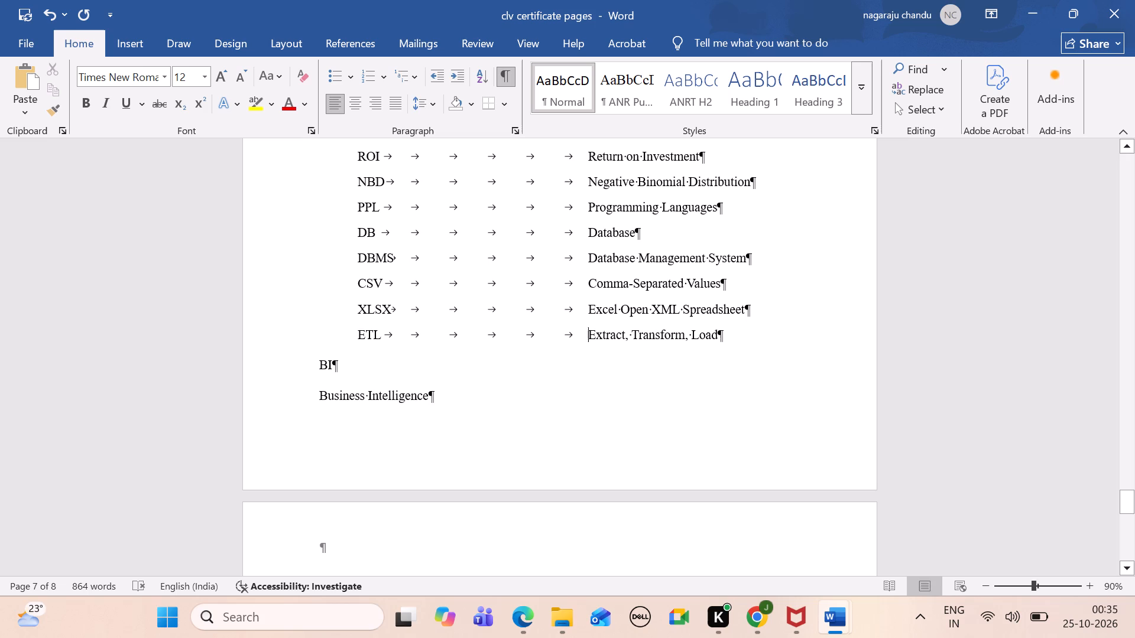
pyautogui.press('Tab')
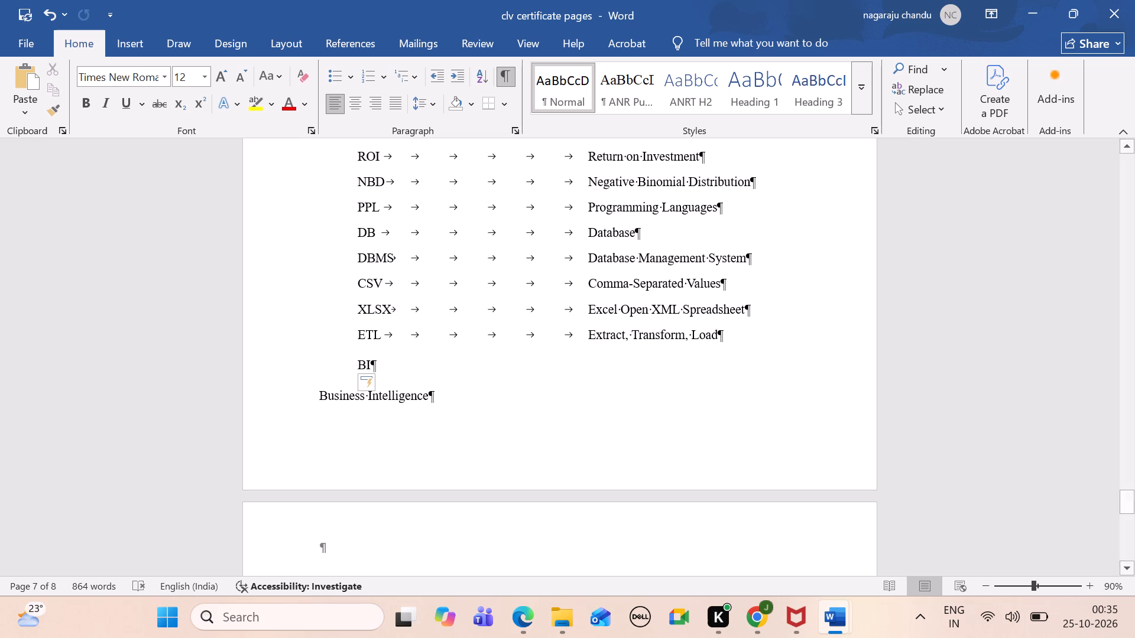
pyautogui.click(317, 394)
pyautogui.press('BackSpace')
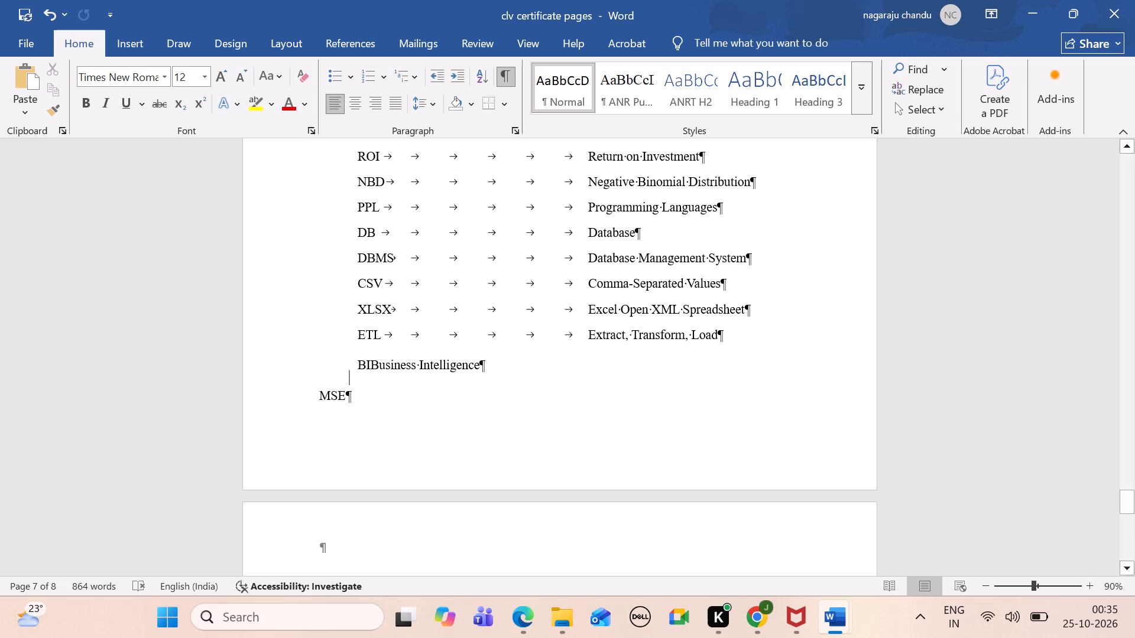
pyautogui.press('Tab')
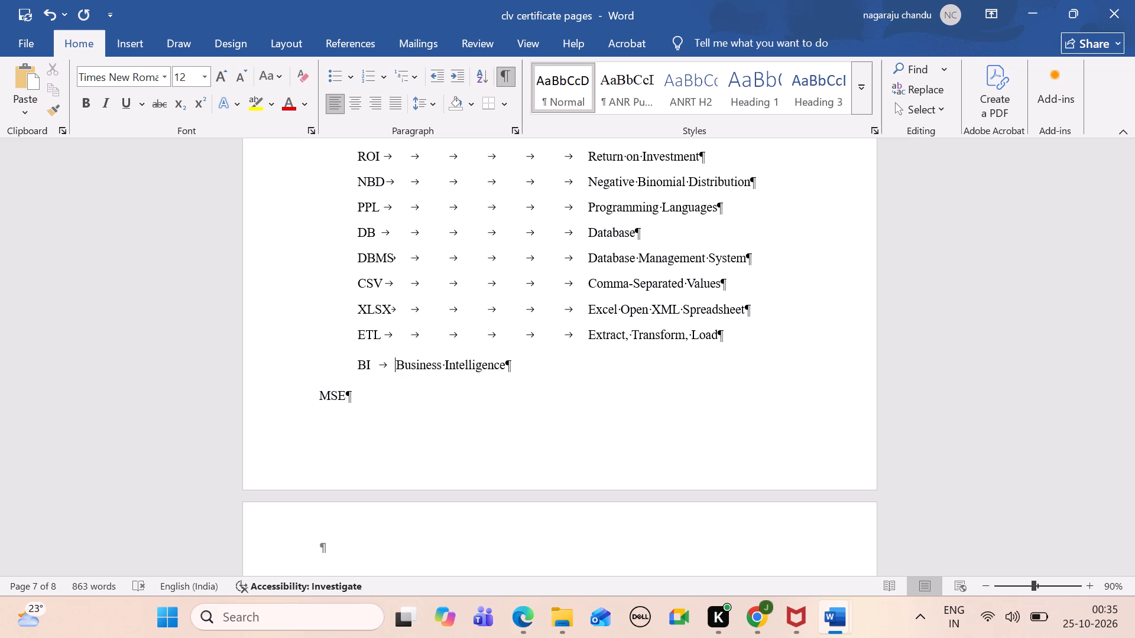
pyautogui.press('Tab')
pyautogui.press('Tab')
pyautogui.press('Tab')
pyautogui.press('Tab')
pyautogui.press('Tab')
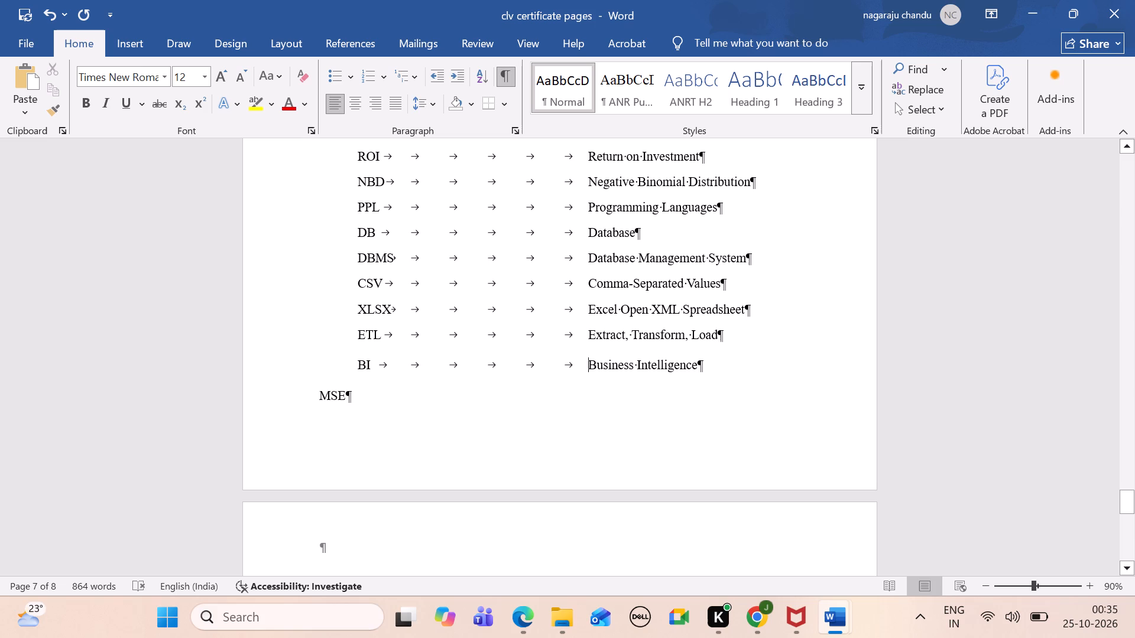
# Indent the MSE line by one tab stop and join Mean Squared Error onto it, six tab stops after the abbreviation.
pyautogui.click(320, 393)
pyautogui.press('Tab')
pyautogui.scroll(-1, 326, 425)
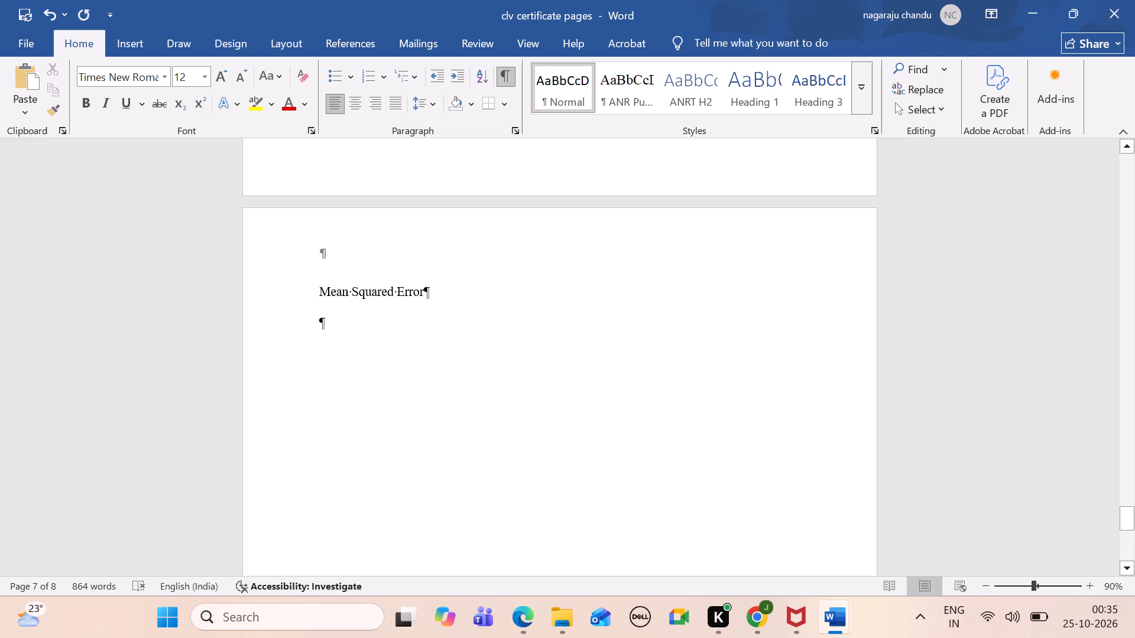
pyautogui.click(319, 295)
pyautogui.press('BackSpace')
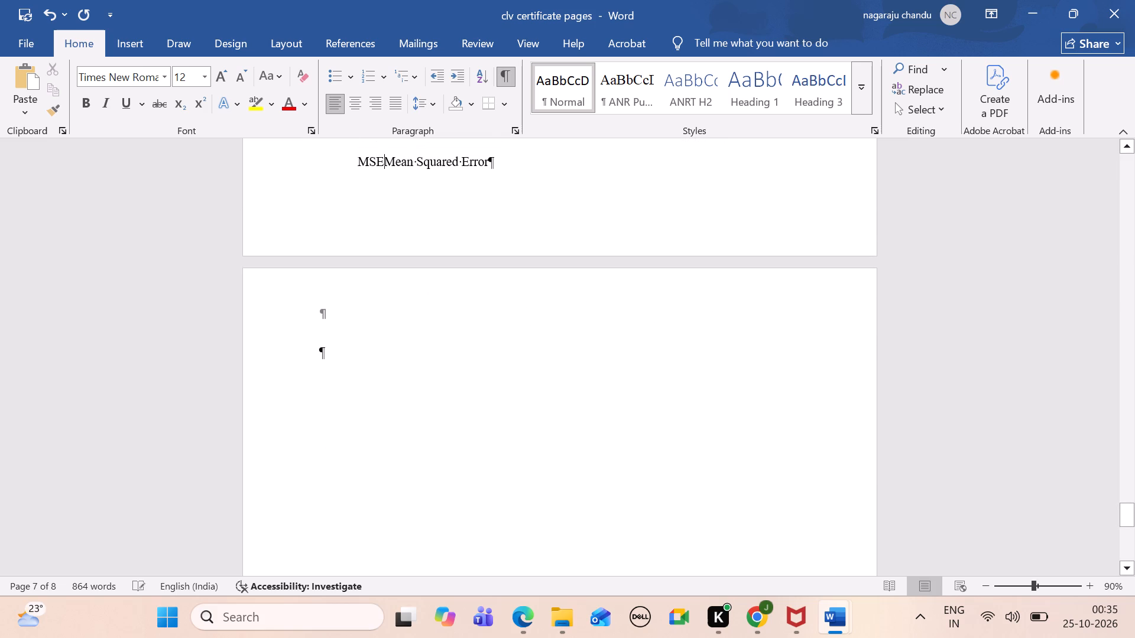
pyautogui.press('Tab')
pyautogui.press('Tab')
pyautogui.press('Tab')
pyautogui.press('Tab')
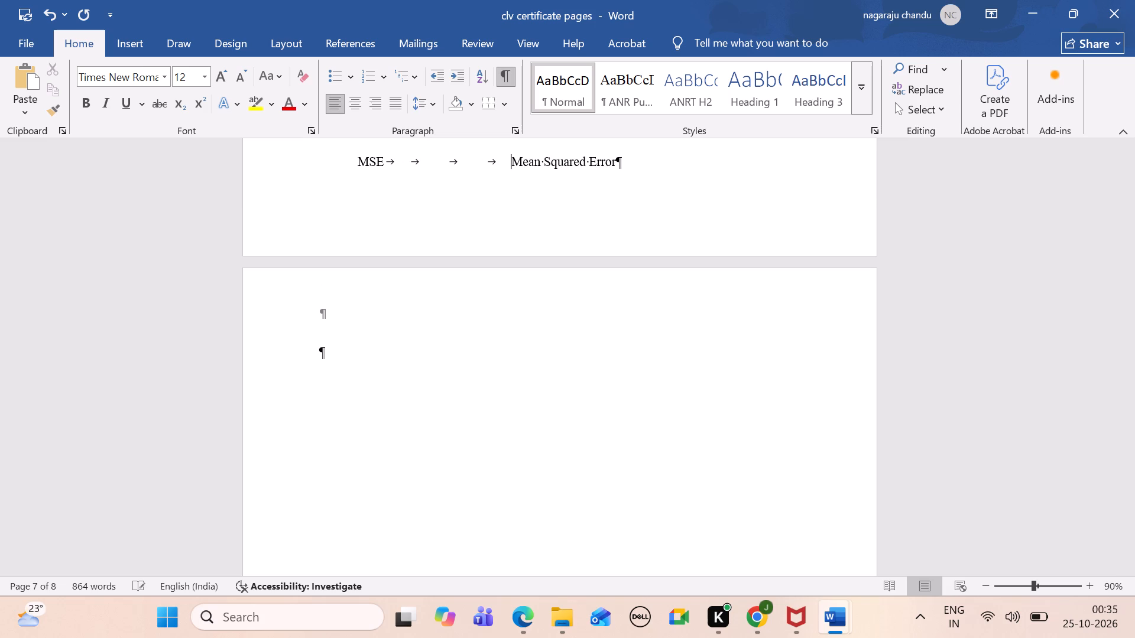
pyautogui.press('Tab')
pyautogui.scroll(1, 319, 295)
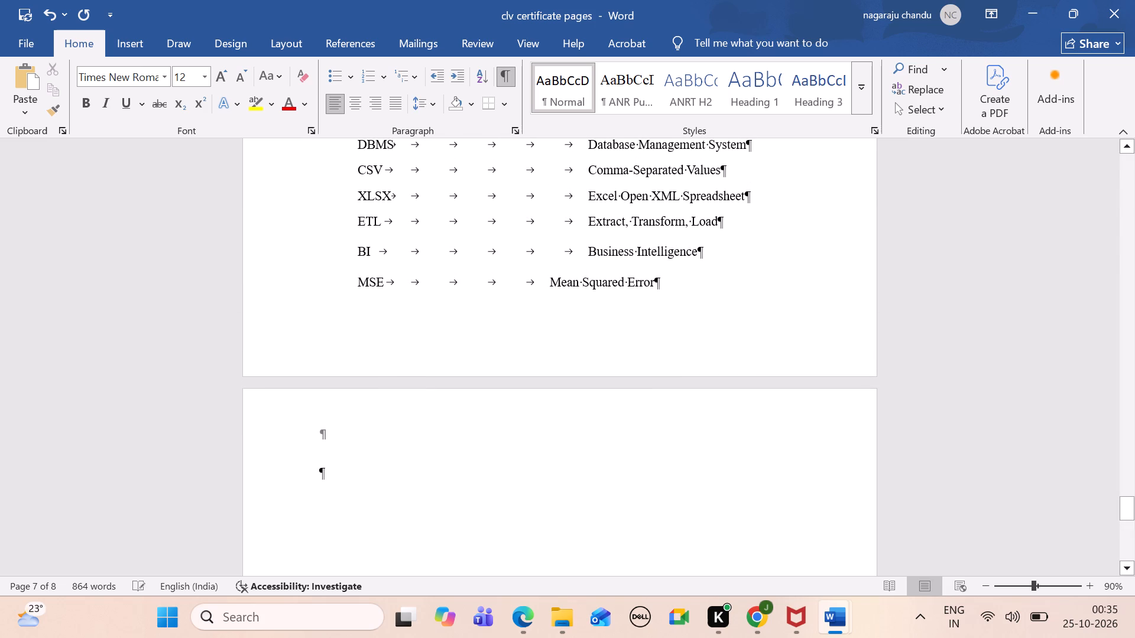
pyautogui.press('Tab')
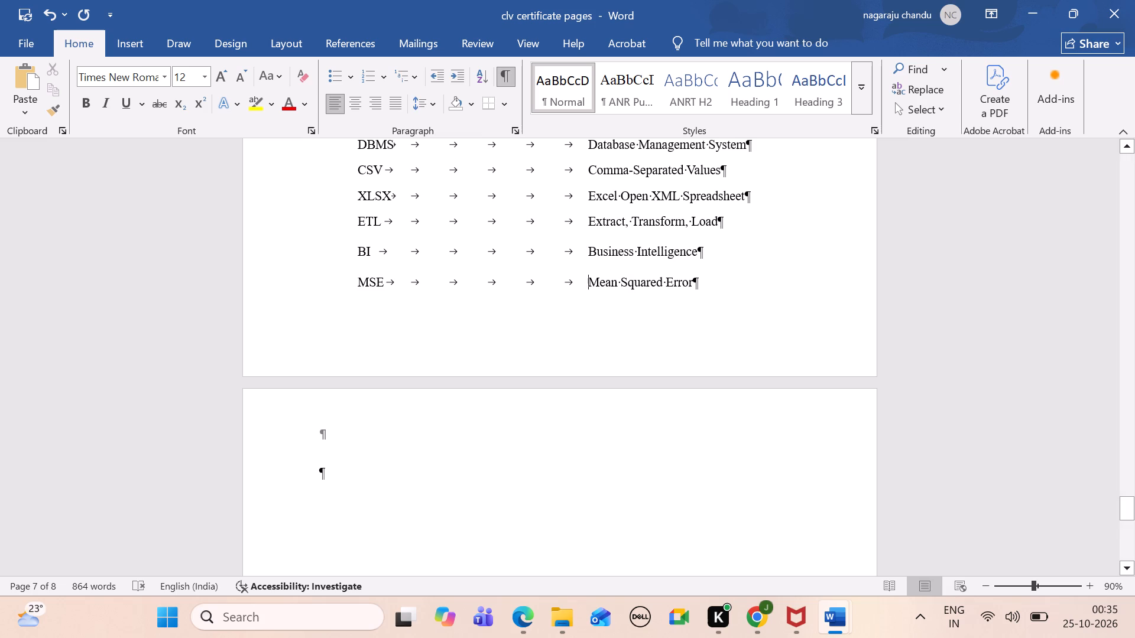
# Set the line spacing of all abbreviation entries from CLV through MSE to 1.15.
pyautogui.moveTo(703, 279); pyautogui.dragTo(559, 218)
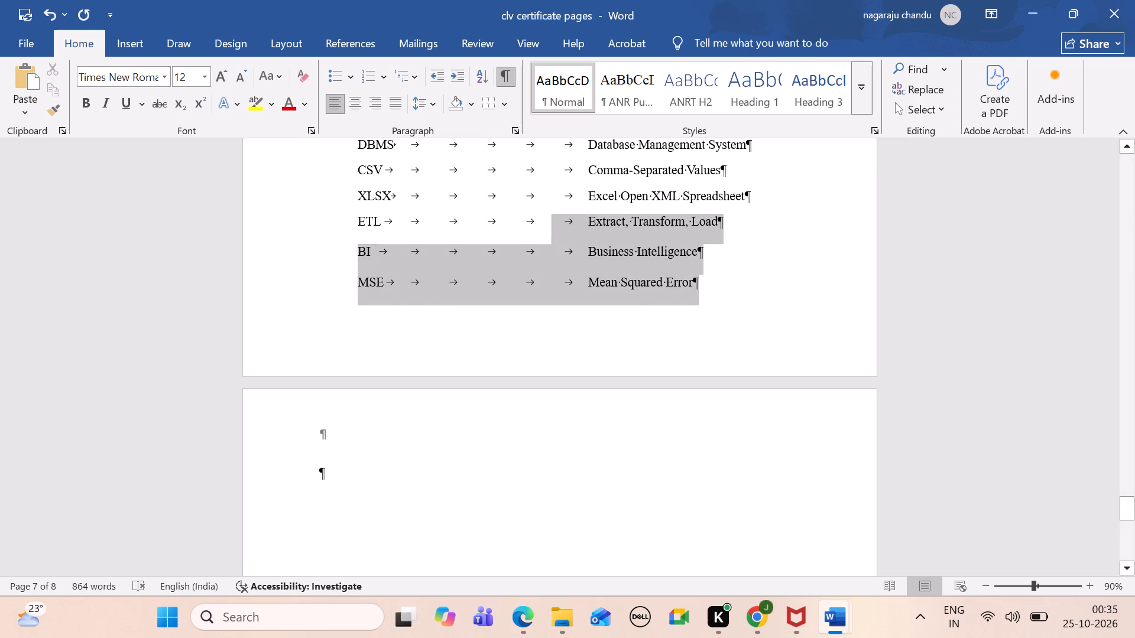
pyautogui.moveTo(559, 218); pyautogui.dragTo(473, 127)
pyautogui.hscroll(-1, 507, 170)
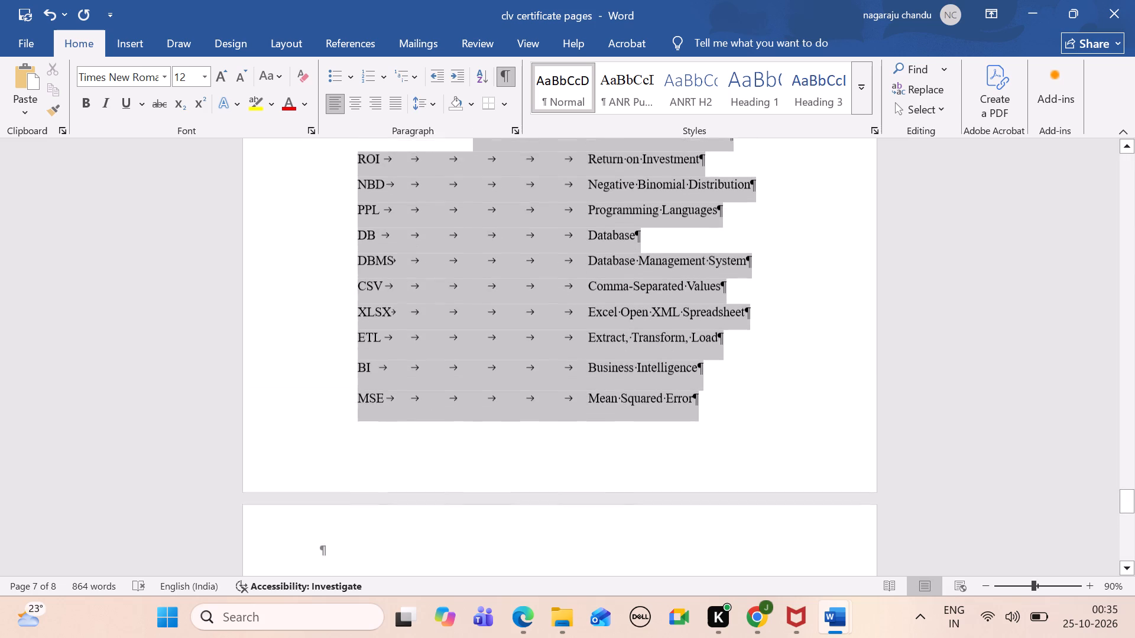
pyautogui.moveTo(473, 127); pyautogui.dragTo(457, 161)
pyautogui.hscroll(-2, 473, 127)
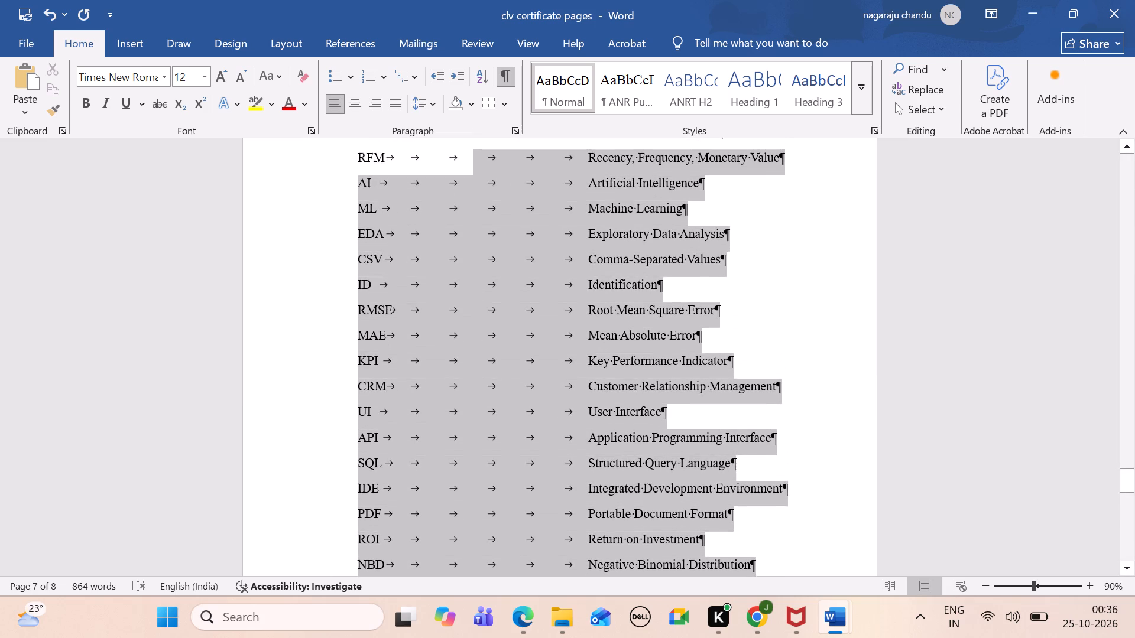
pyautogui.hscroll(-1, 457, 161)
pyautogui.moveTo(457, 161); pyautogui.dragTo(374, 246)
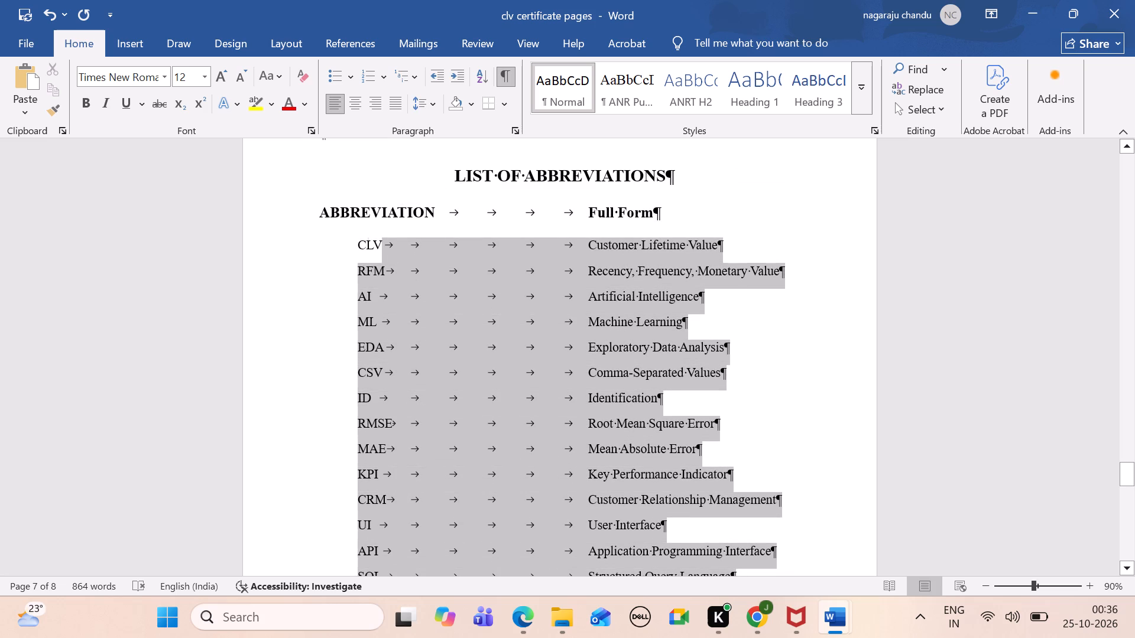
pyautogui.moveTo(374, 246); pyautogui.dragTo(361, 243)
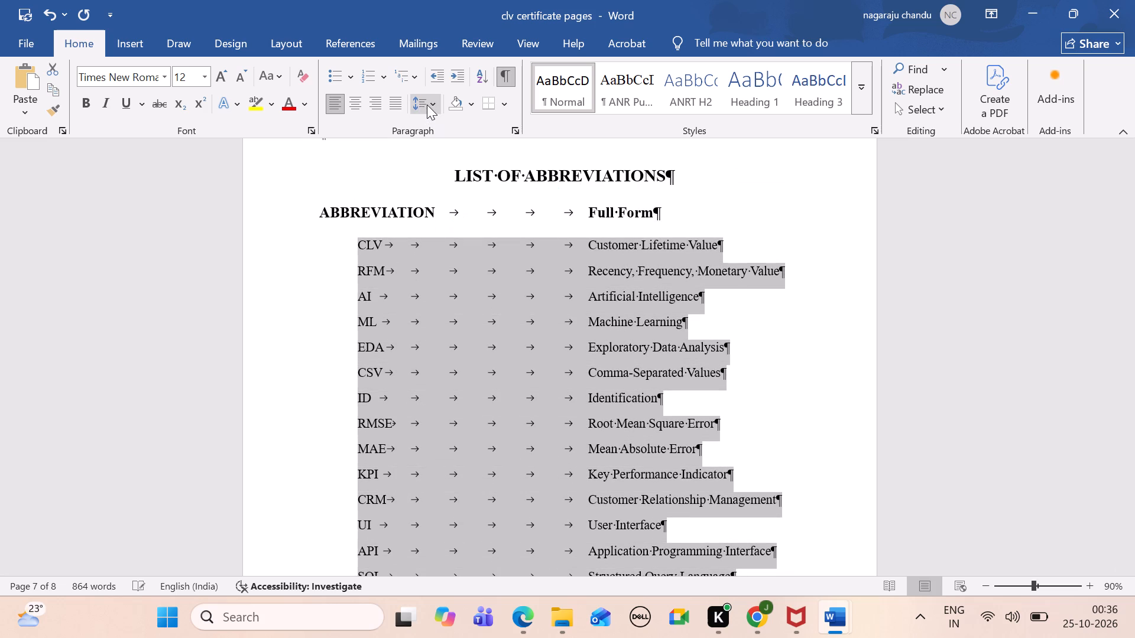
pyautogui.click(427, 105)
pyautogui.click(439, 151)
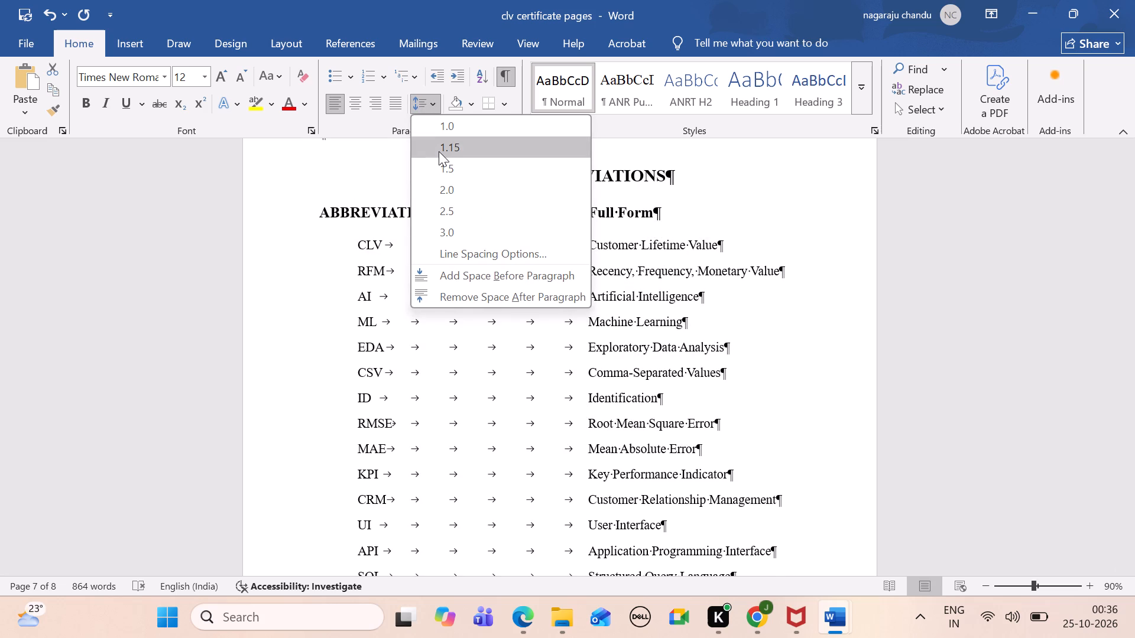
# Insert a page break after Mean Squared Error at the end of the abbreviations list.
pyautogui.scroll(-1, 855, 403)
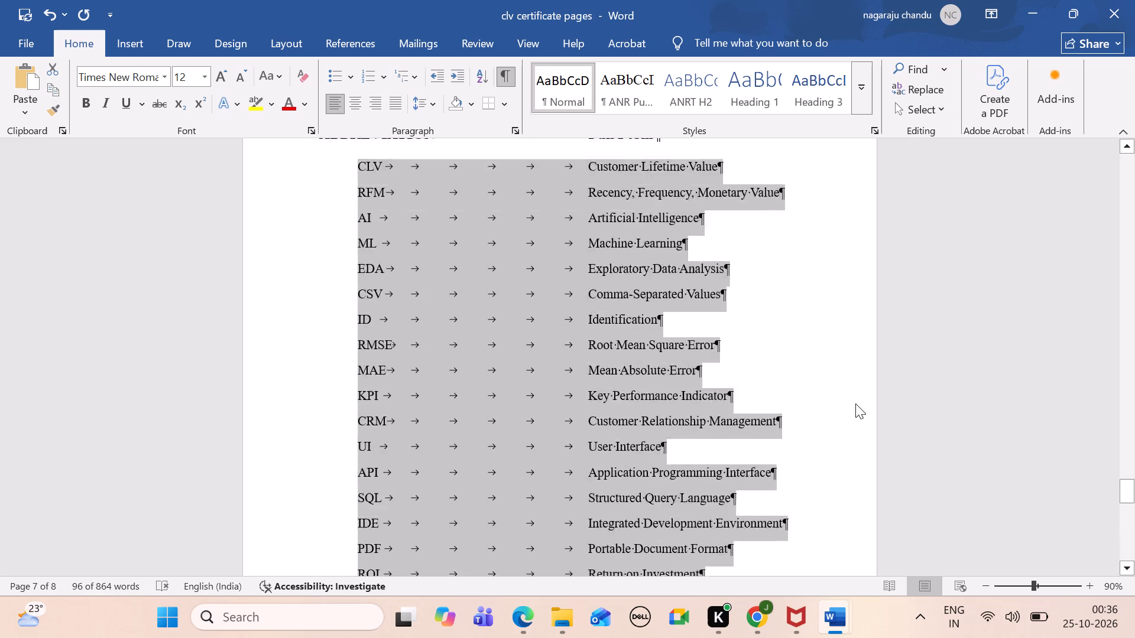
pyautogui.scroll(-3, 855, 403)
pyautogui.scroll(1, 855, 403)
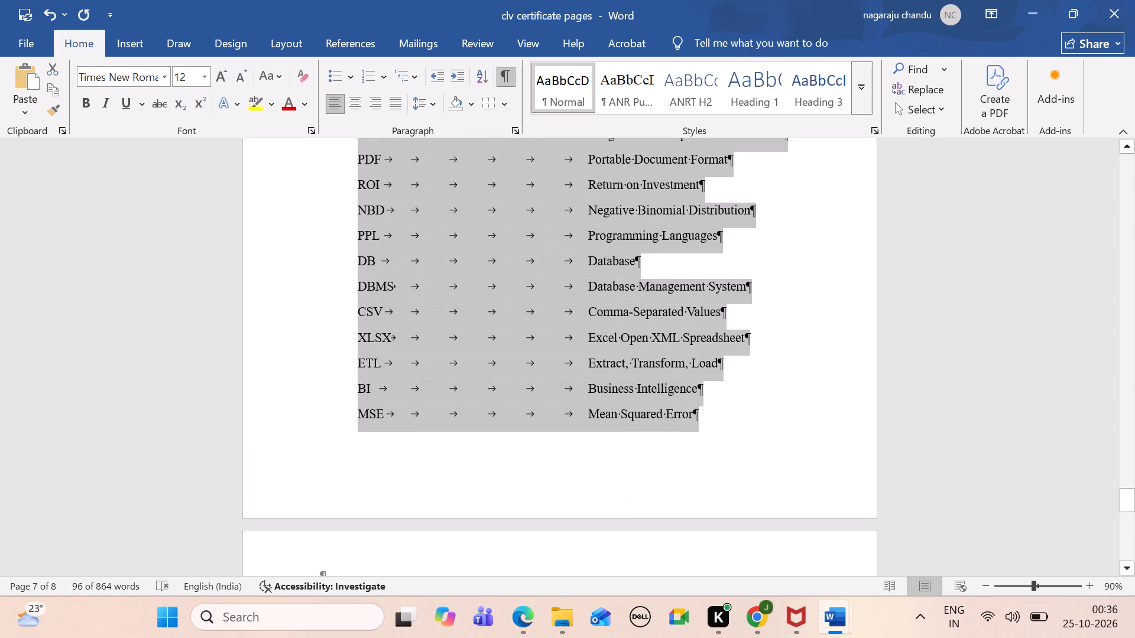
pyautogui.click(733, 432)
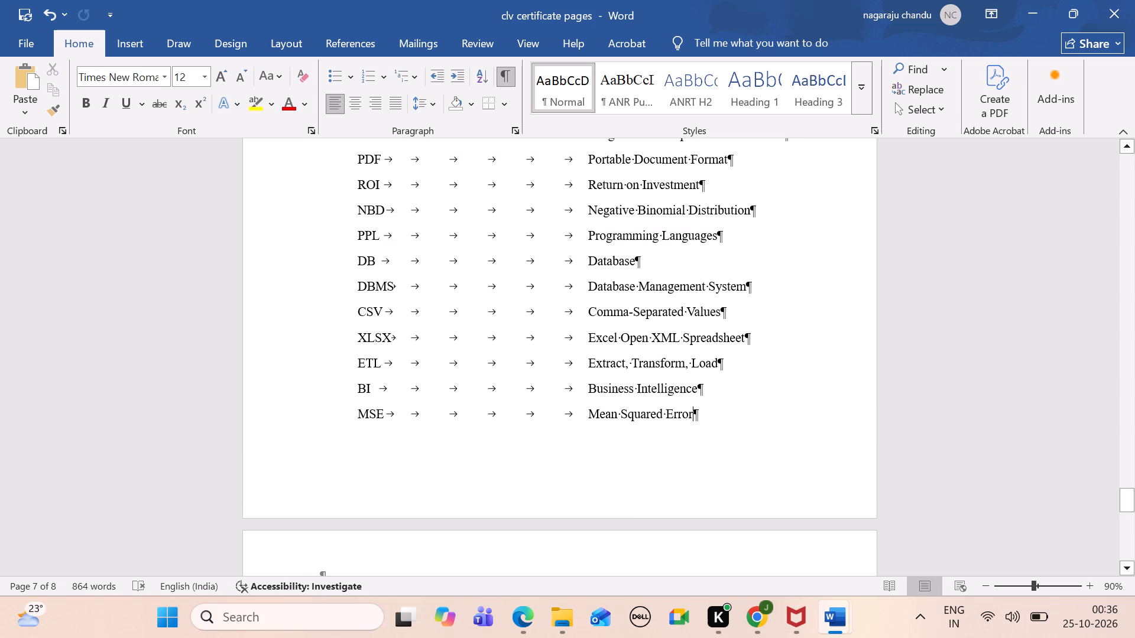
pyautogui.hotkey('ctrl', 'Return')
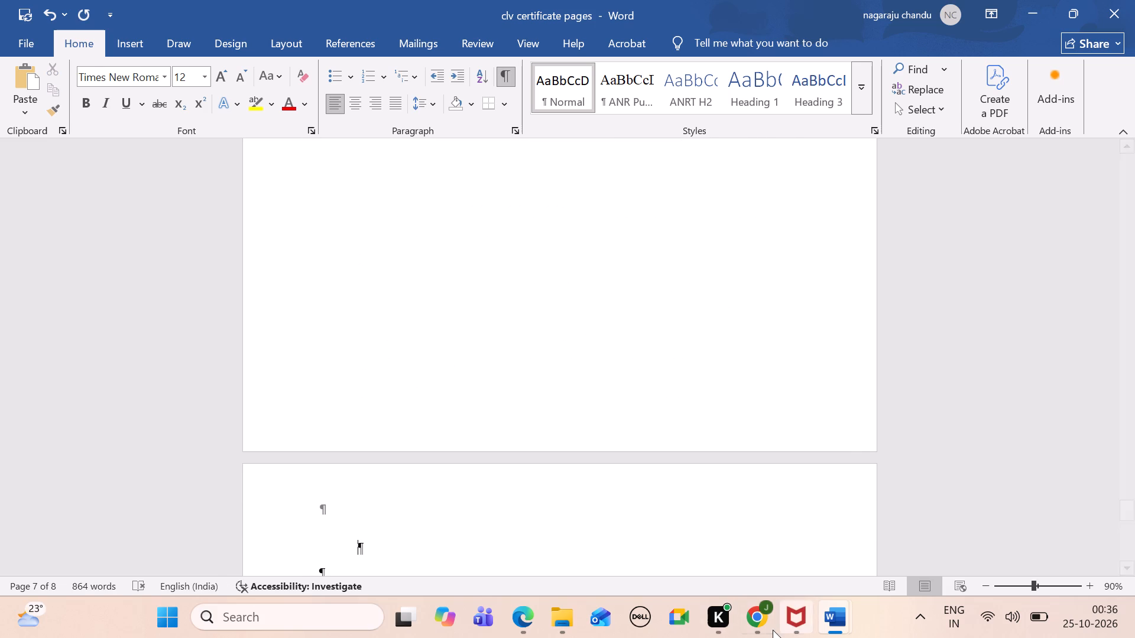
# Pull the page break up onto the Mean Squared Error line and delete the surplus empty paragraphs after it, keeping one on the following page.
pyautogui.scroll(3, 773, 630)
pyautogui.click(775, 401)
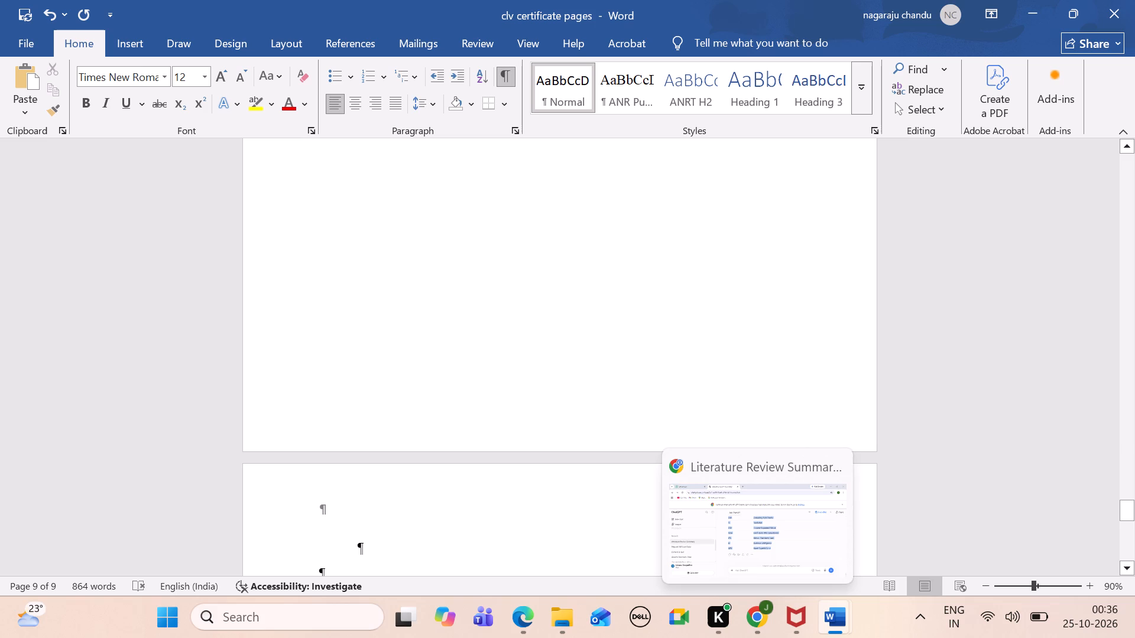
pyautogui.scroll(5, 775, 401)
pyautogui.scroll(-1, 775, 401)
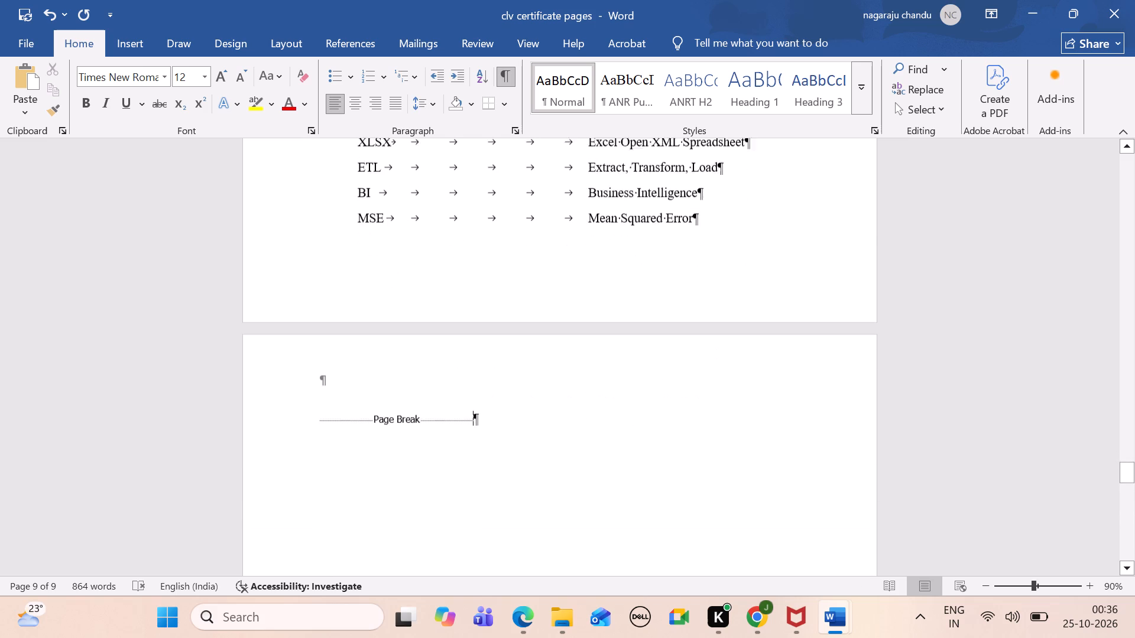
pyautogui.scroll(-1, 775, 401)
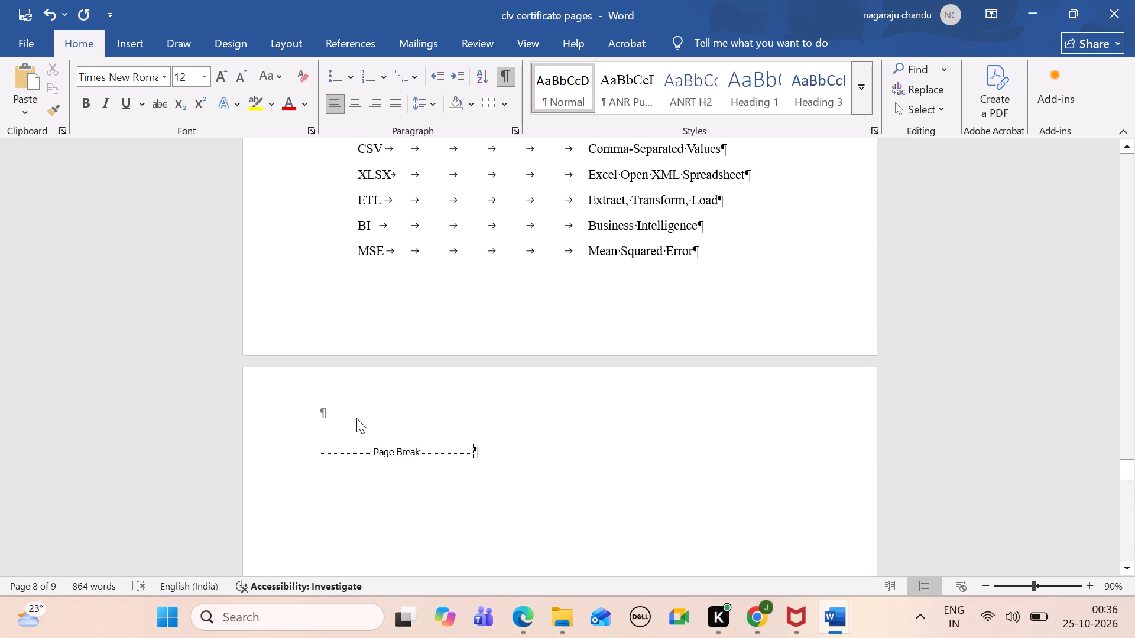
pyautogui.click(332, 445)
pyautogui.press('BackSpace')
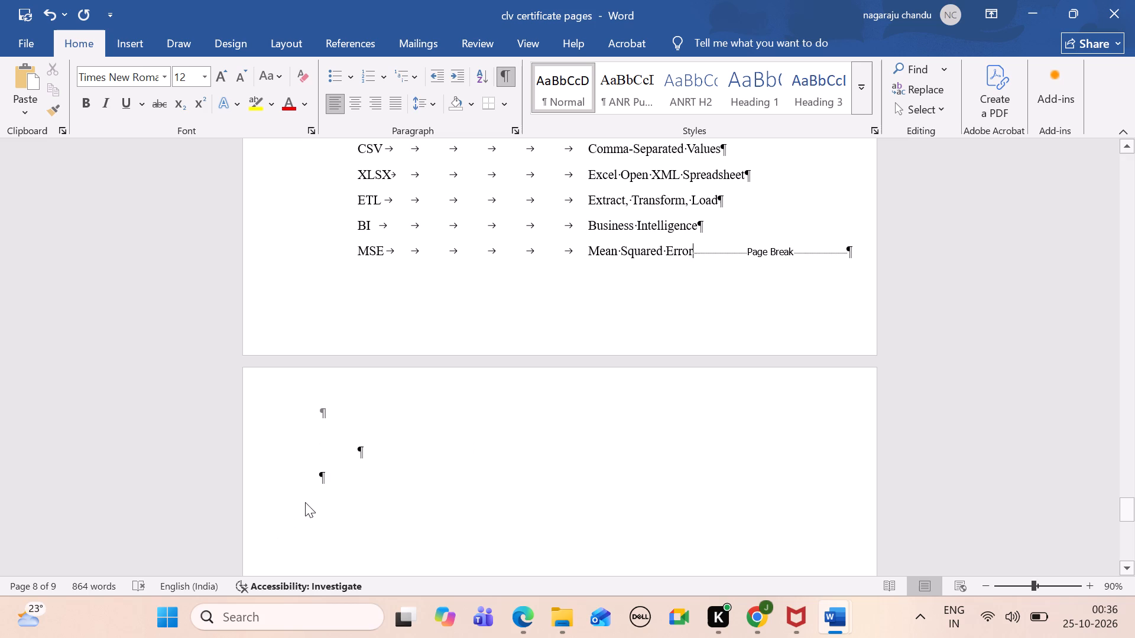
pyautogui.click(340, 476)
pyautogui.press('BackSpace')
pyautogui.press('BackSpace')
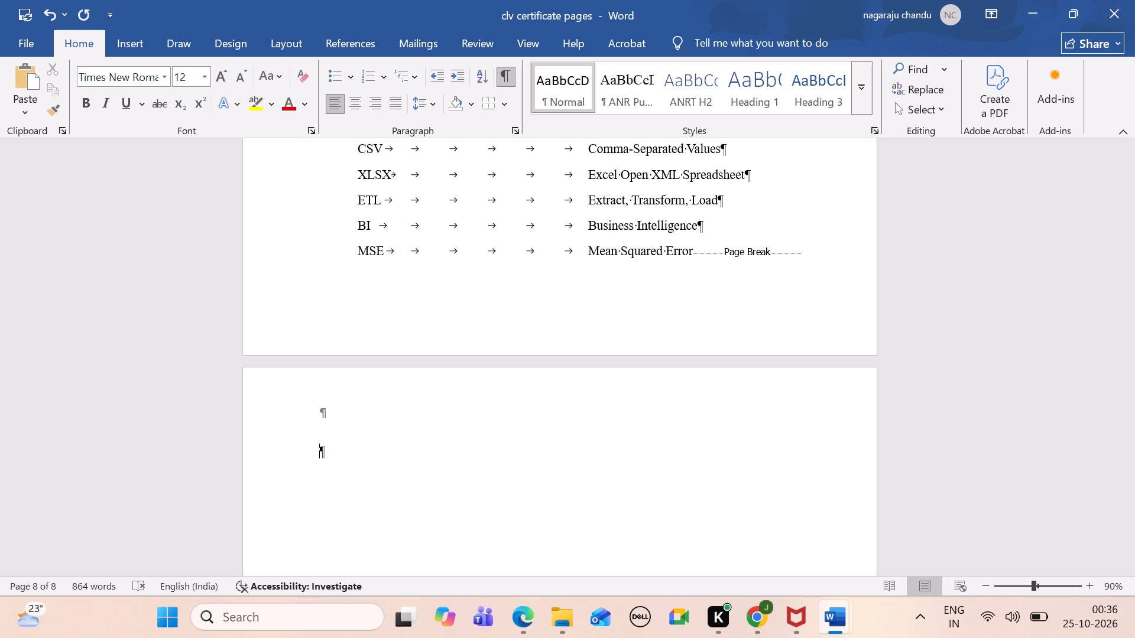
pyautogui.hscroll(1, 340, 476)
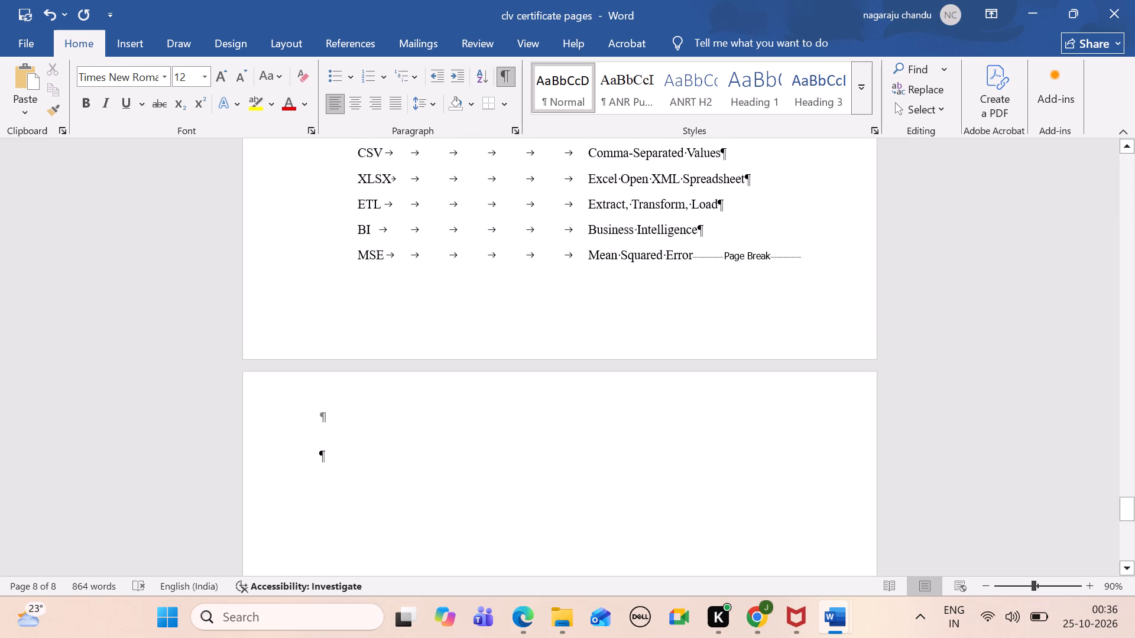